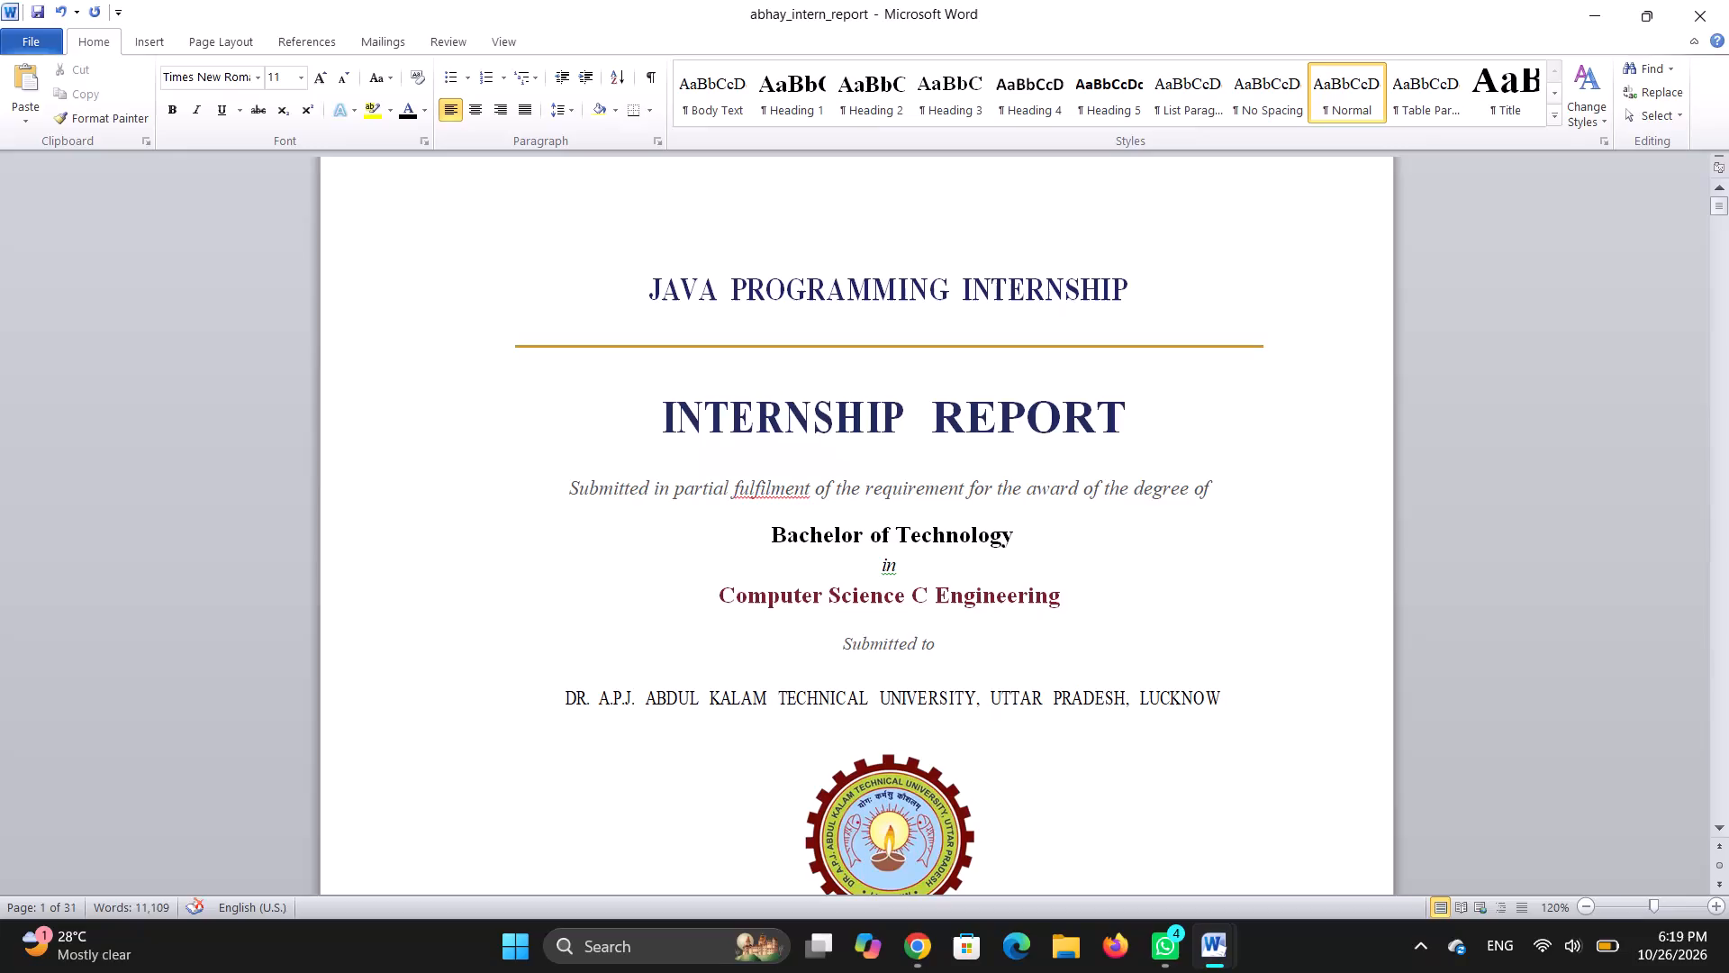
Delete one space before the university name line on the cover page to nudge its alignment.
{"action": "key", "text": "BackSpace"}
Set the supervisor's name and the Assistant Professor line on the cover page to font size 11, matching the student details.
{"action": "scroll", "coordinate": [413, 292], "scroll_direction": "down", "scroll_amount": 1}
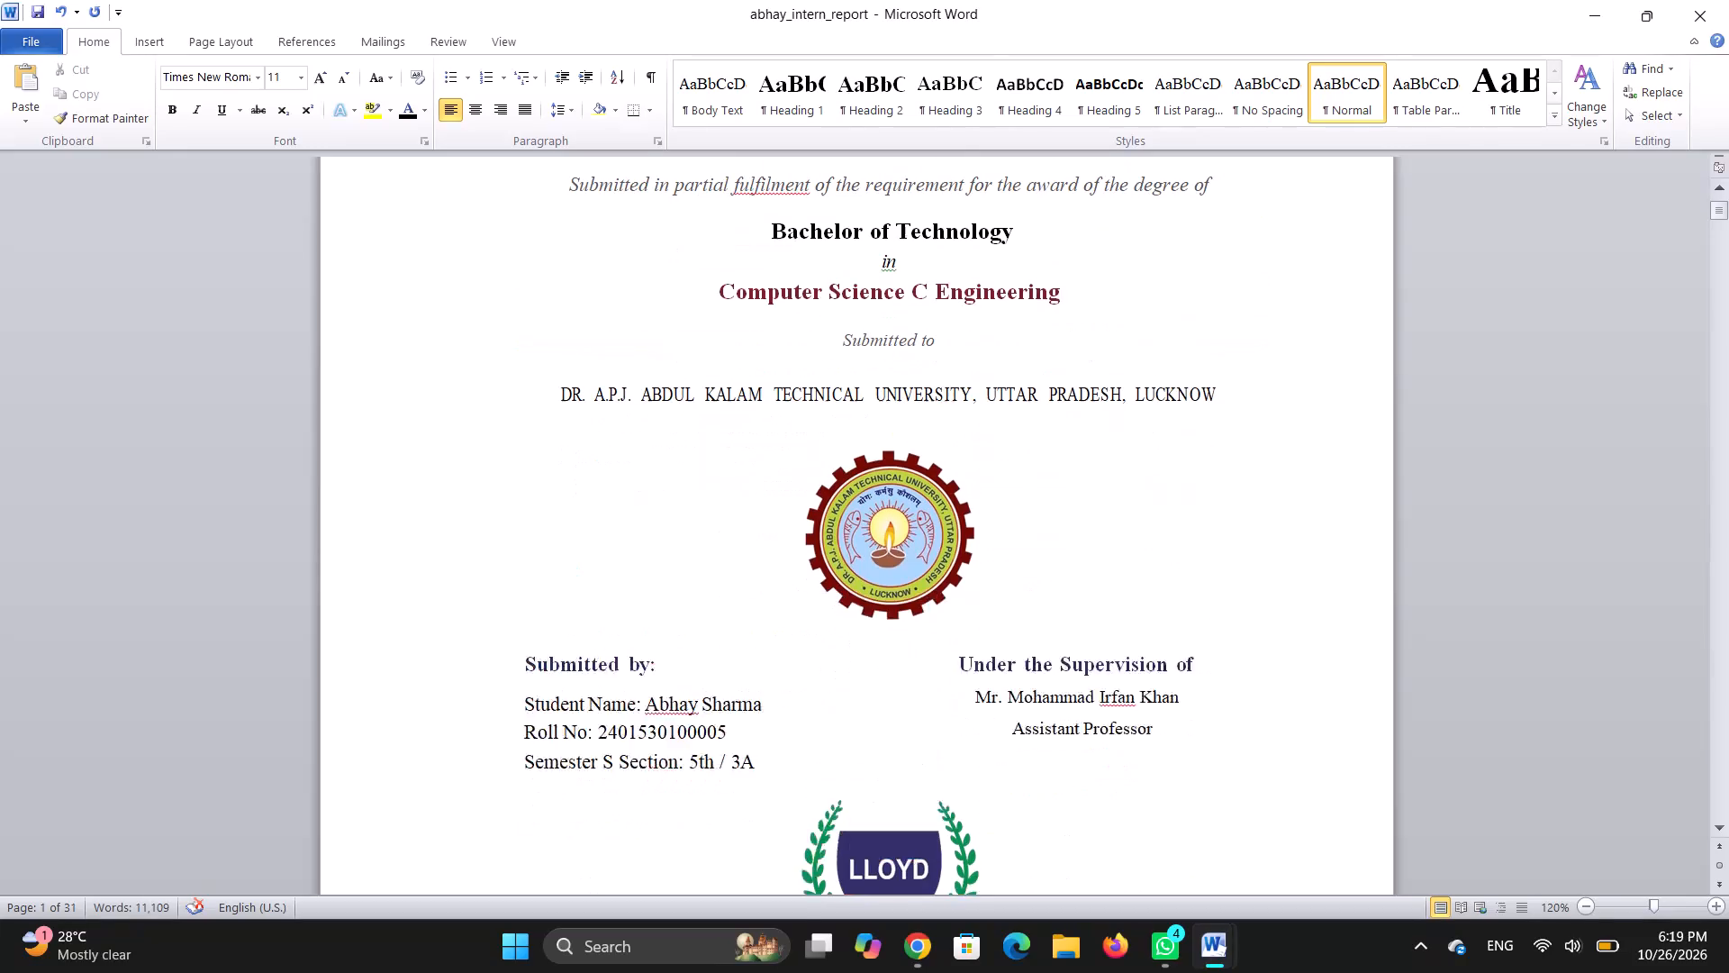
{"action": "scroll", "coordinate": [413, 292], "scroll_direction": "down", "scroll_amount": 1}
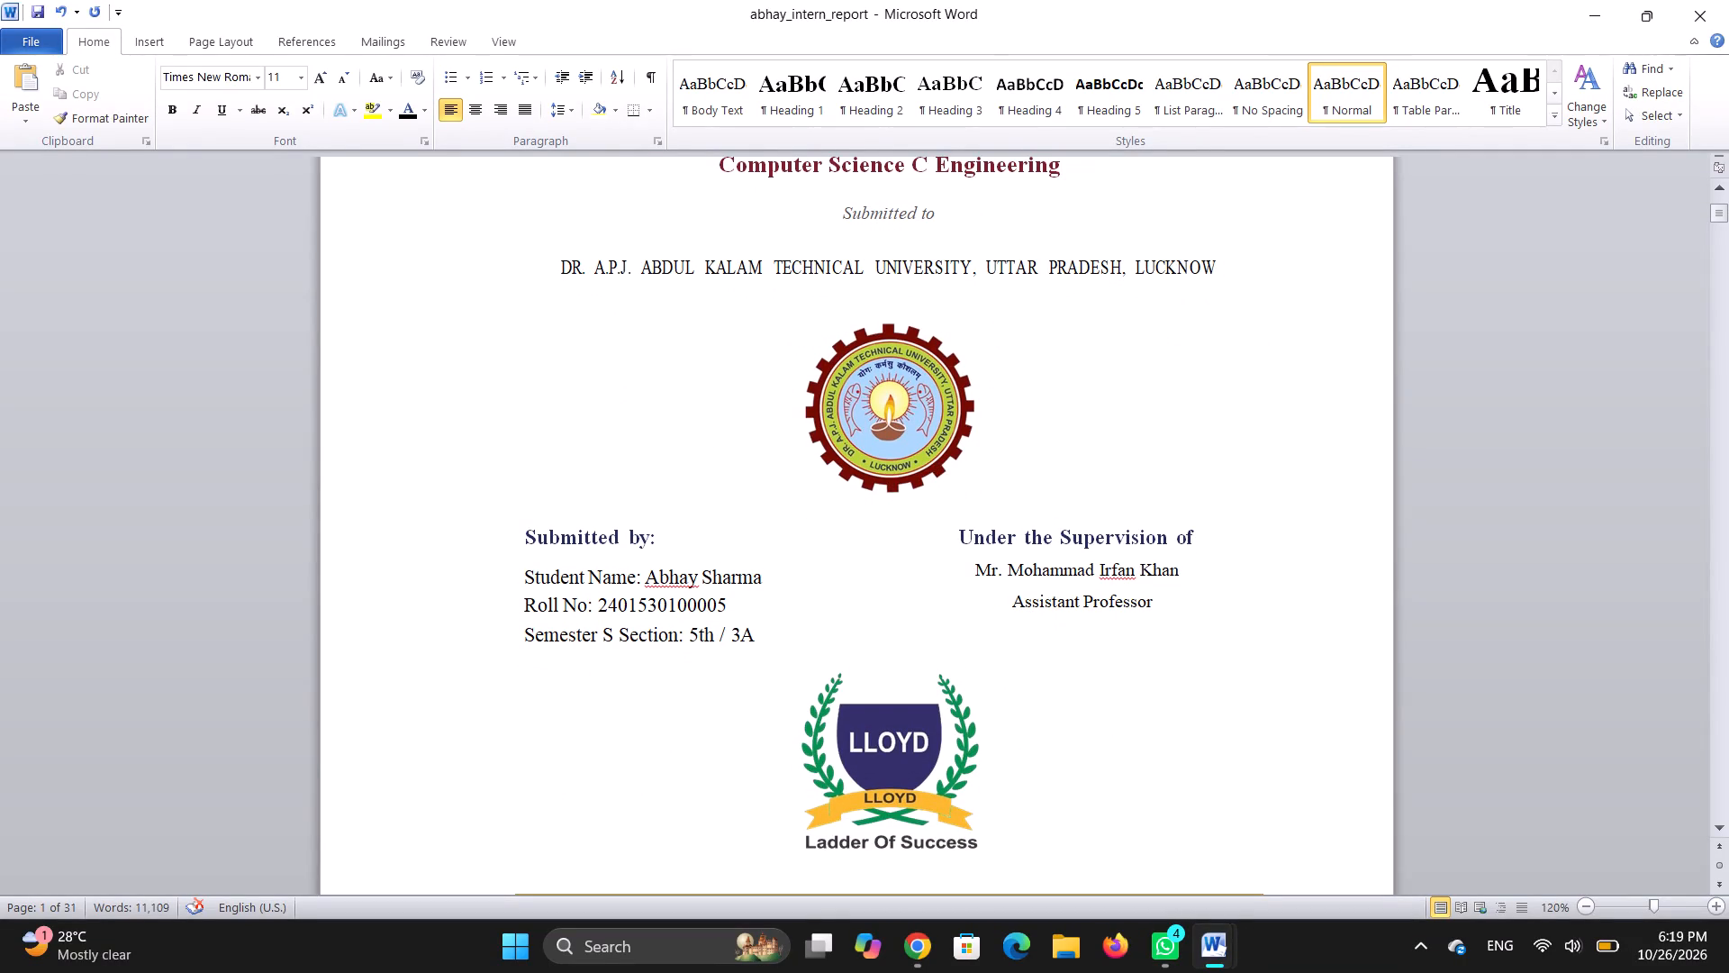
{"action": "left_click_drag", "start_coordinate": [757, 636], "coordinate": [552, 589]}
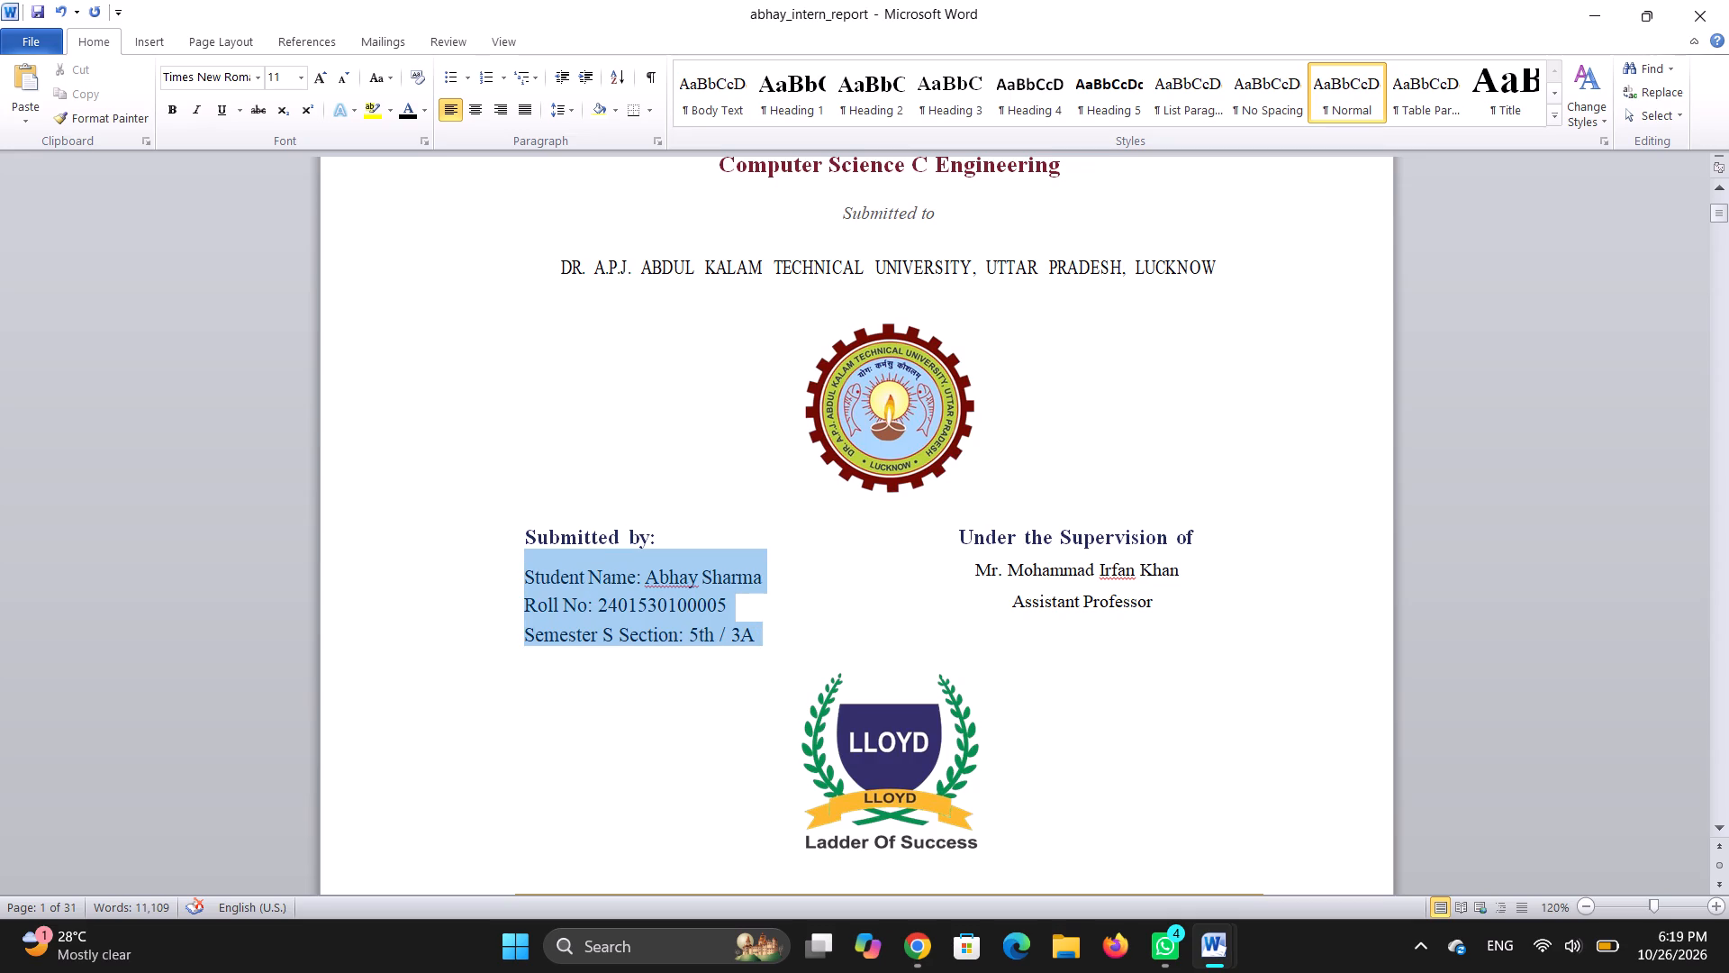
{"action": "left_click_drag", "start_coordinate": [552, 589], "coordinate": [550, 587]}
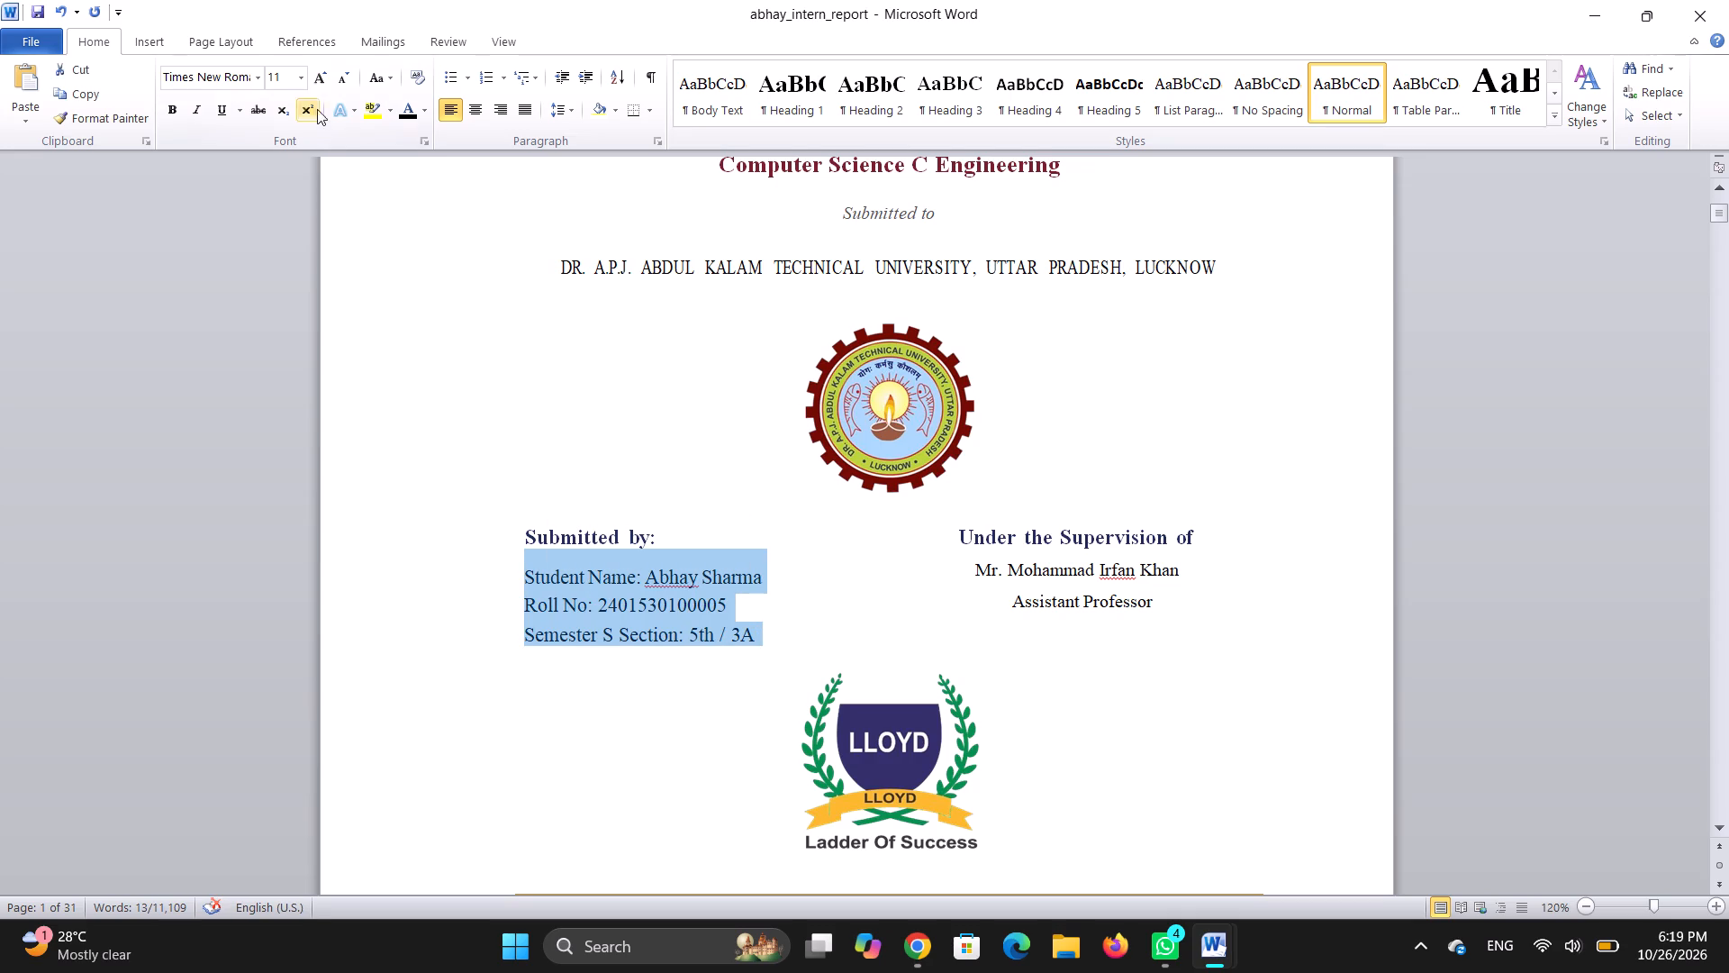
{"action": "left_click_drag", "start_coordinate": [1162, 608], "coordinate": [990, 563]}
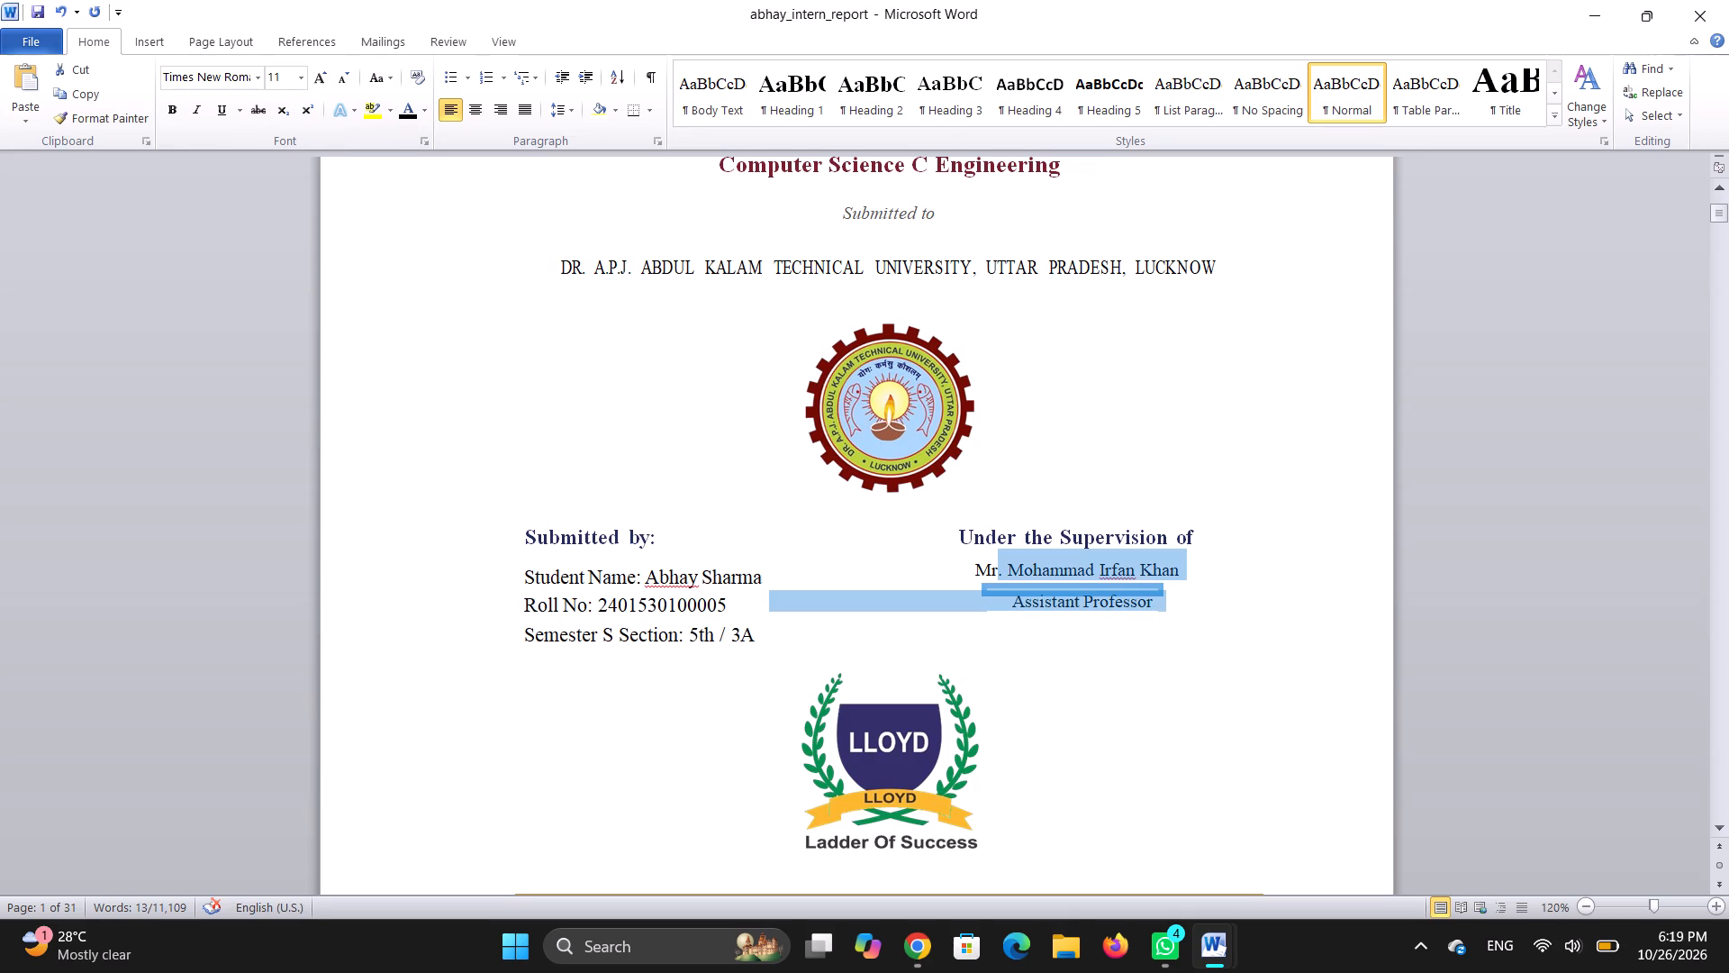
{"action": "left_click_drag", "start_coordinate": [990, 563], "coordinate": [976, 573]}
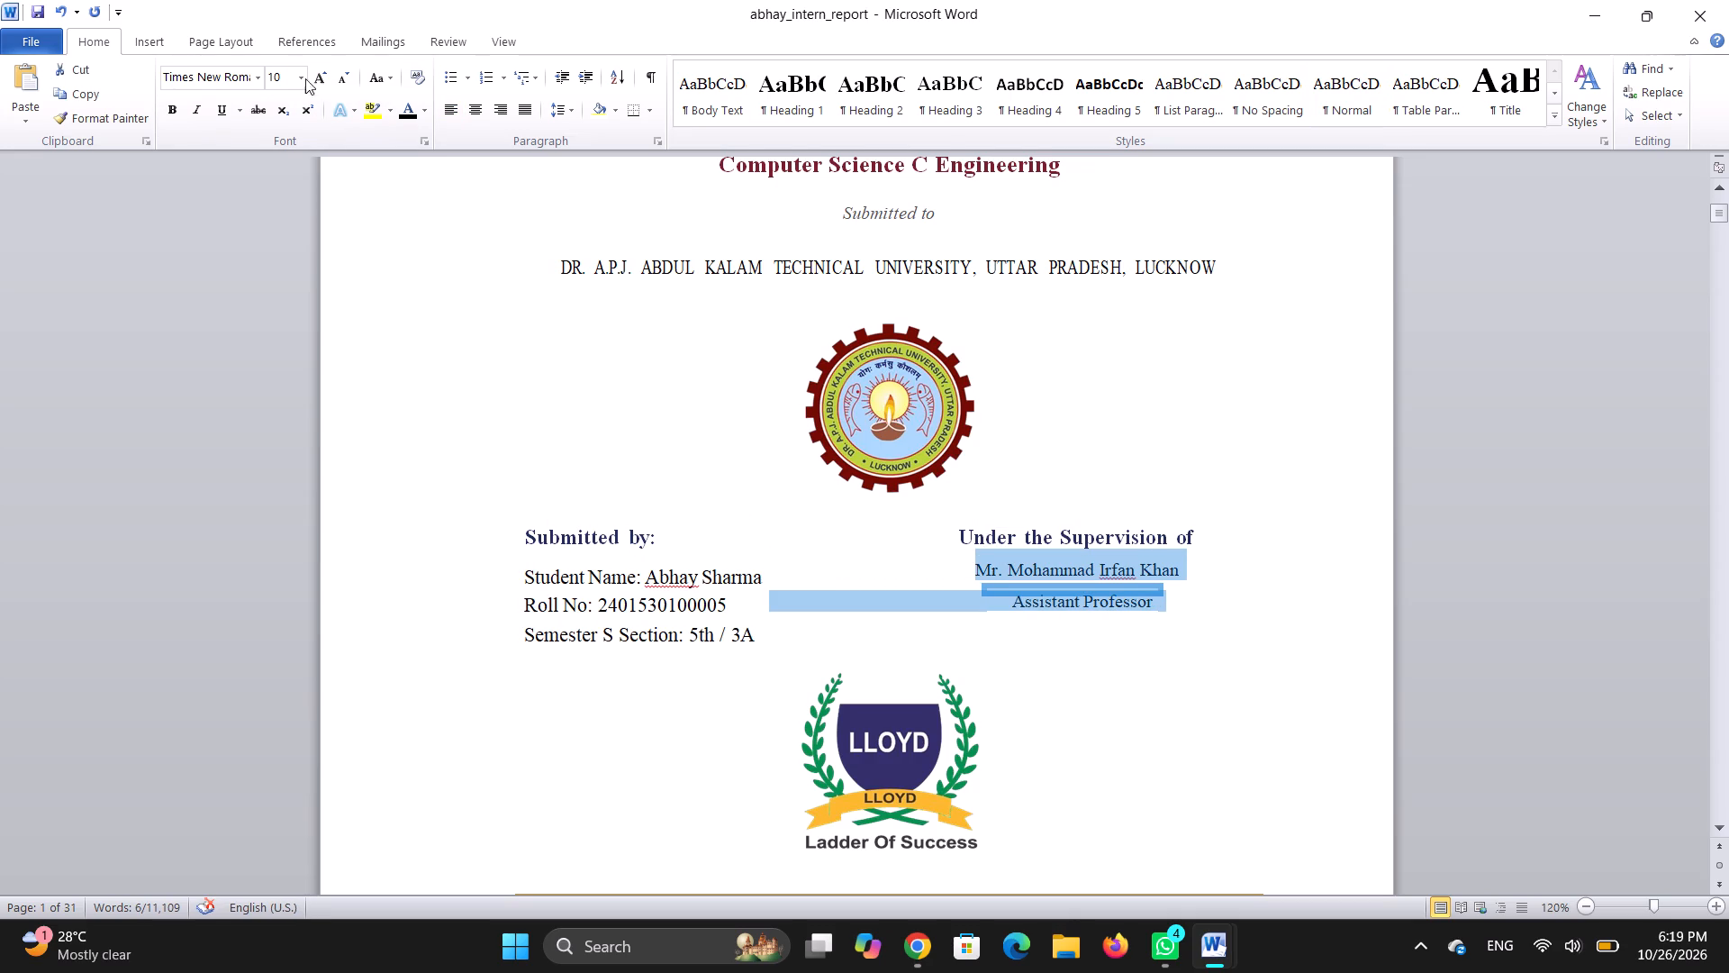
{"action": "left_click", "coordinate": [300, 72]}
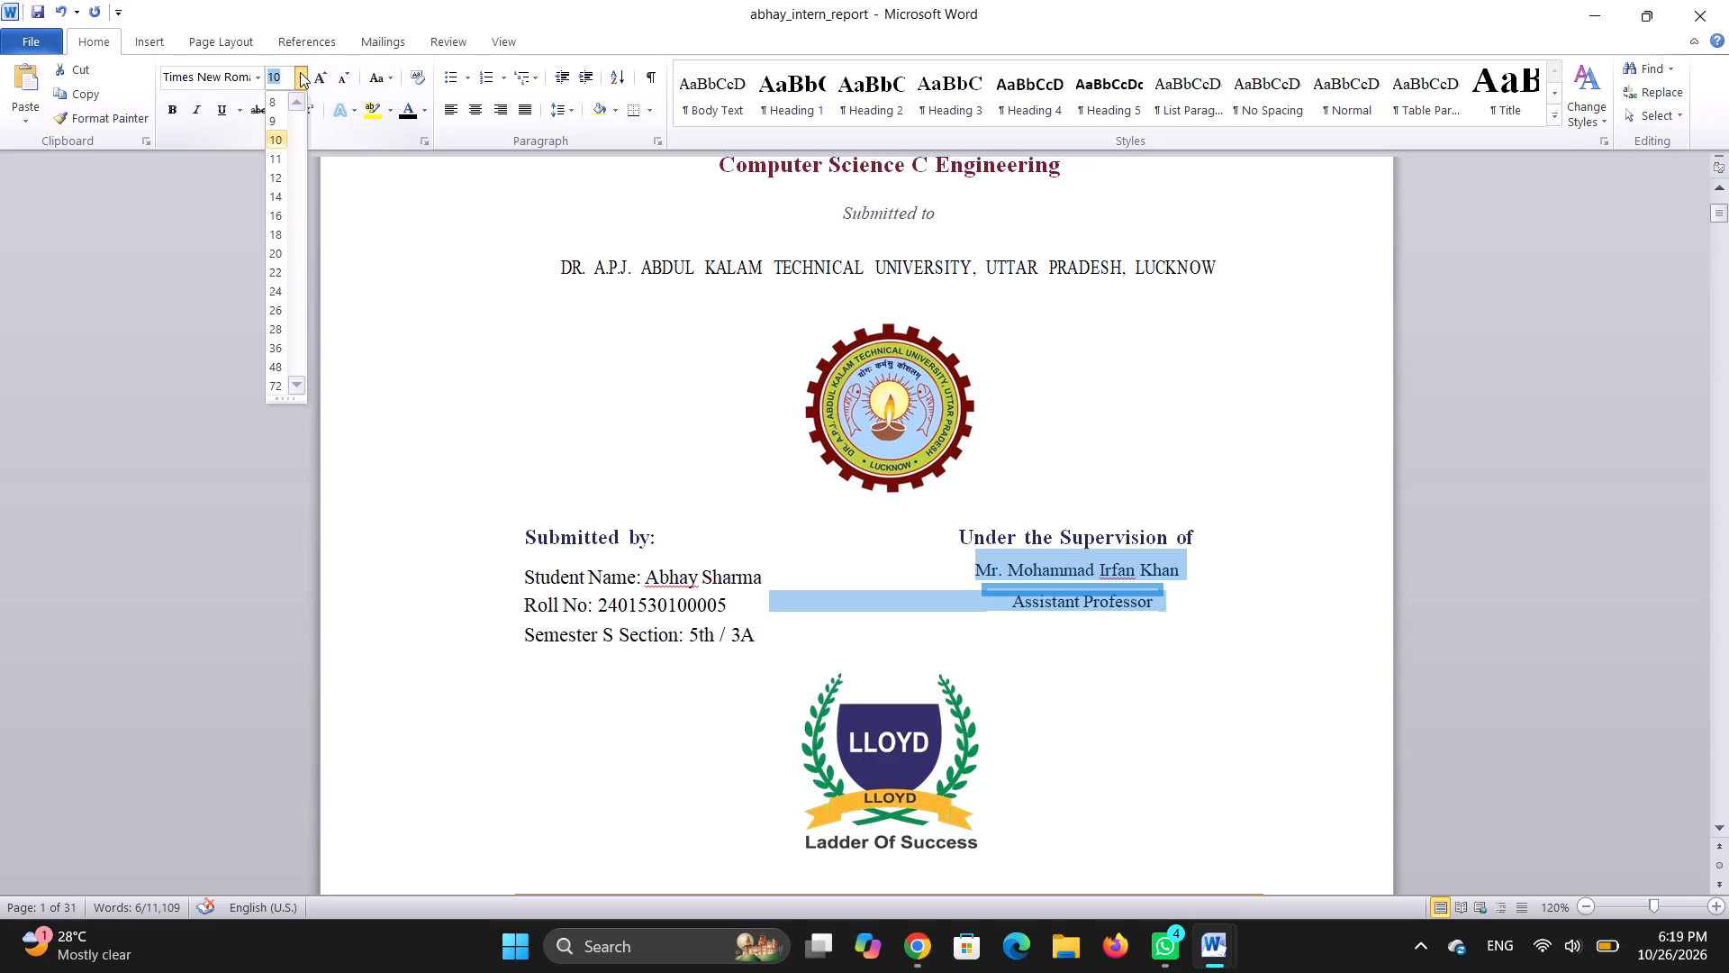
{"action": "left_click", "coordinate": [278, 159]}
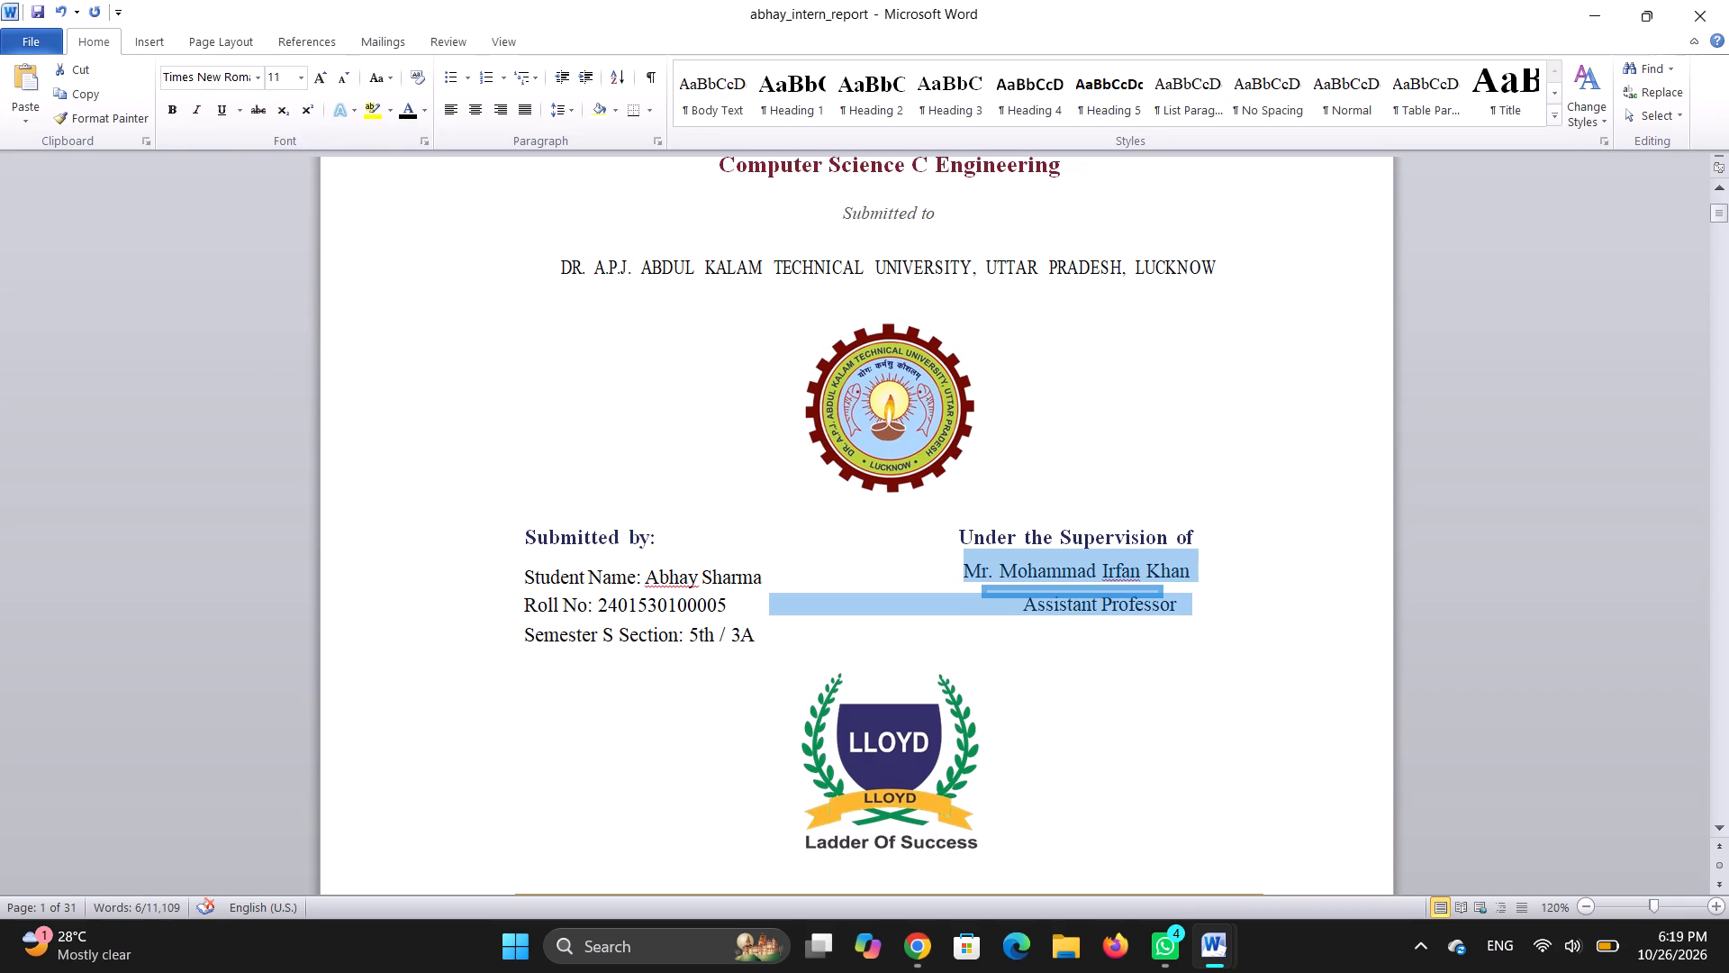
{"action": "left_click", "coordinate": [689, 380]}
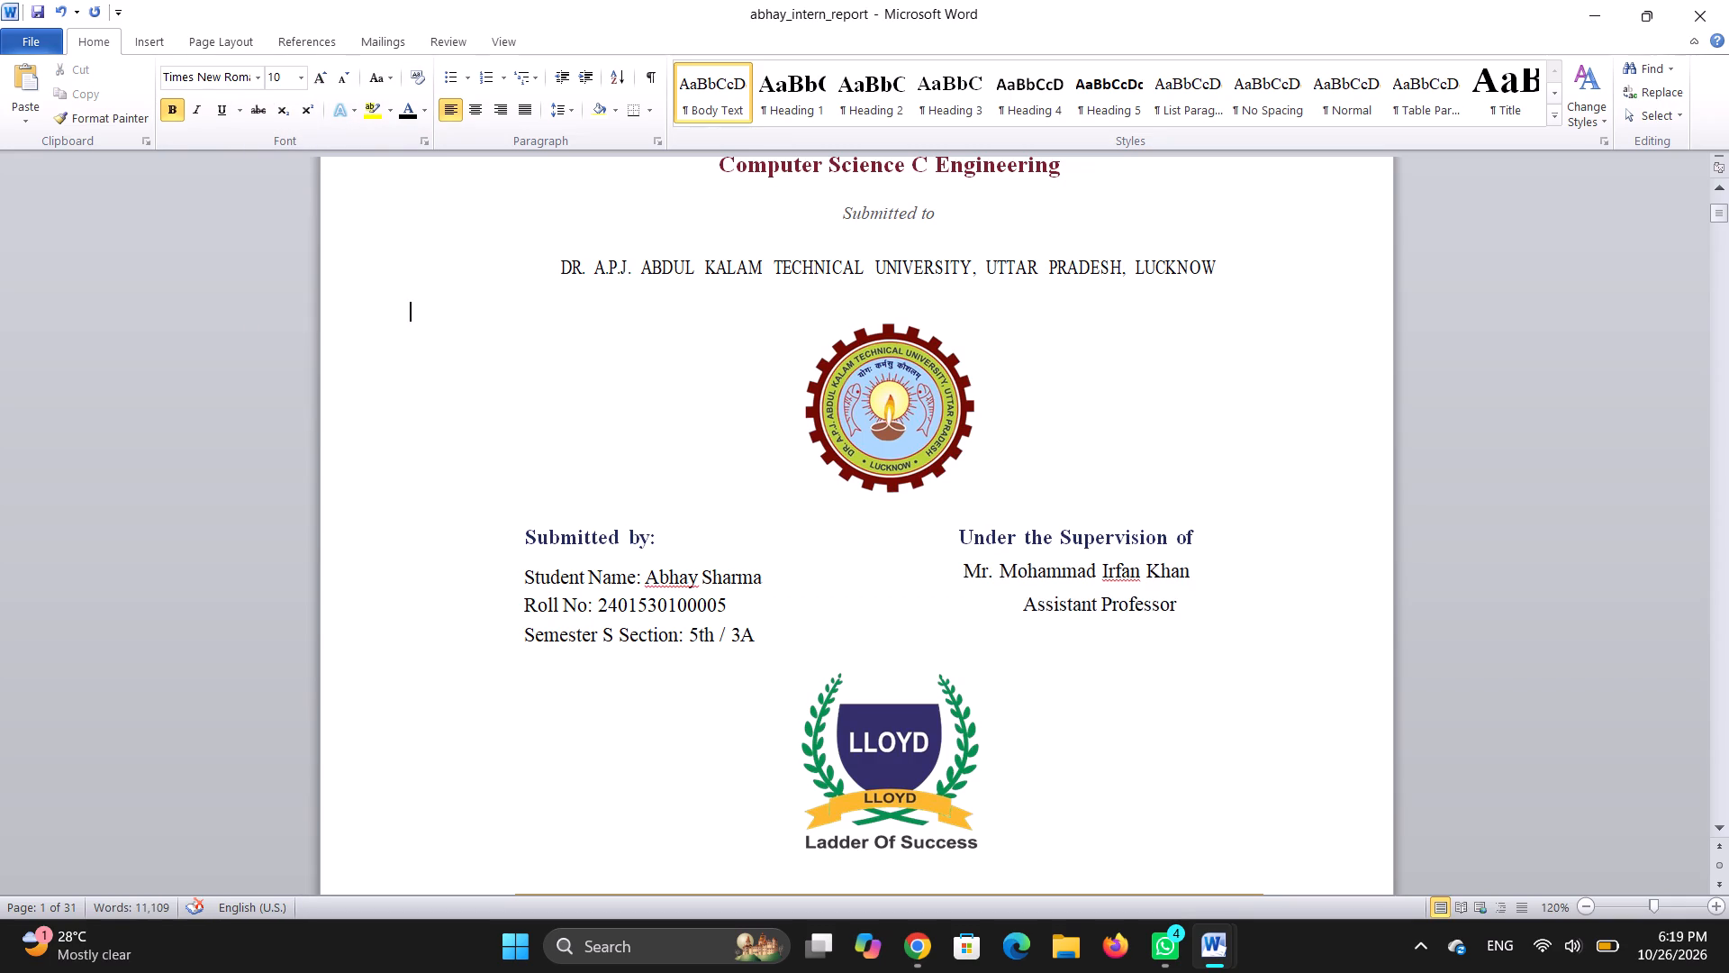
Delete two spaces before "Assistant Professor" to align it beneath the supervisor's name.
{"action": "left_click", "coordinate": [1023, 611]}
{"action": "key", "text": "BackSpace"}
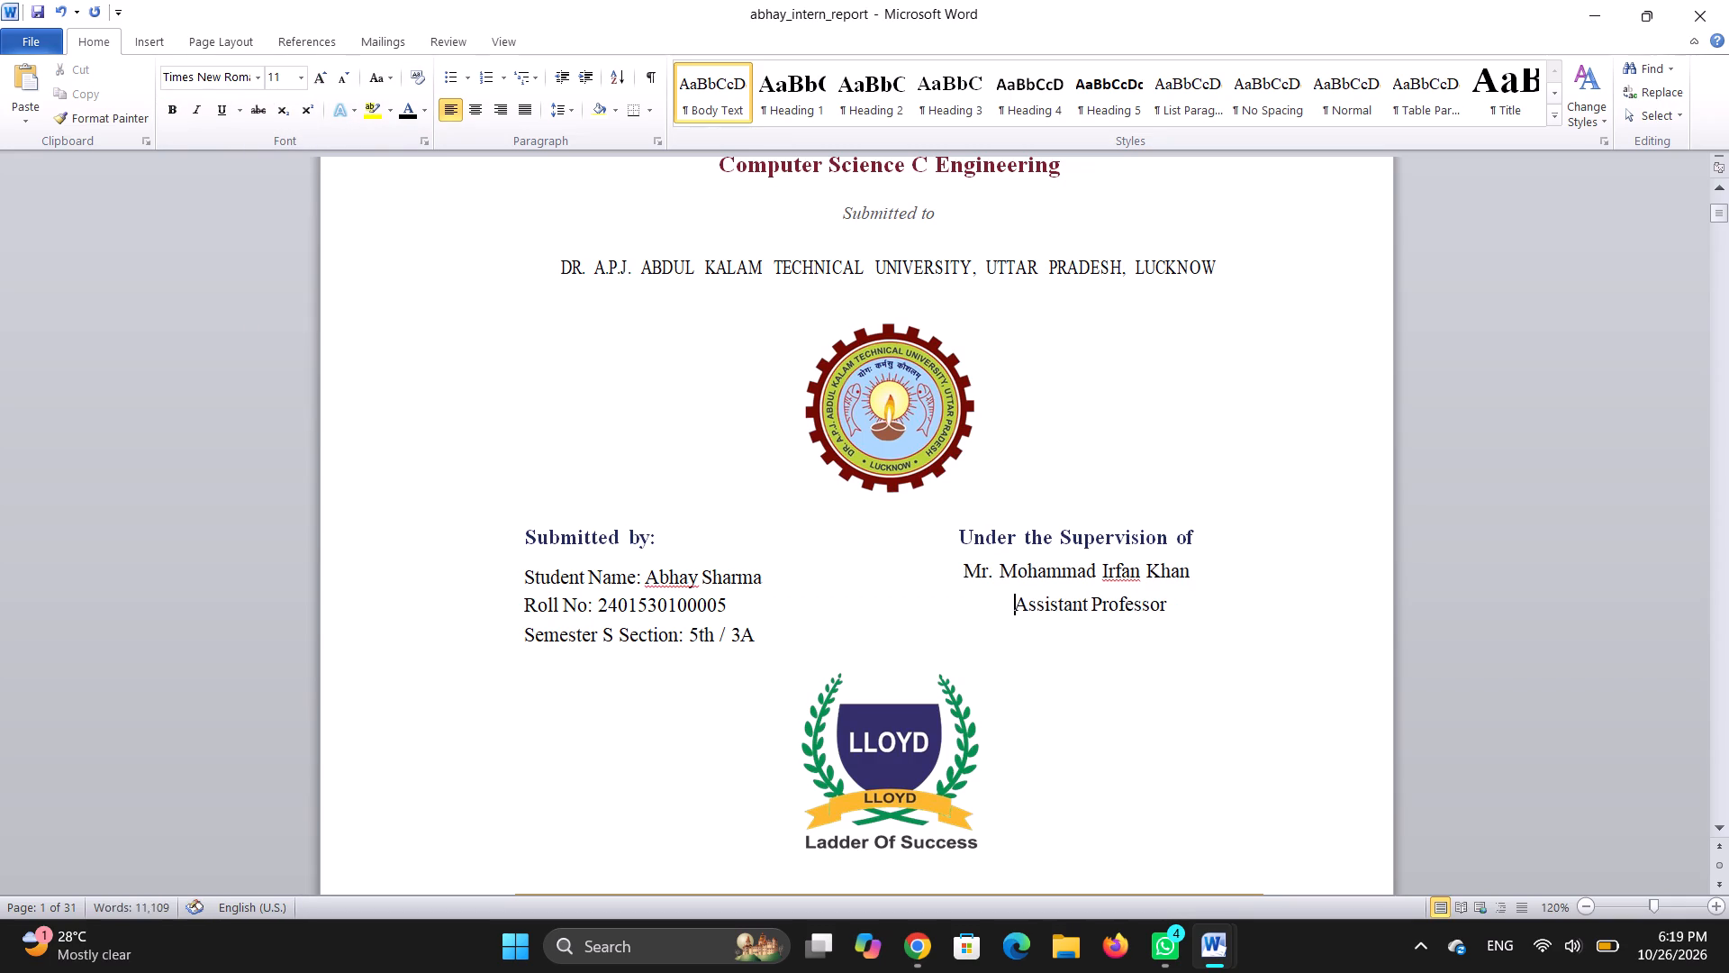
{"action": "key", "text": "BackSpace"}
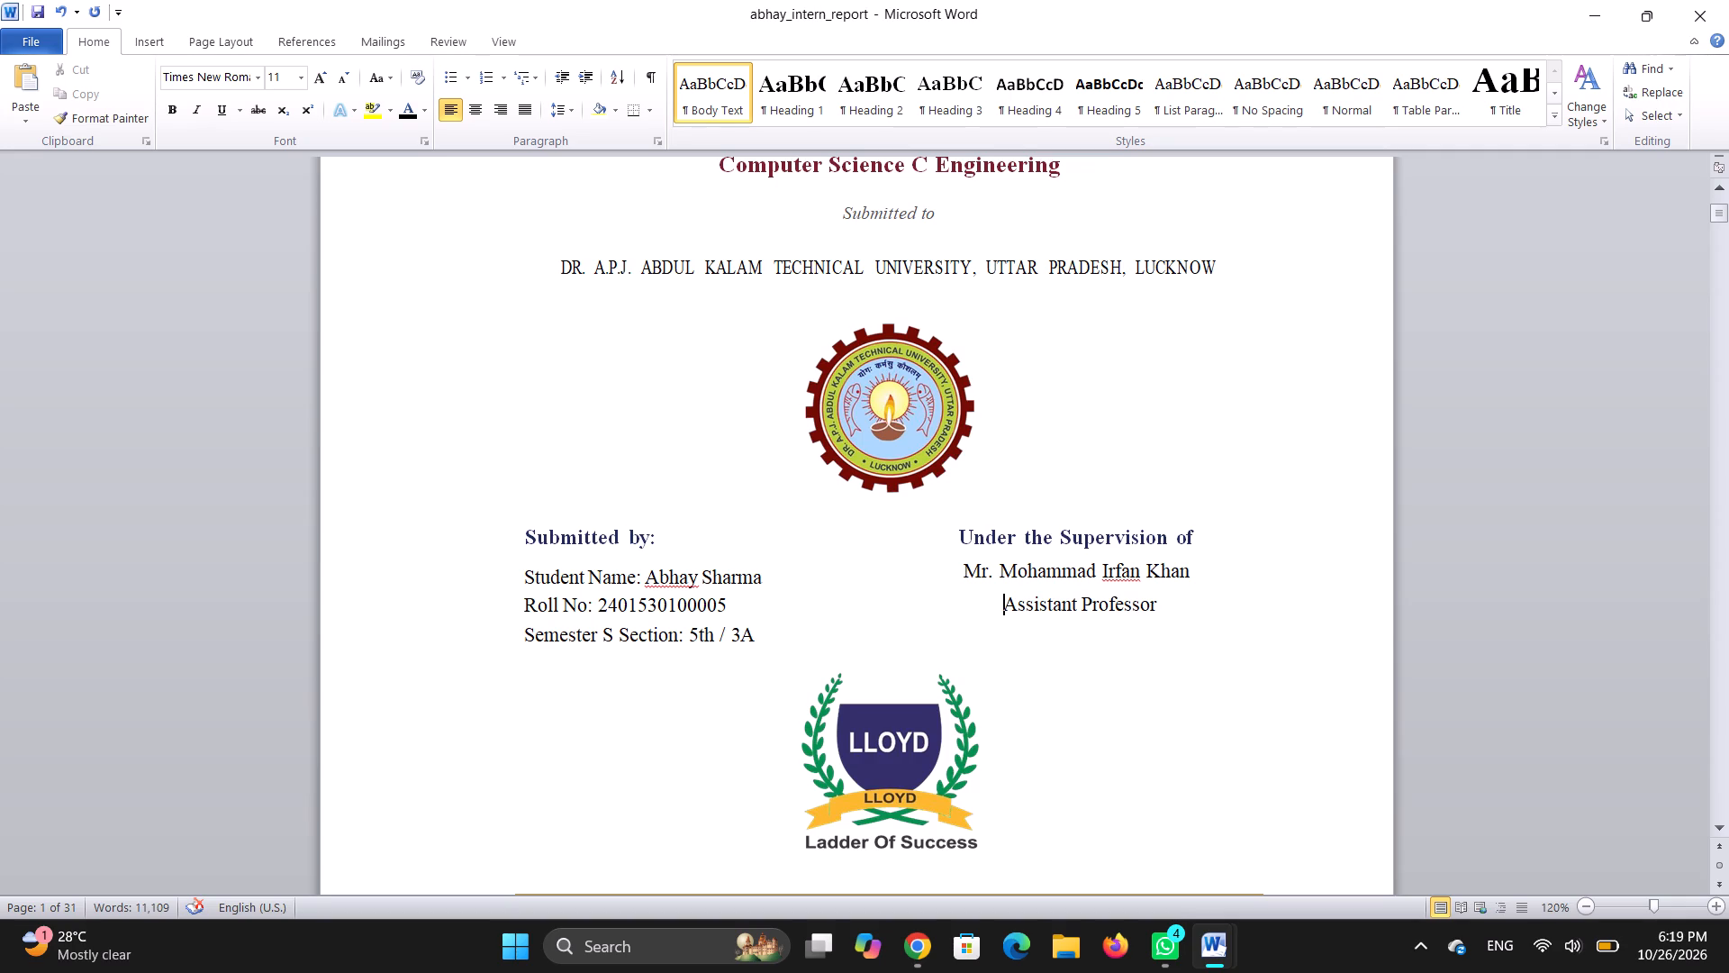
Save the internship report.
{"action": "key", "text": "ctrl+s"}
Bring up the Open dialog for choosing a document file.
{"action": "left_click", "coordinate": [35, 33]}
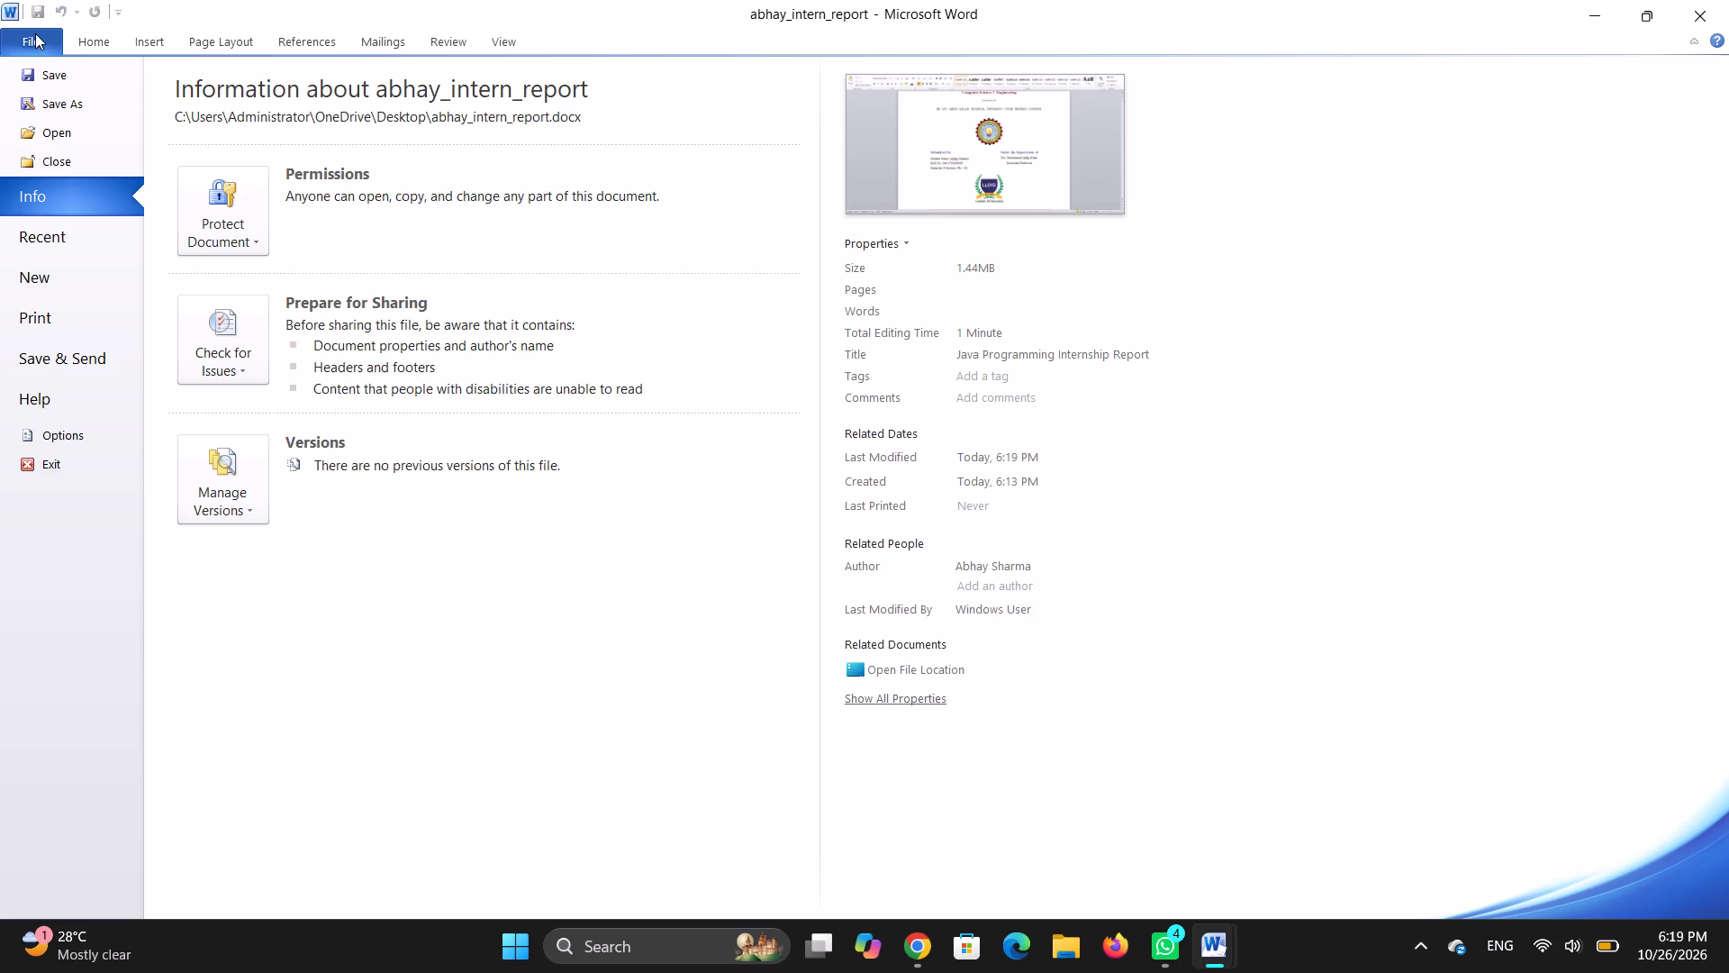
{"action": "left_click", "coordinate": [65, 137]}
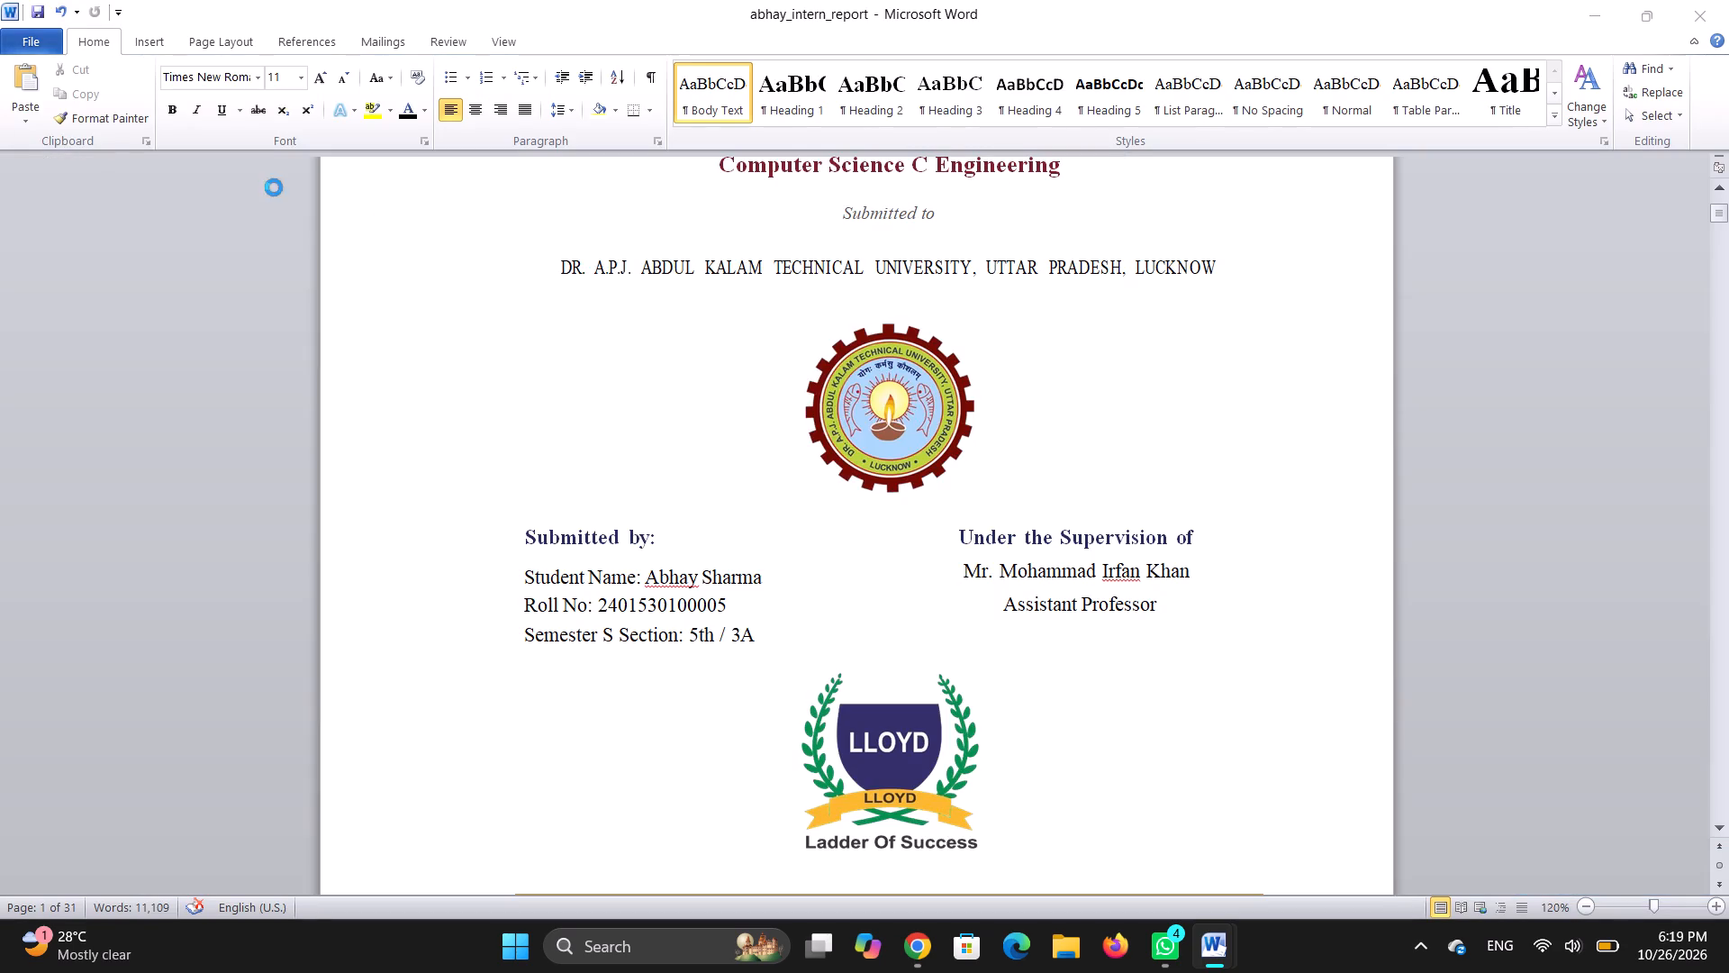
Open the abhay_report2 document from the Desktop folder.
{"action": "scroll", "coordinate": [437, 386], "scroll_direction": "down", "scroll_amount": 1}
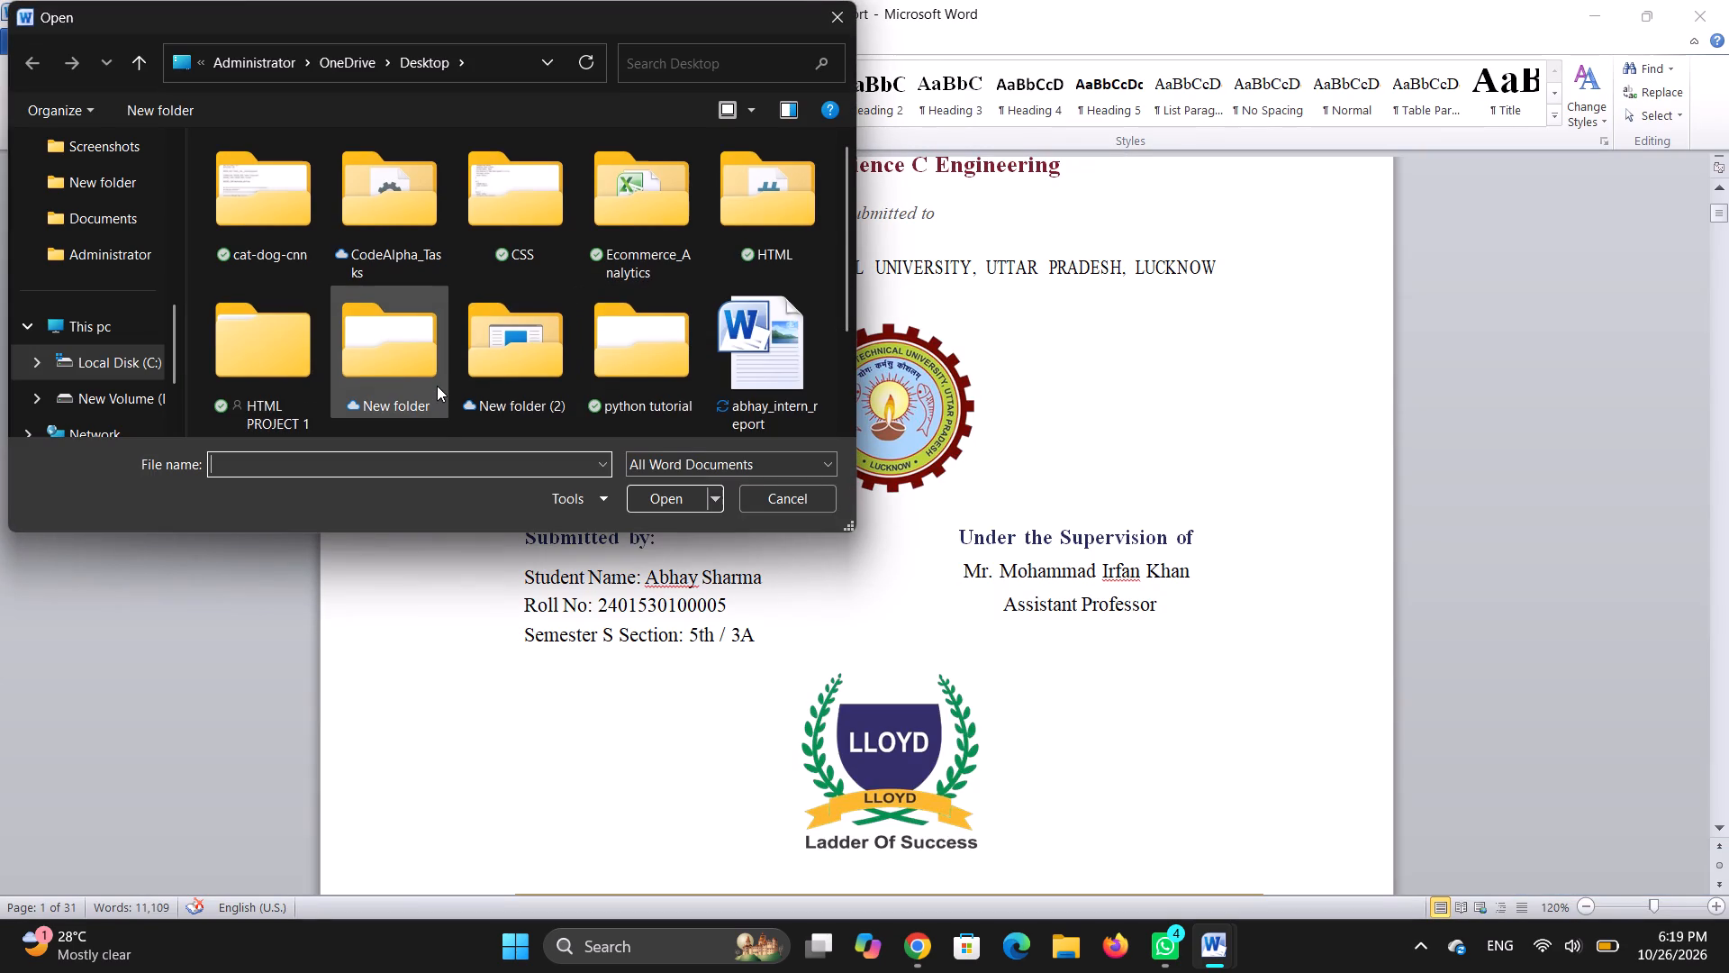
{"action": "scroll", "coordinate": [437, 386], "scroll_direction": "down", "scroll_amount": 1}
{"action": "left_click", "coordinate": [267, 348]}
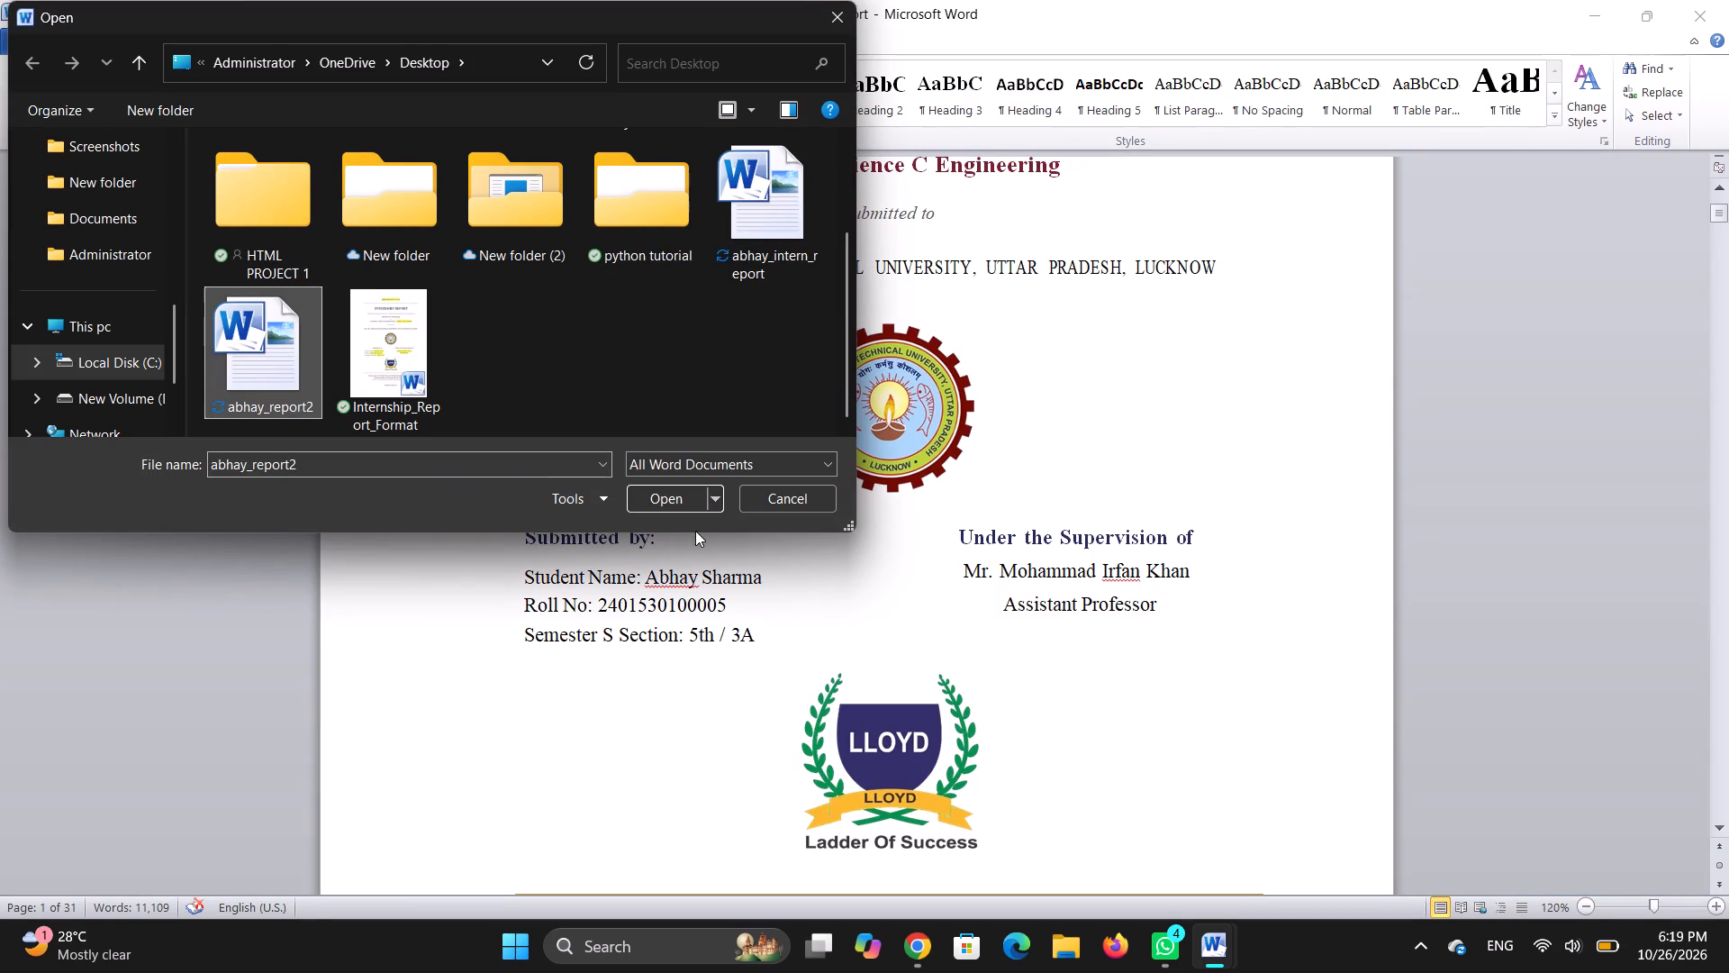
{"action": "left_click", "coordinate": [672, 505]}
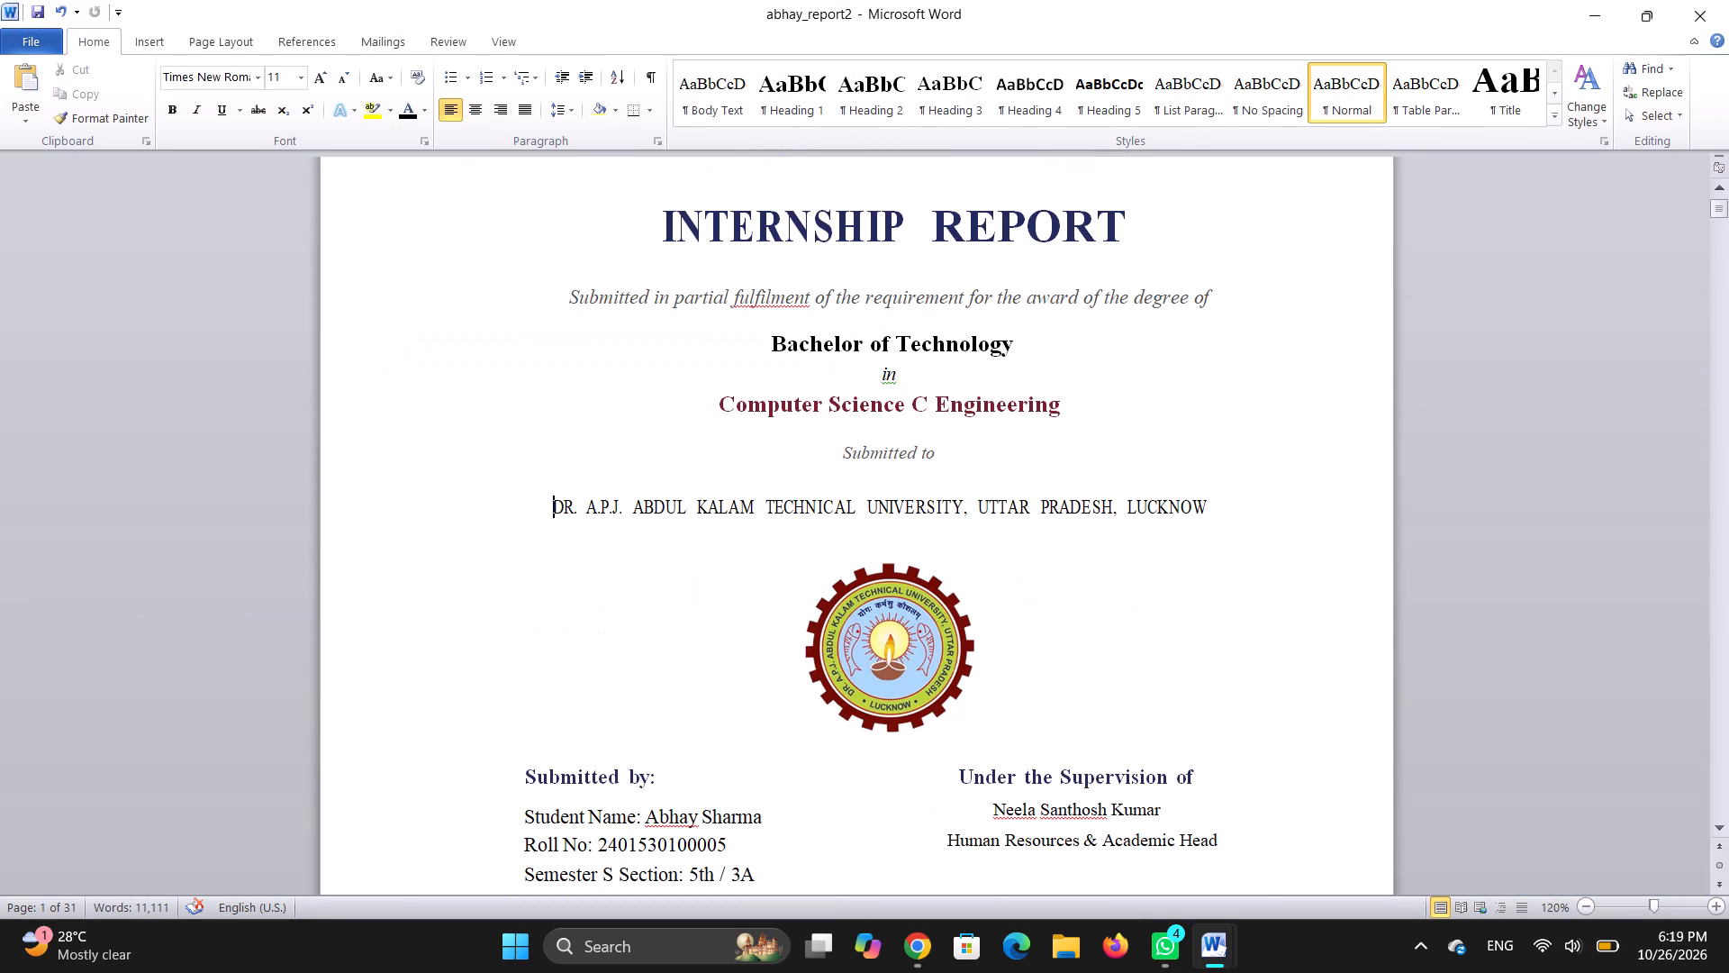
Set the supervisor's name and the "Human Resources & Academic Head" line on the cover page to font size 11.
{"action": "scroll", "coordinate": [672, 505], "scroll_direction": "down", "scroll_amount": 2}
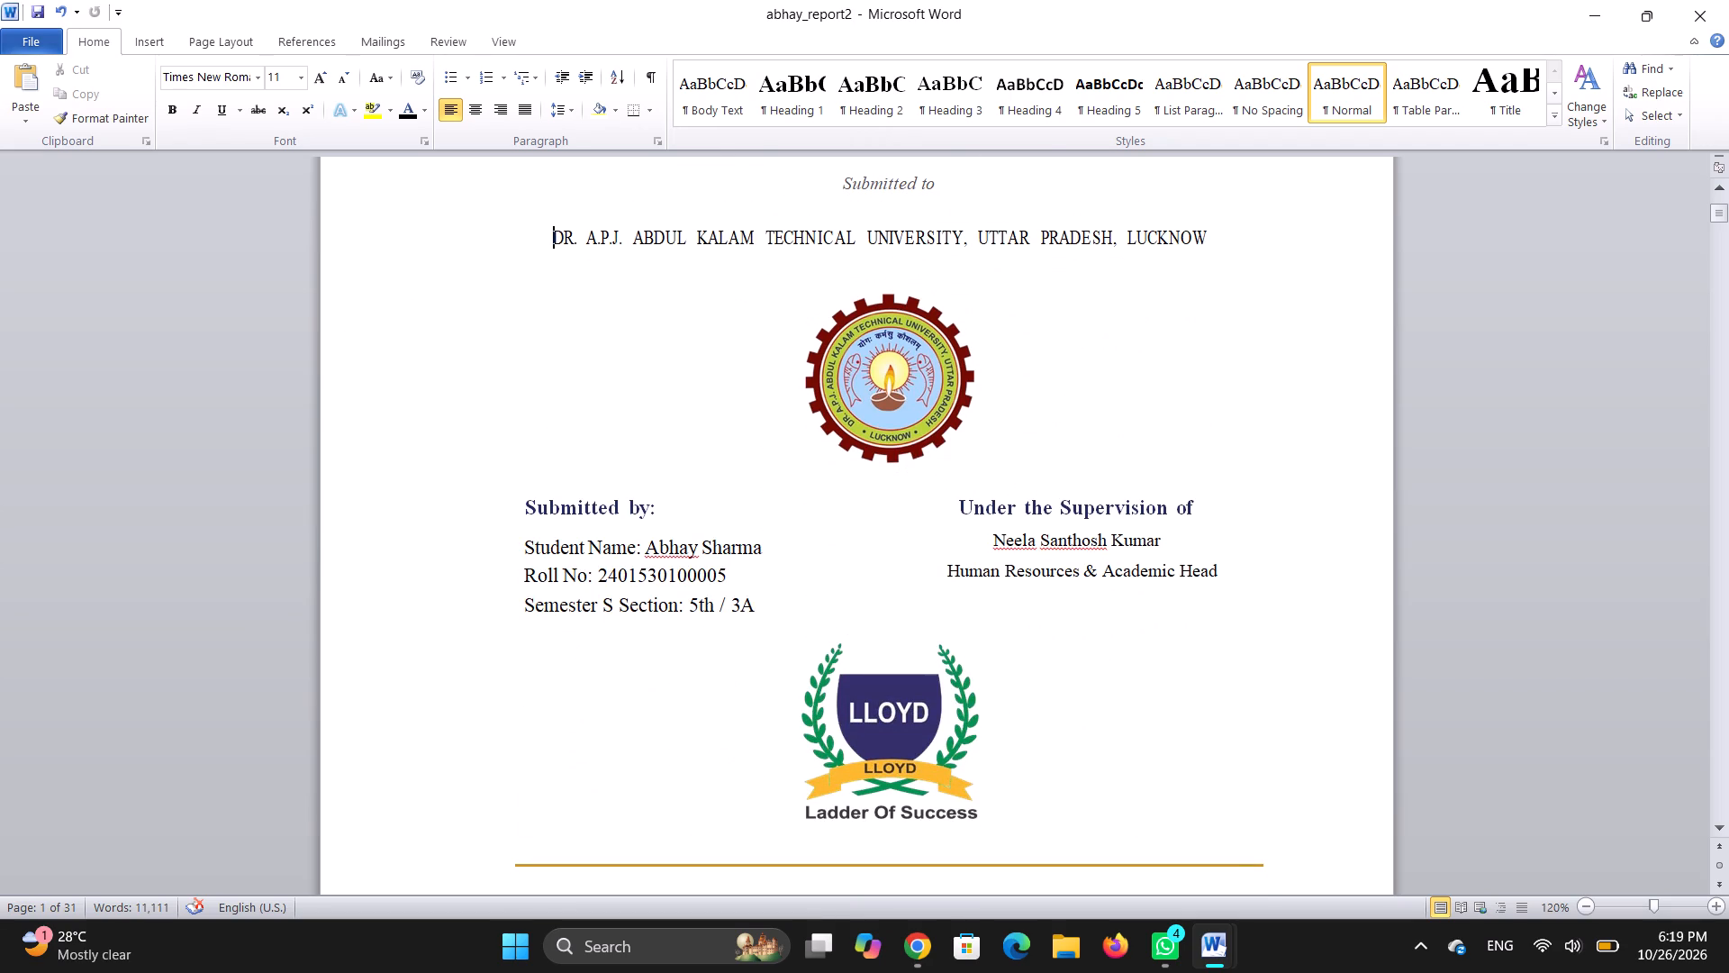
{"action": "left_click_drag", "start_coordinate": [1222, 577], "coordinate": [999, 548]}
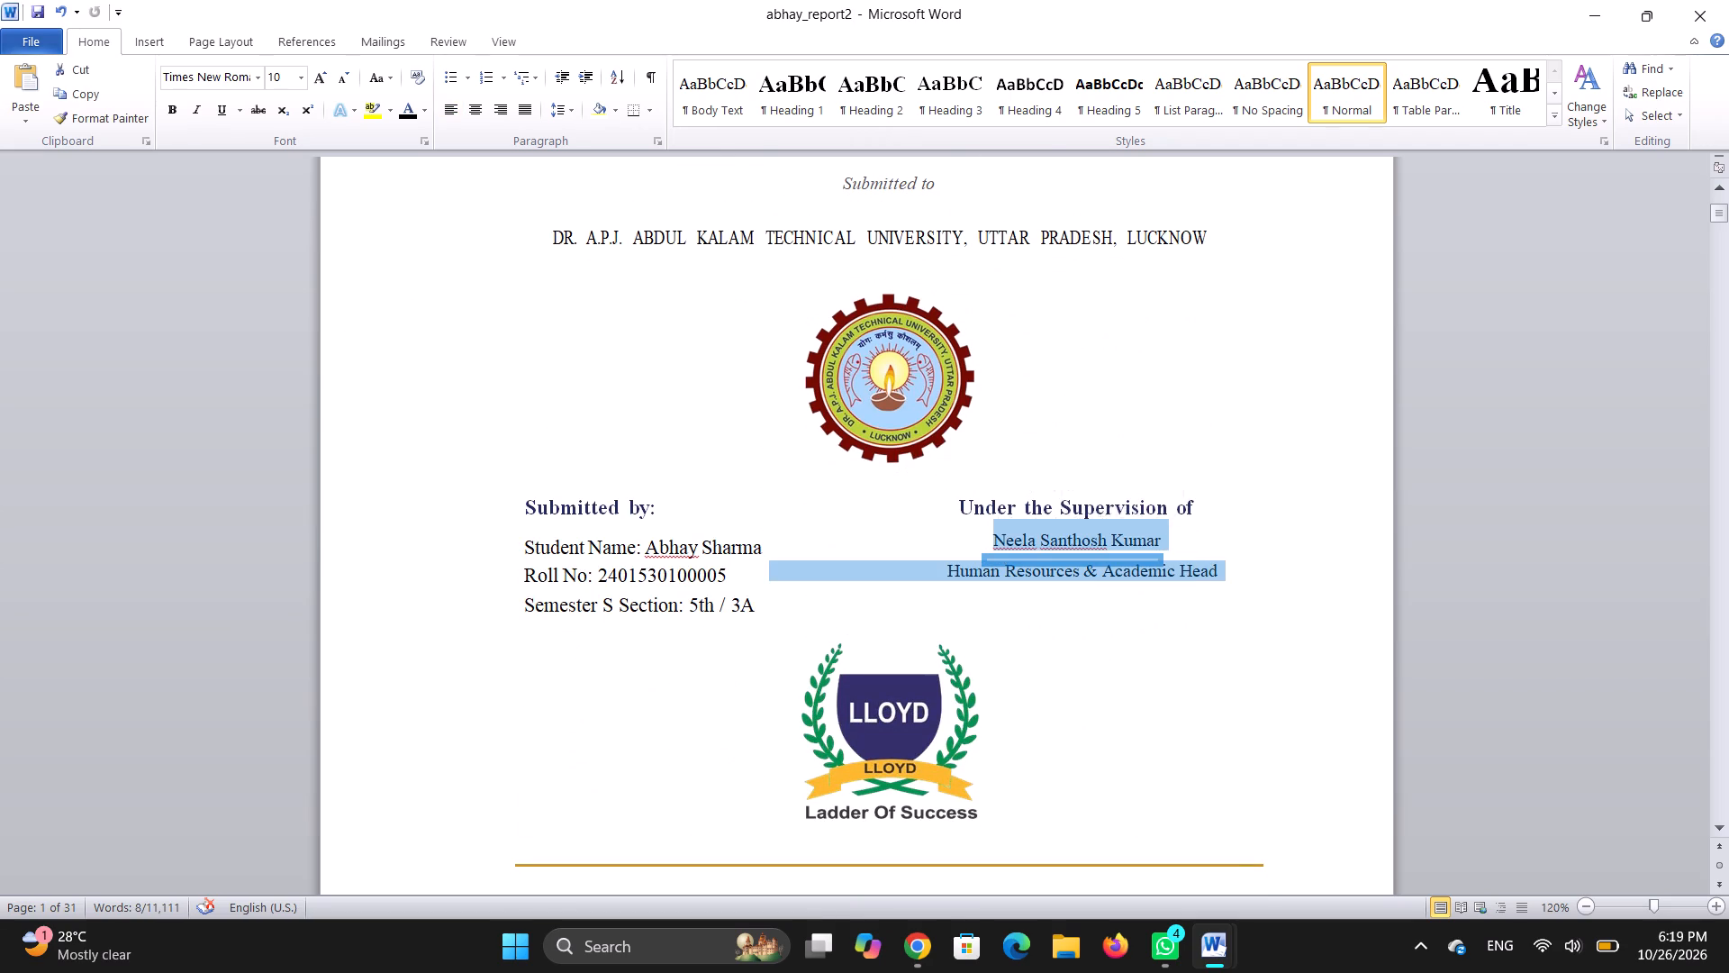
{"action": "left_click", "coordinate": [1096, 489]}
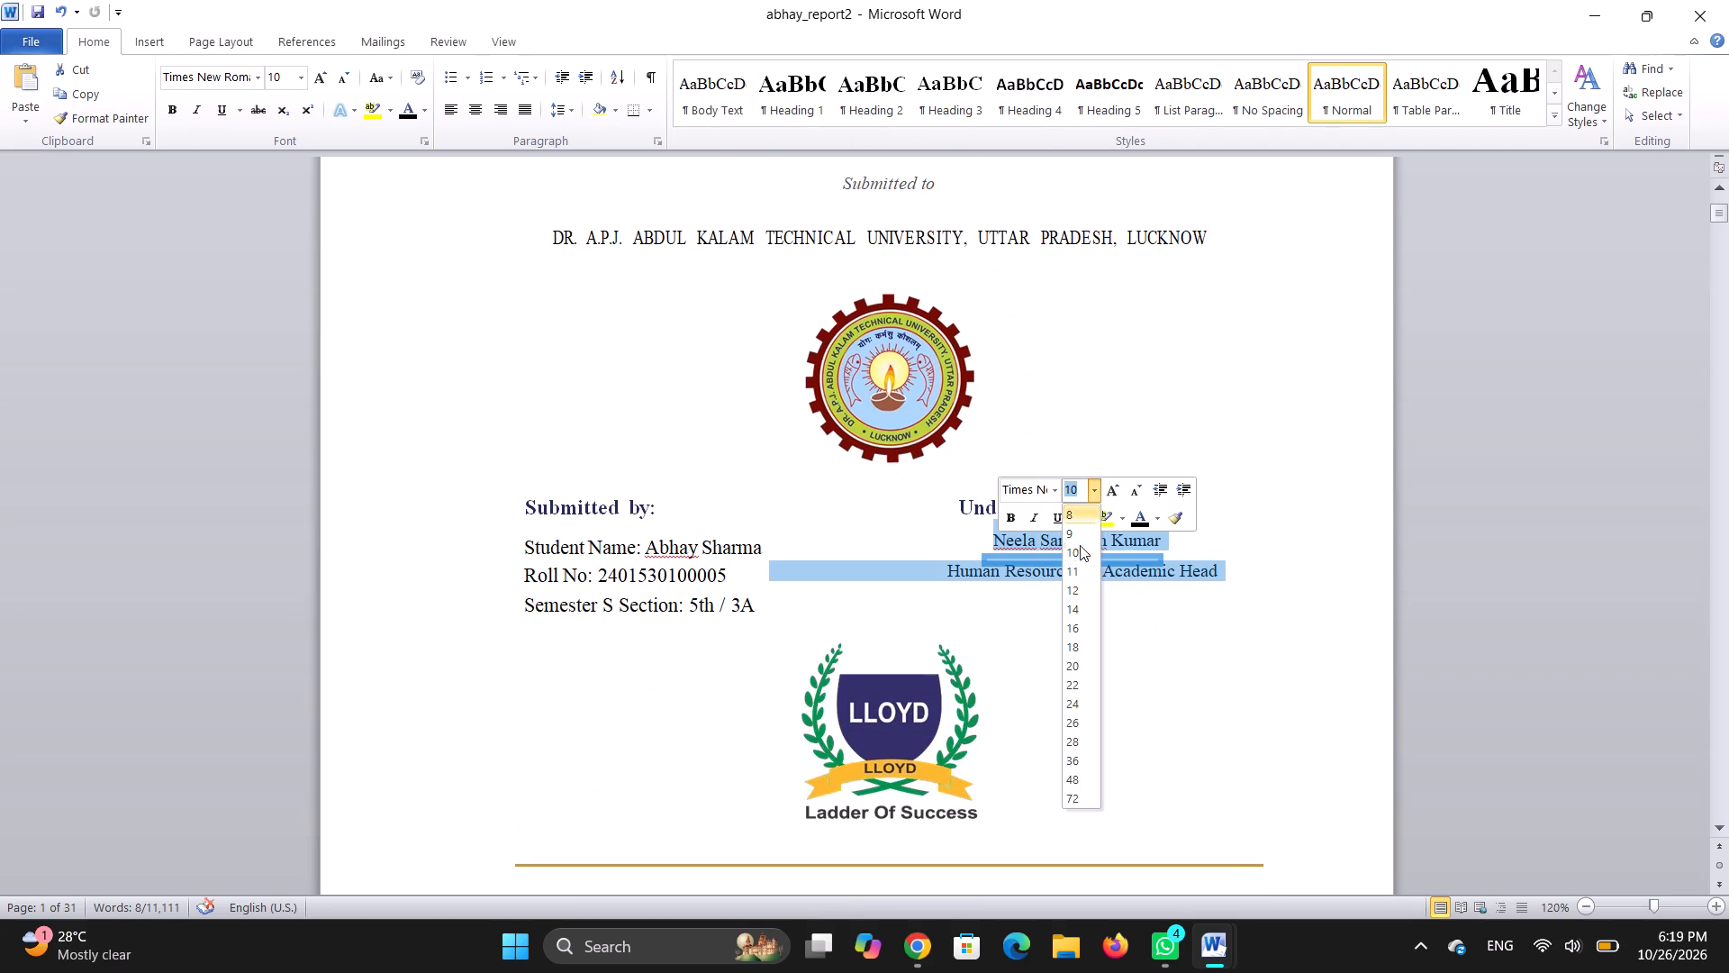
{"action": "left_click", "coordinate": [1077, 566]}
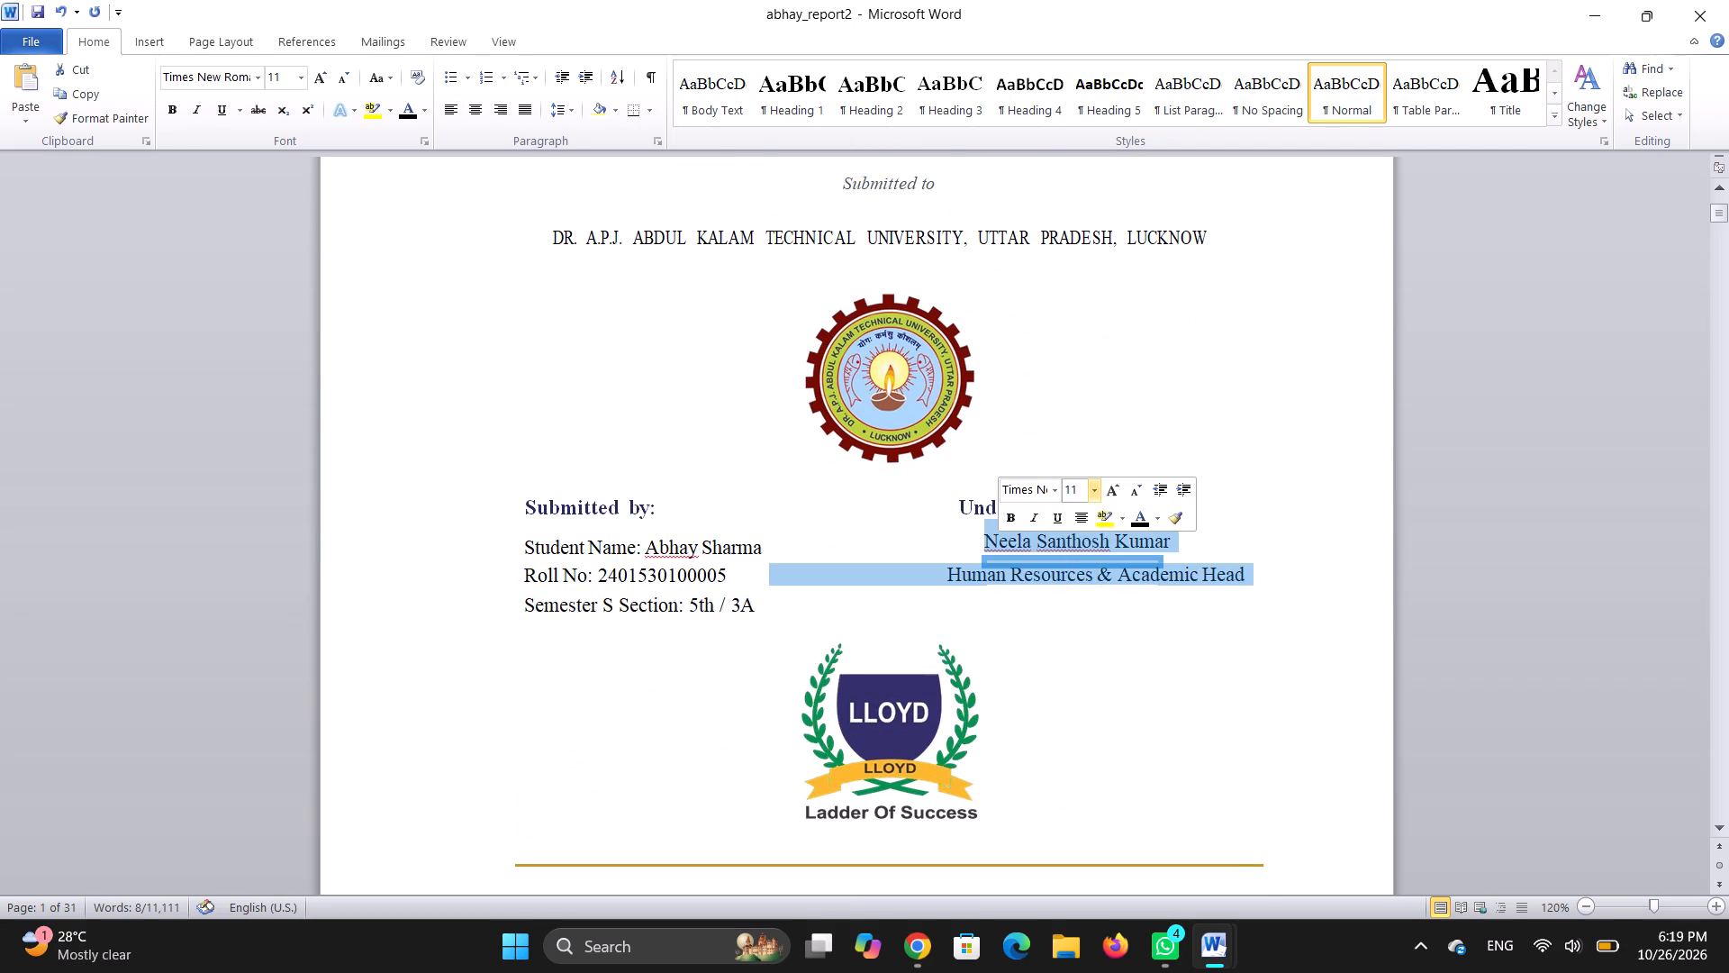
{"action": "left_click", "coordinate": [1101, 652]}
Delete two spaces in front of "Human Resources & Academic Head" on the cover page.
{"action": "left_click", "coordinate": [949, 570]}
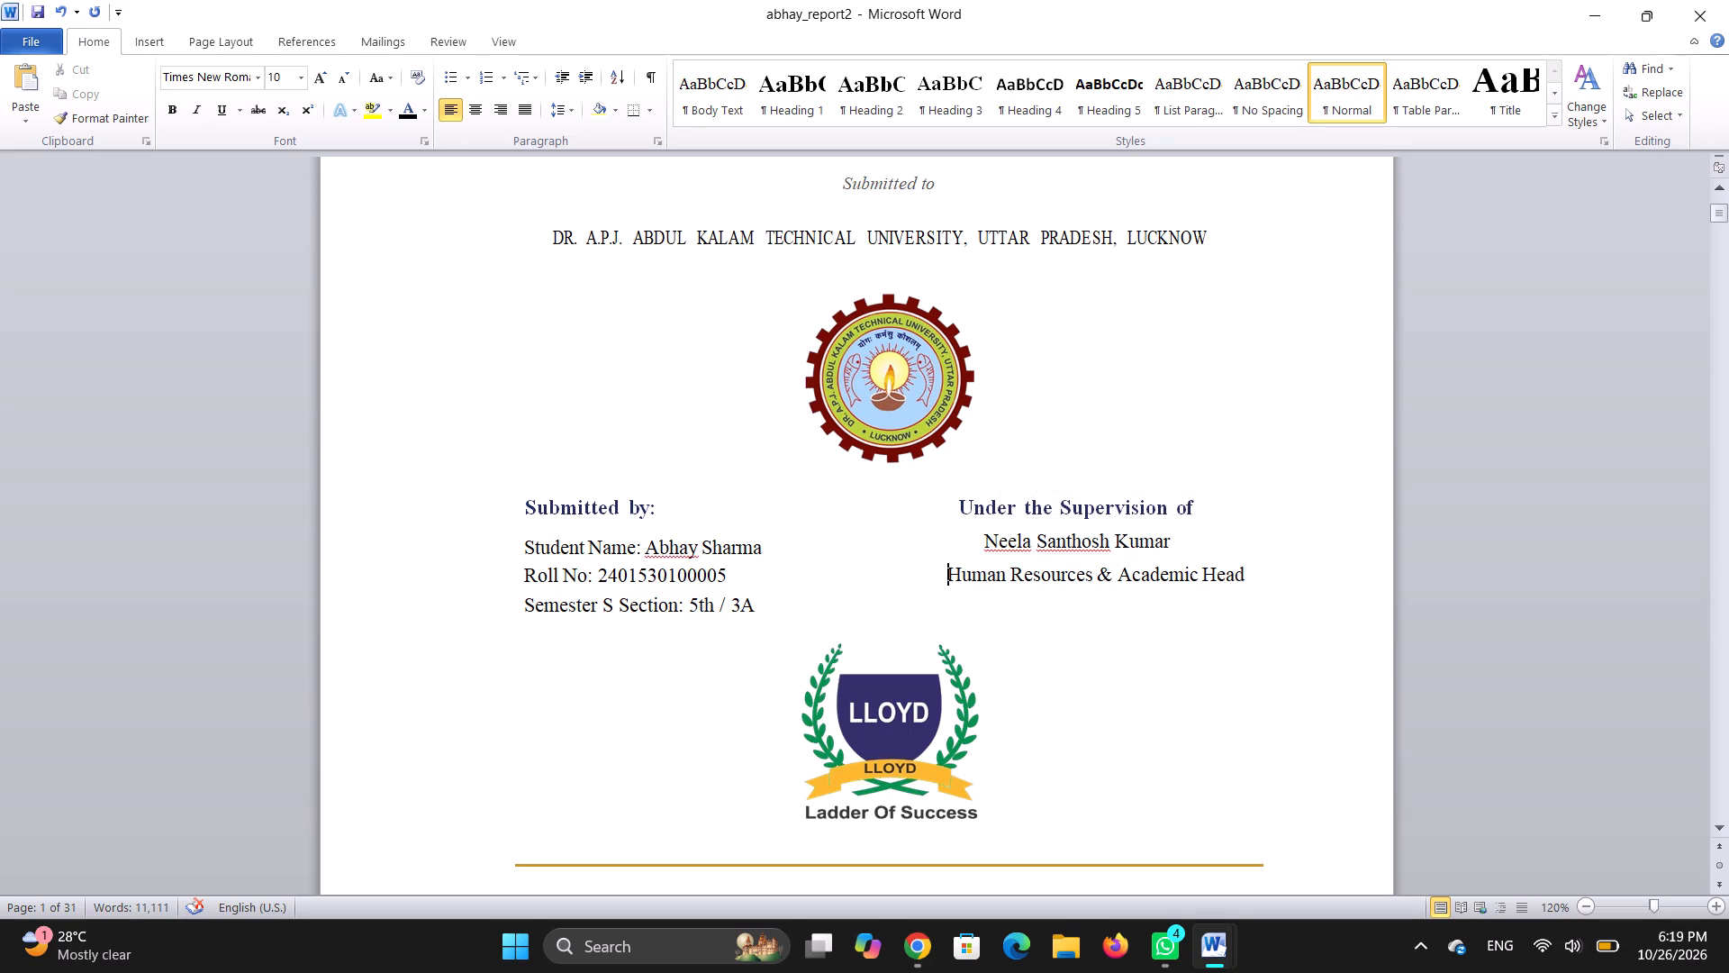
{"action": "key", "text": "BackSpace"}
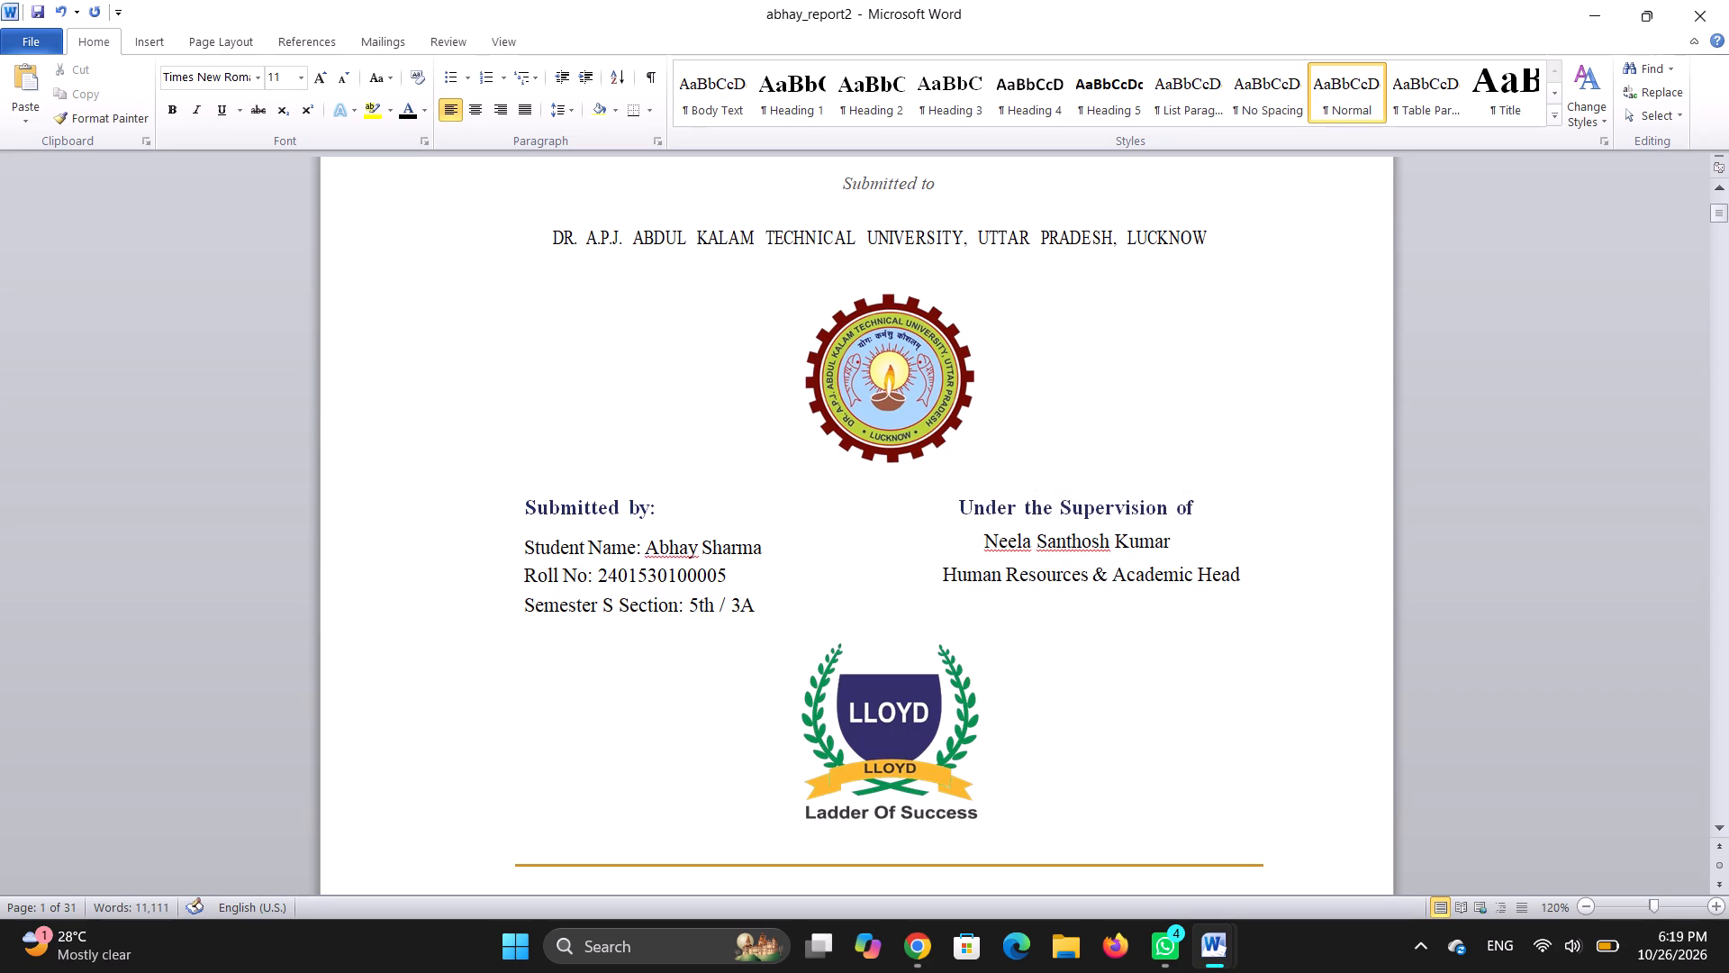
{"action": "key", "text": "BackSpace"}
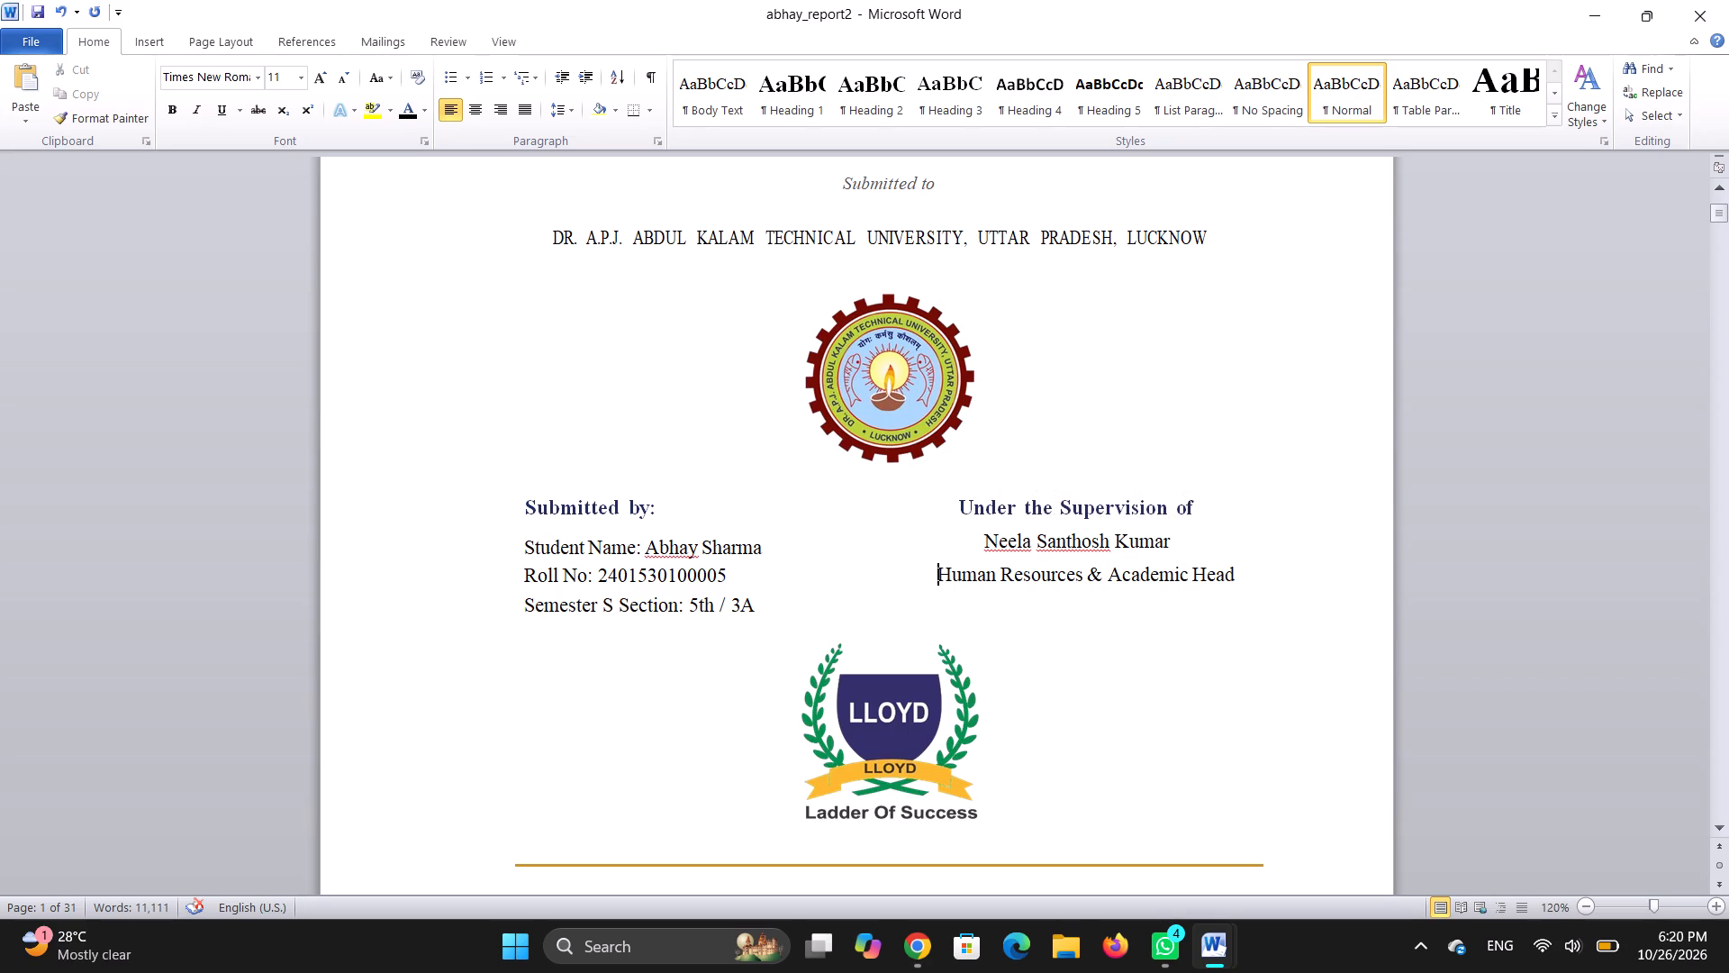
Save the abhay_report2 document.
{"action": "key", "text": "ctrl+s"}
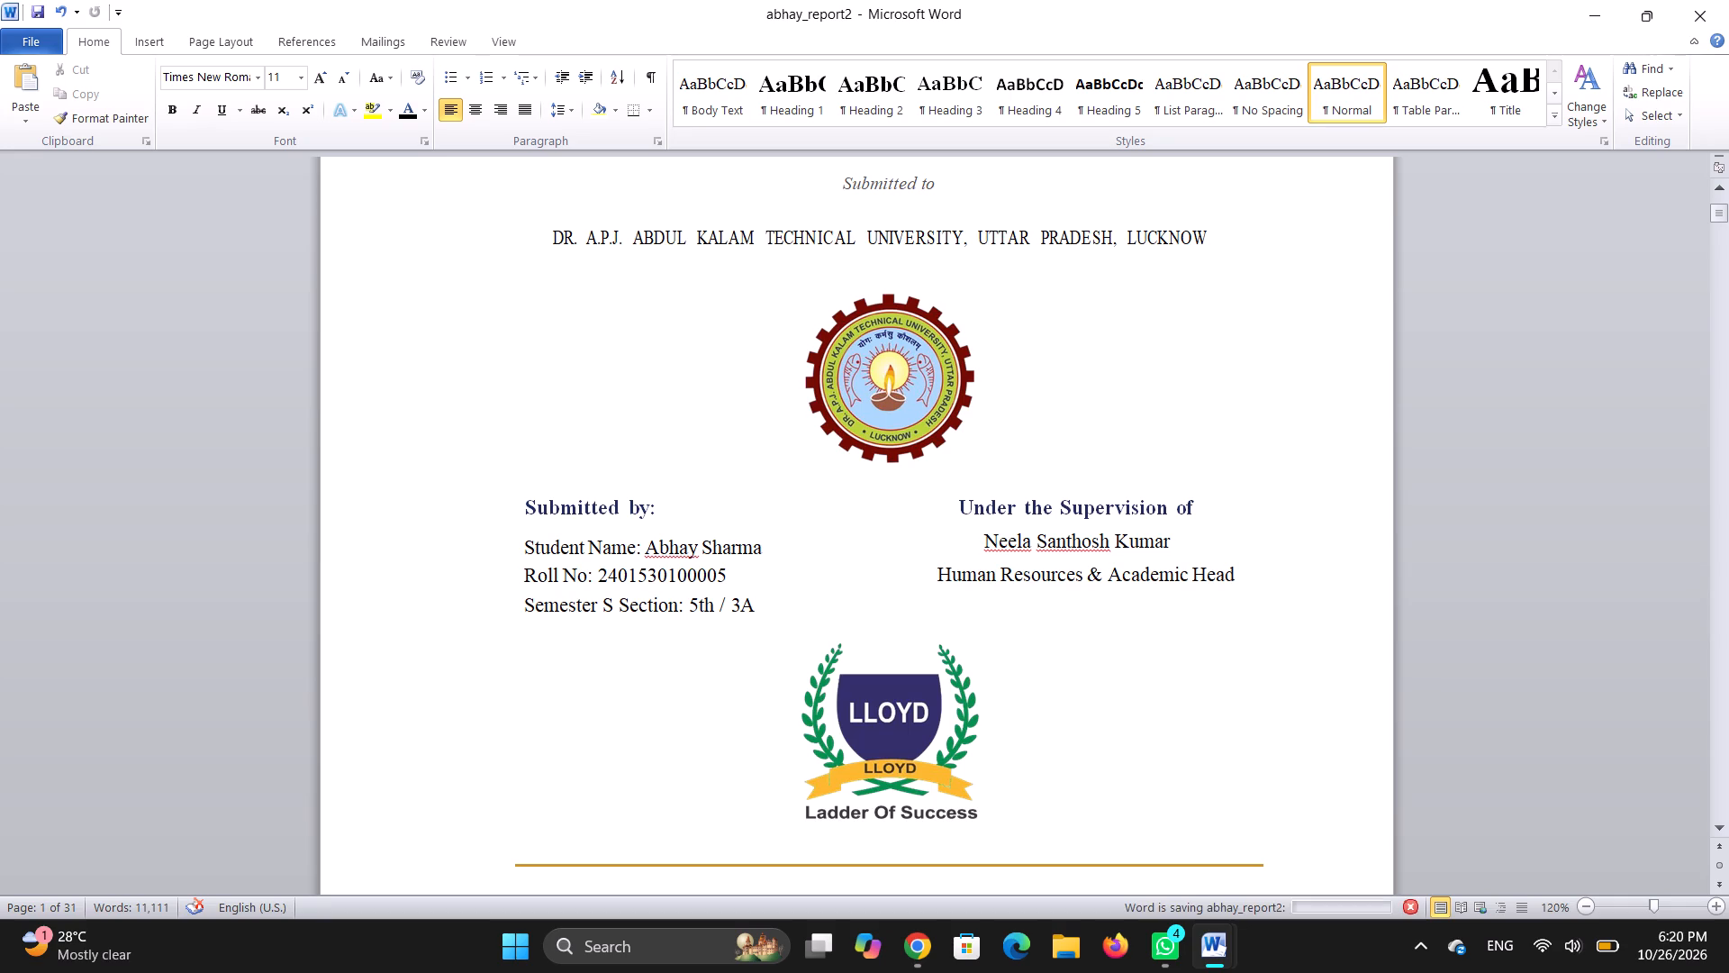
{"action": "left_click", "coordinate": [1092, 350]}
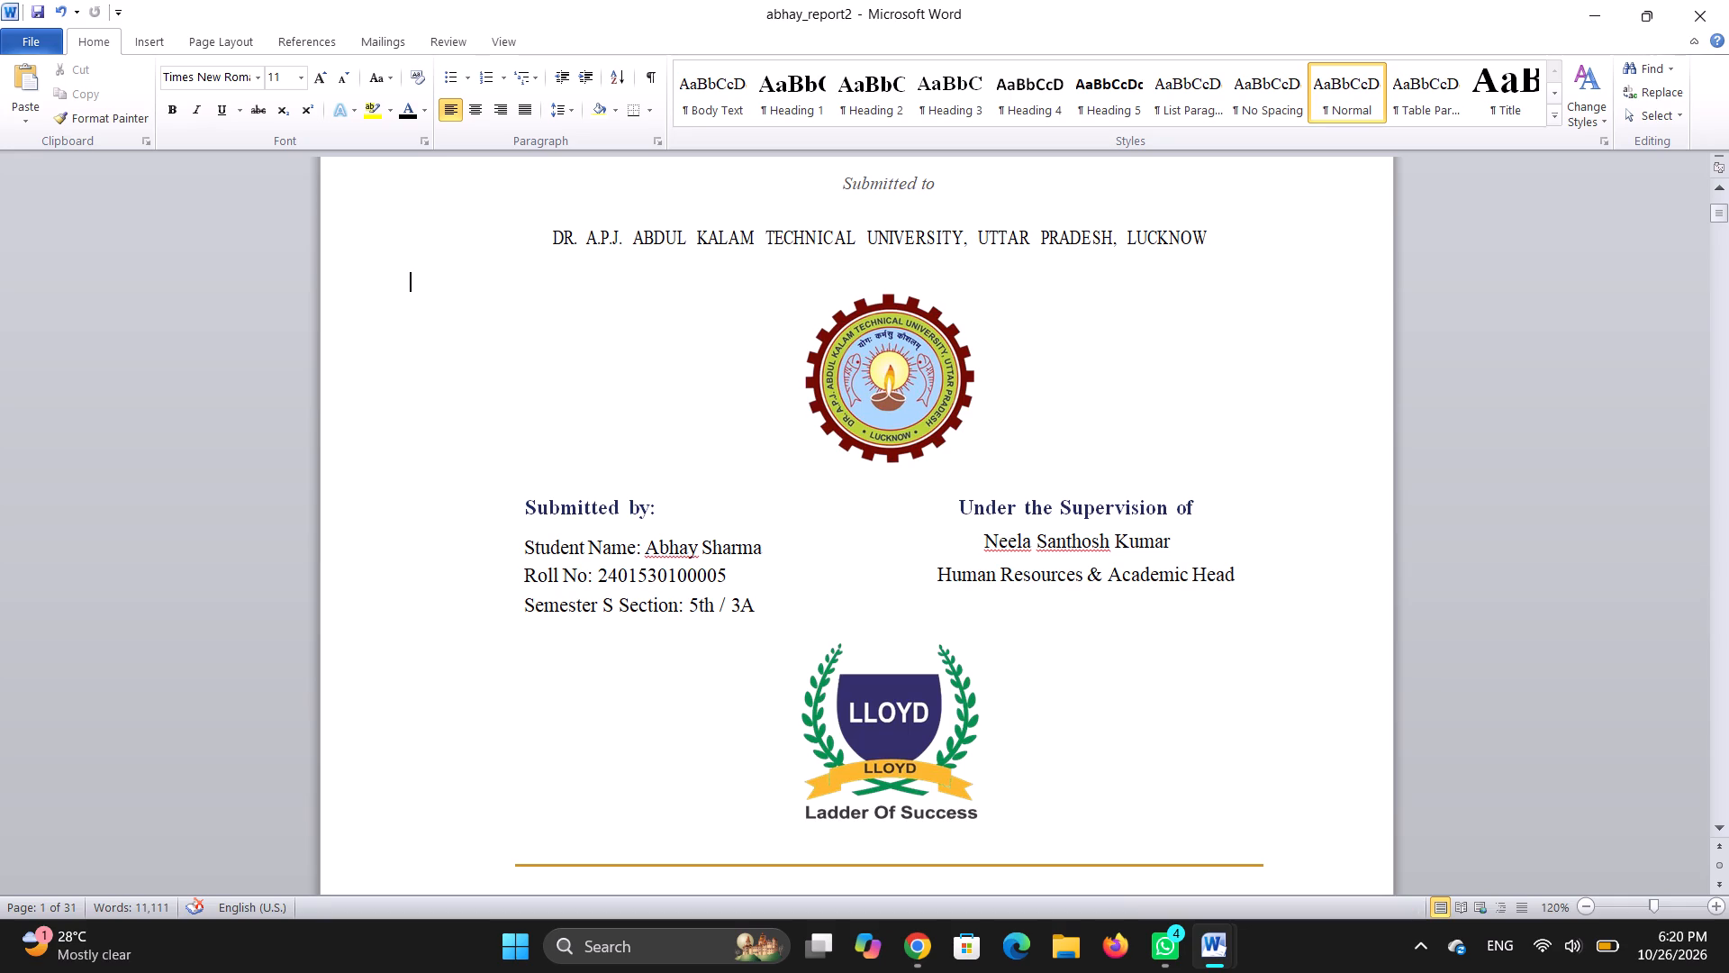
{"action": "key", "text": "ctrl+s"}
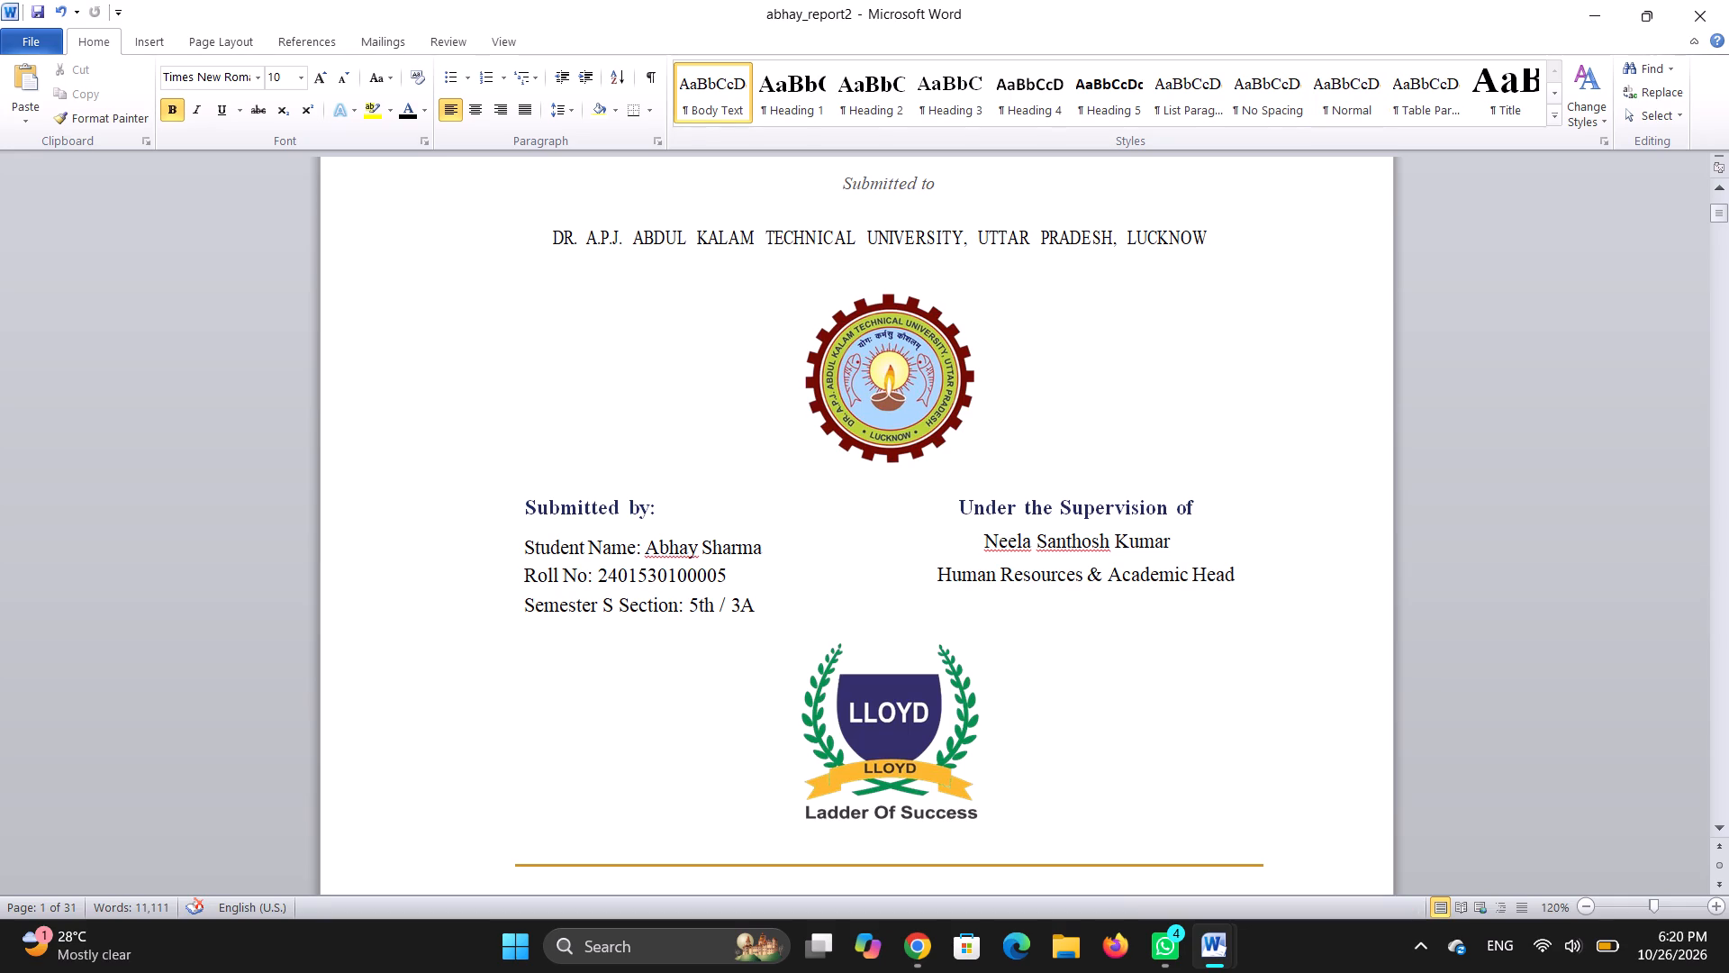
{"action": "key", "text": "ctrl+s"}
{"action": "key", "text": "ctrl+s"}
{"action": "key", "text": "ctrl+s"}
{"action": "key", "text": "ctrl+s"}
Review the report's opening pages, from the cover through the certificate to page iv.
{"action": "scroll", "coordinate": [1091, 827], "scroll_direction": "down", "scroll_amount": 2}
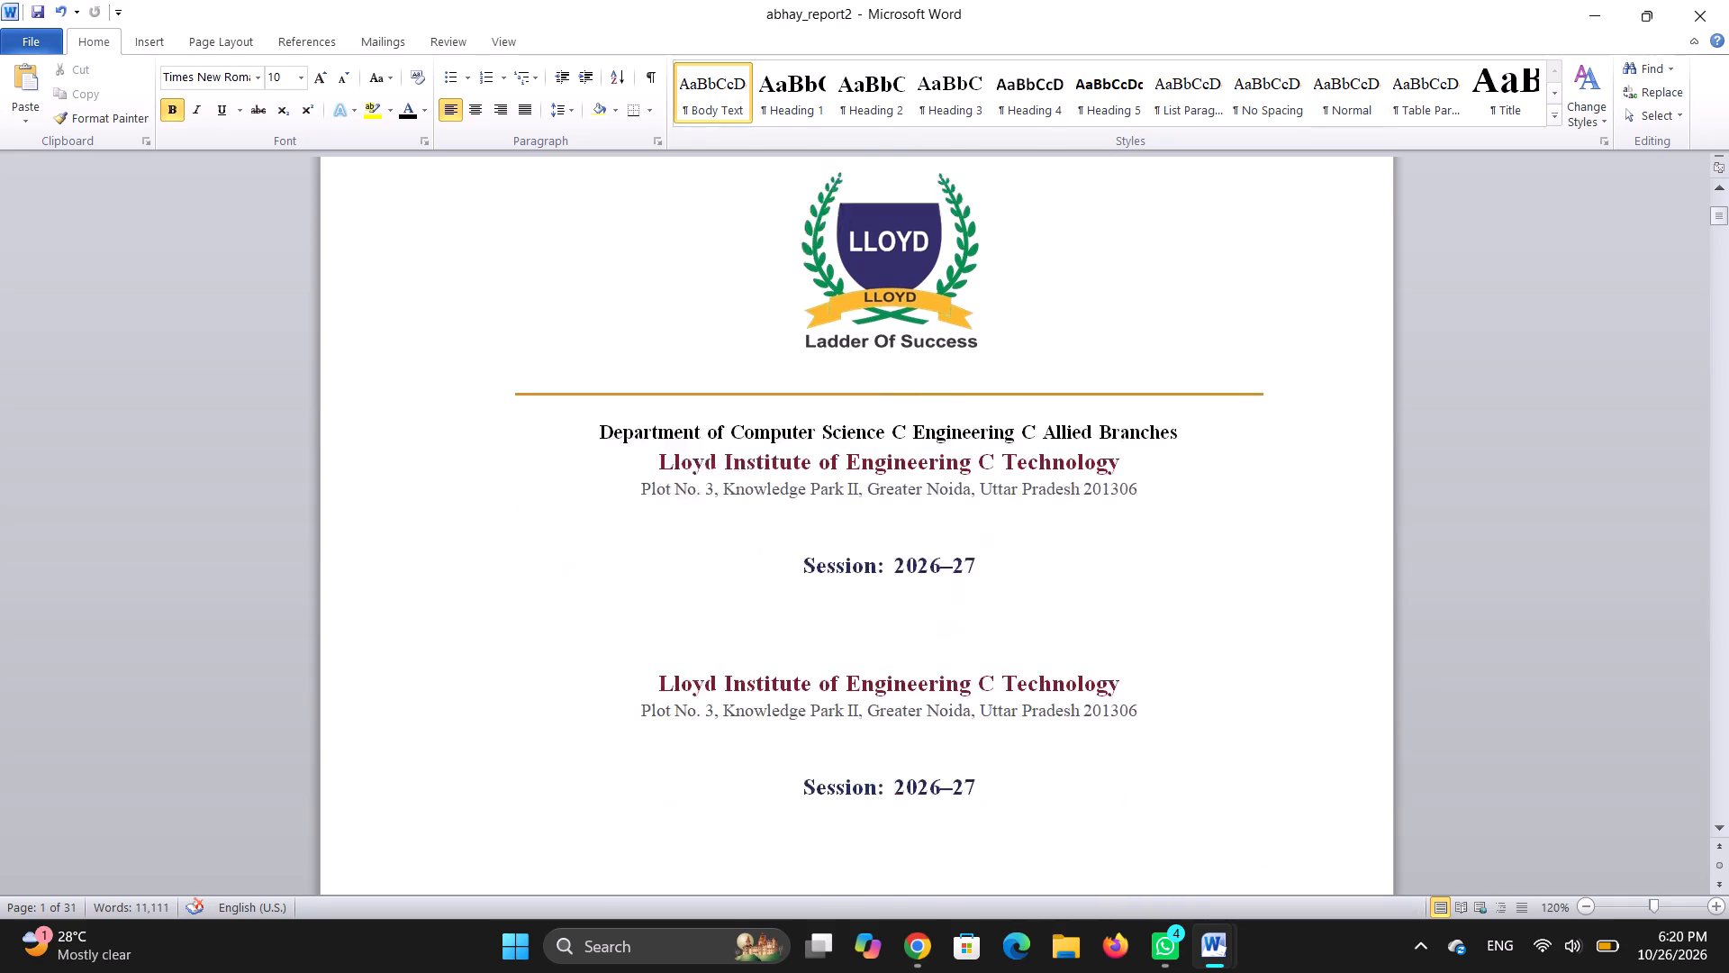
{"action": "scroll", "coordinate": [1091, 827], "scroll_direction": "down", "scroll_amount": 1}
{"action": "scroll", "coordinate": [1091, 827], "scroll_direction": "up", "scroll_amount": 1}
{"action": "scroll", "coordinate": [1091, 827], "scroll_direction": "down", "scroll_amount": 2}
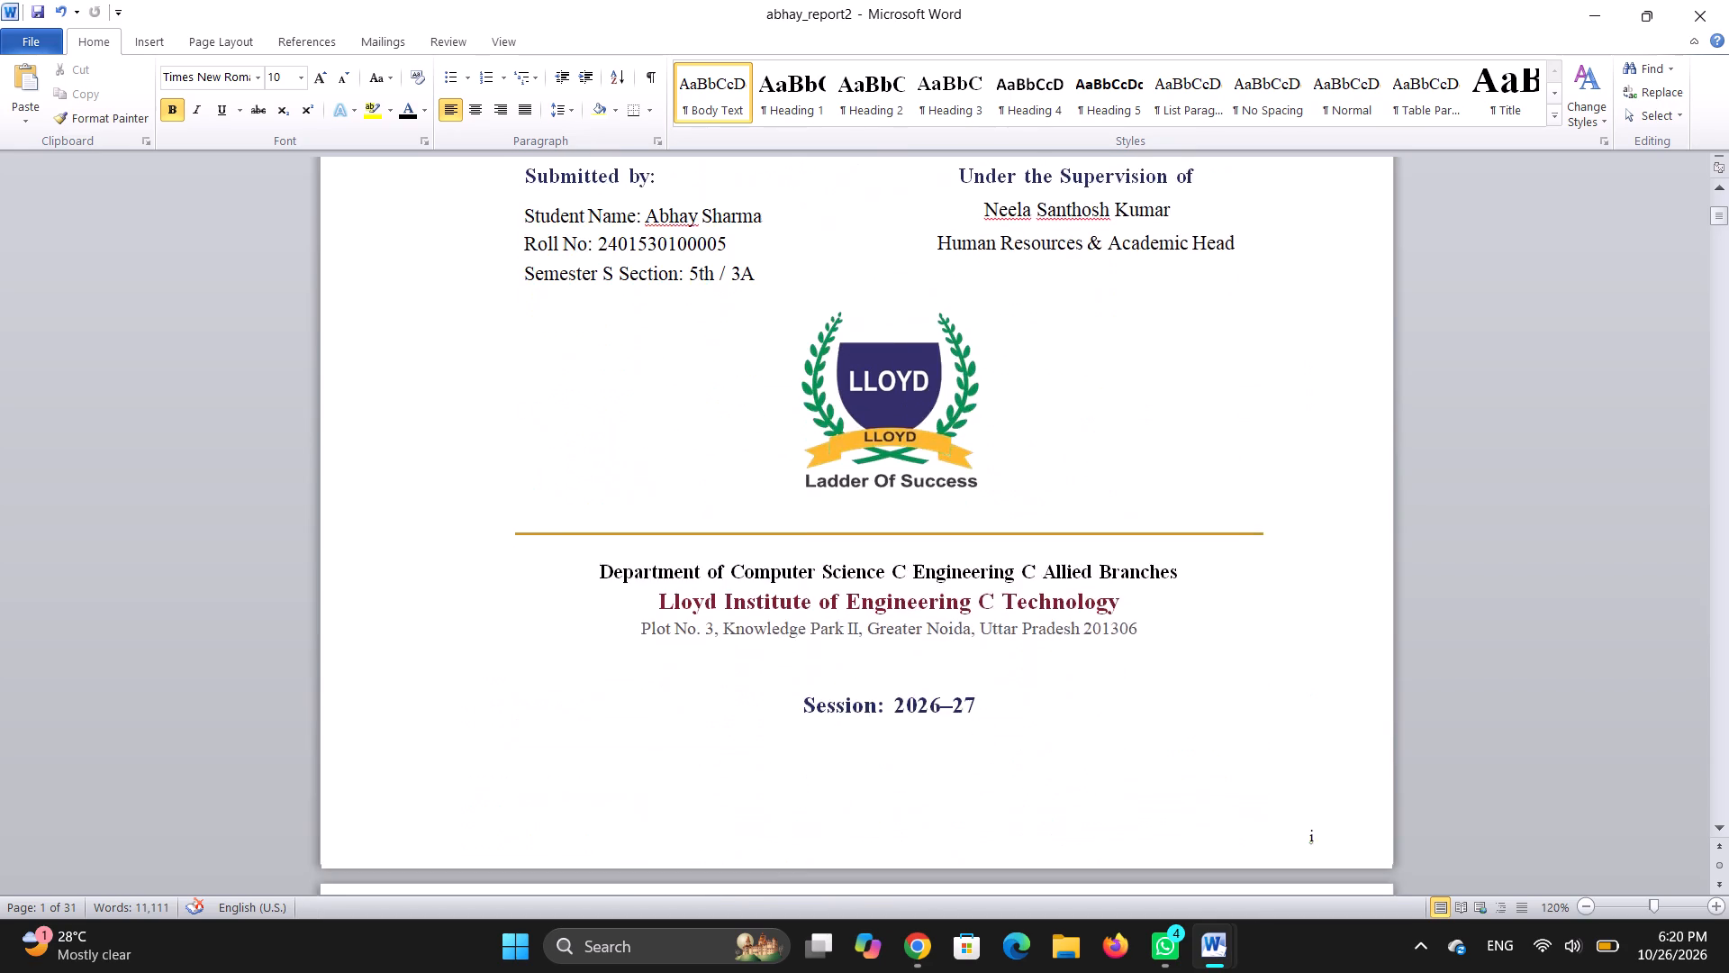
{"action": "scroll", "coordinate": [1091, 827], "scroll_direction": "up", "scroll_amount": 1}
{"action": "scroll", "coordinate": [1091, 827], "scroll_direction": "down", "scroll_amount": 2}
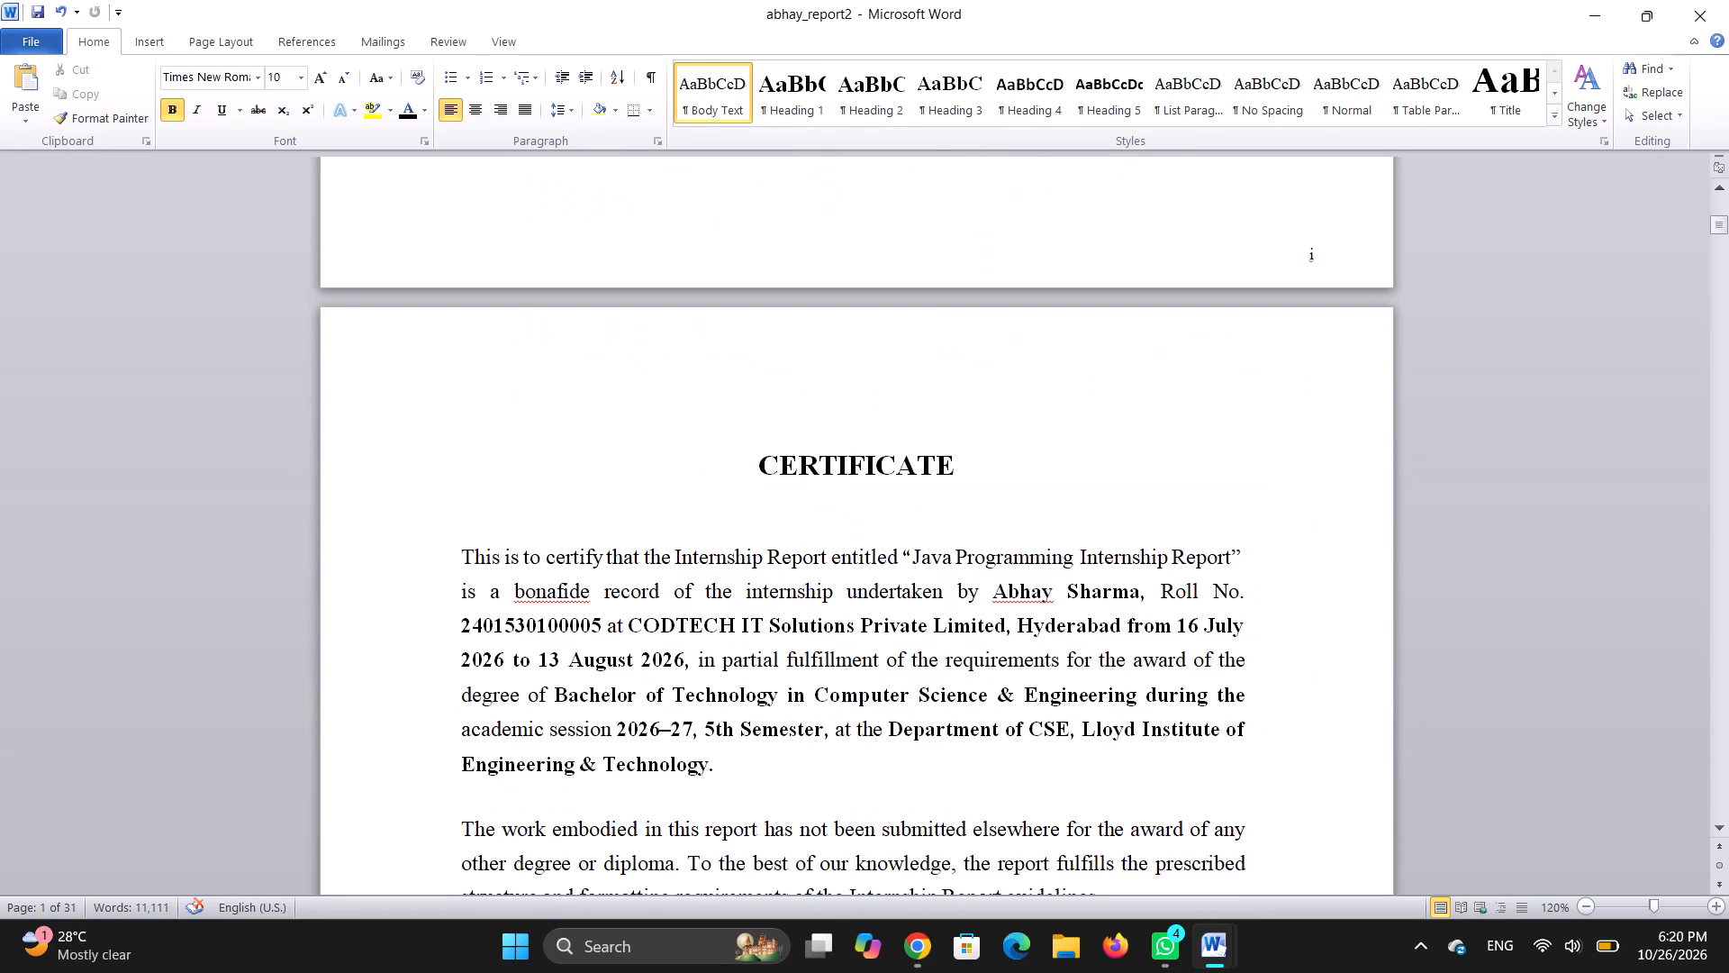
{"action": "scroll", "coordinate": [1091, 827], "scroll_direction": "down", "scroll_amount": 4}
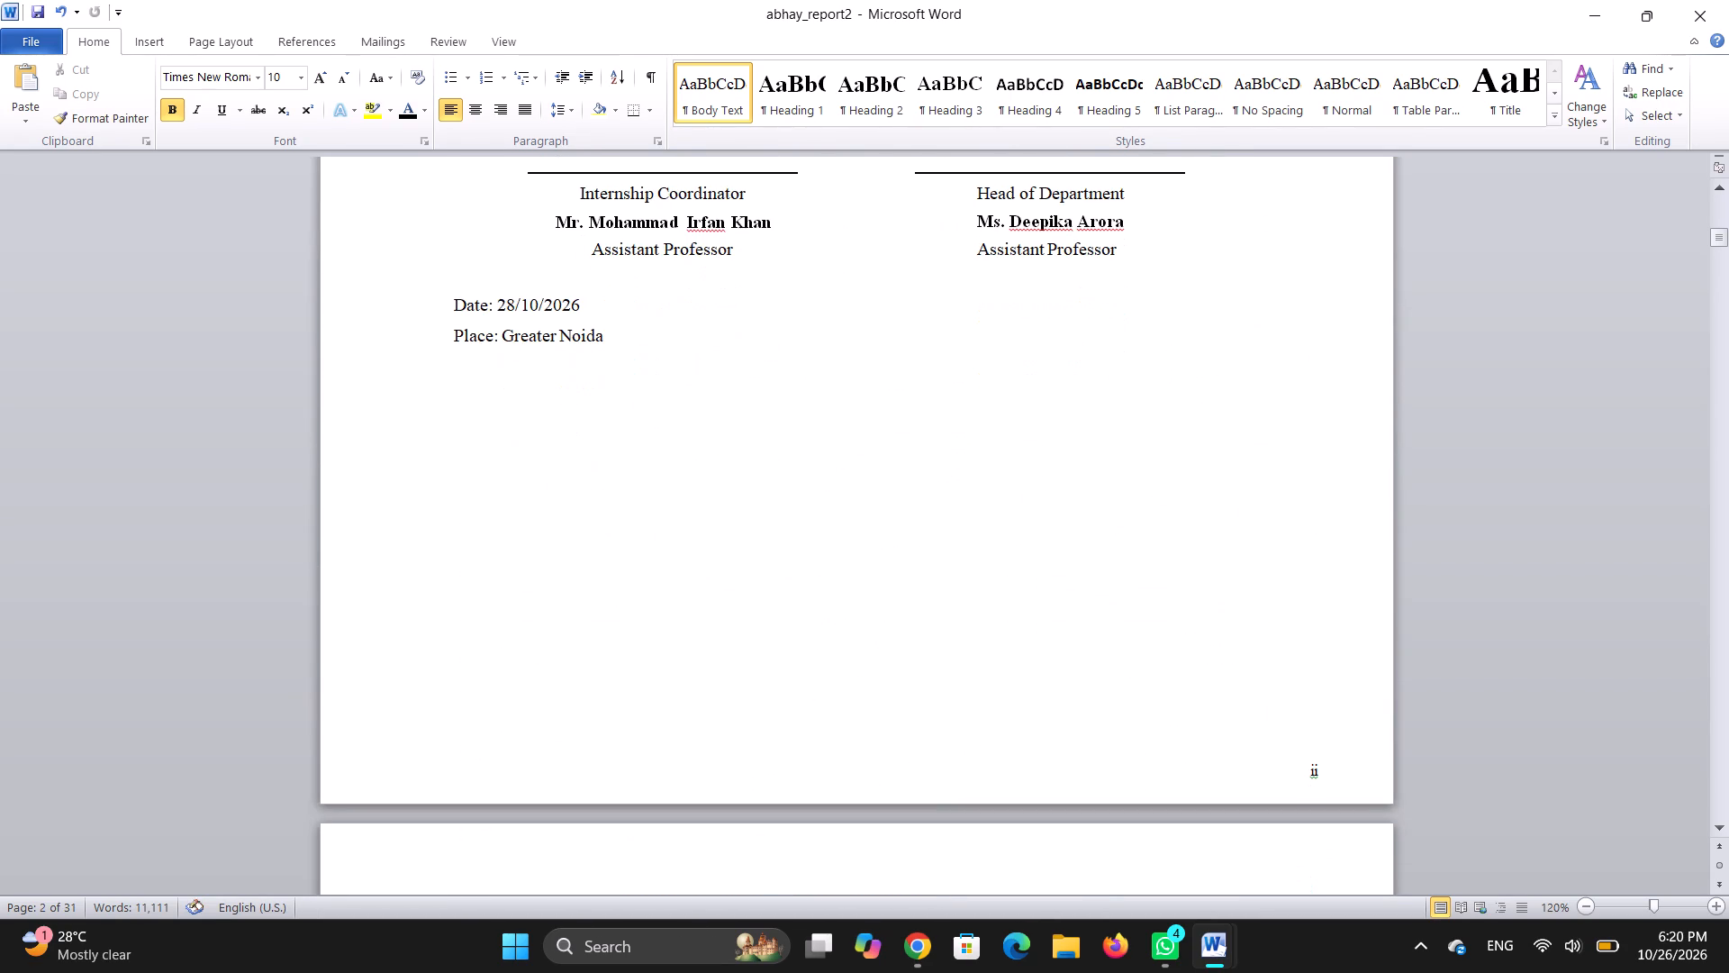
{"action": "scroll", "coordinate": [1091, 827], "scroll_direction": "down", "scroll_amount": 8}
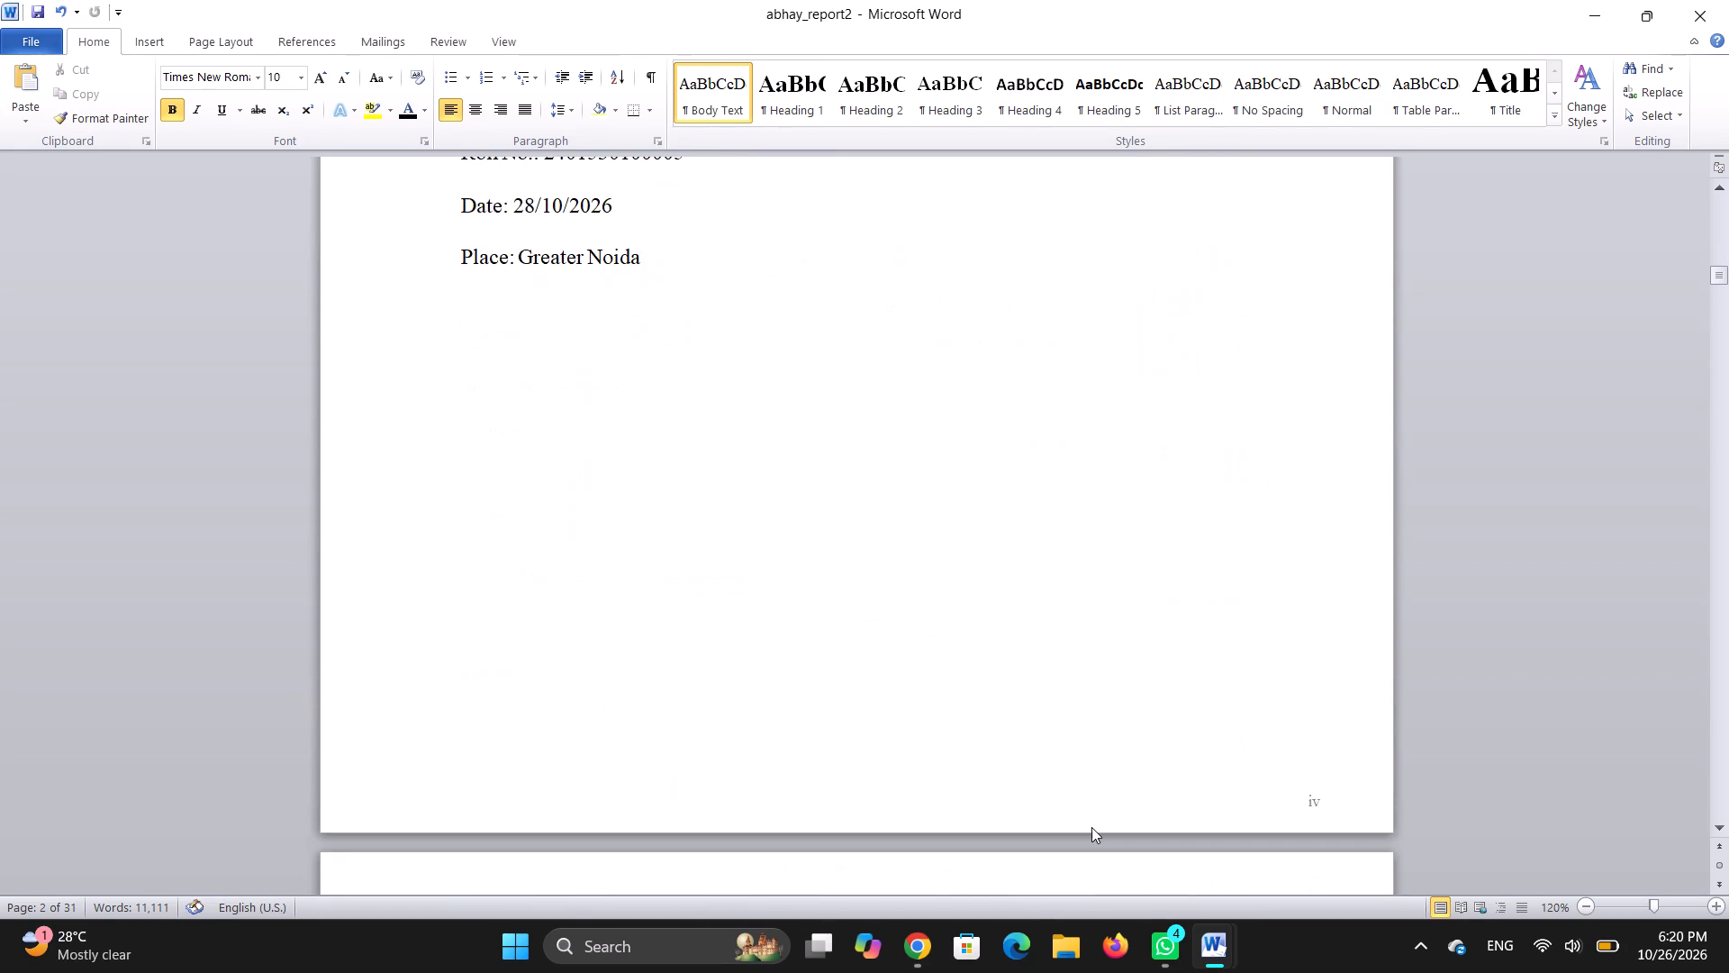
Switch to Chrome and open iLovePDF's Word to PDF converter.
{"action": "left_click", "coordinate": [910, 956]}
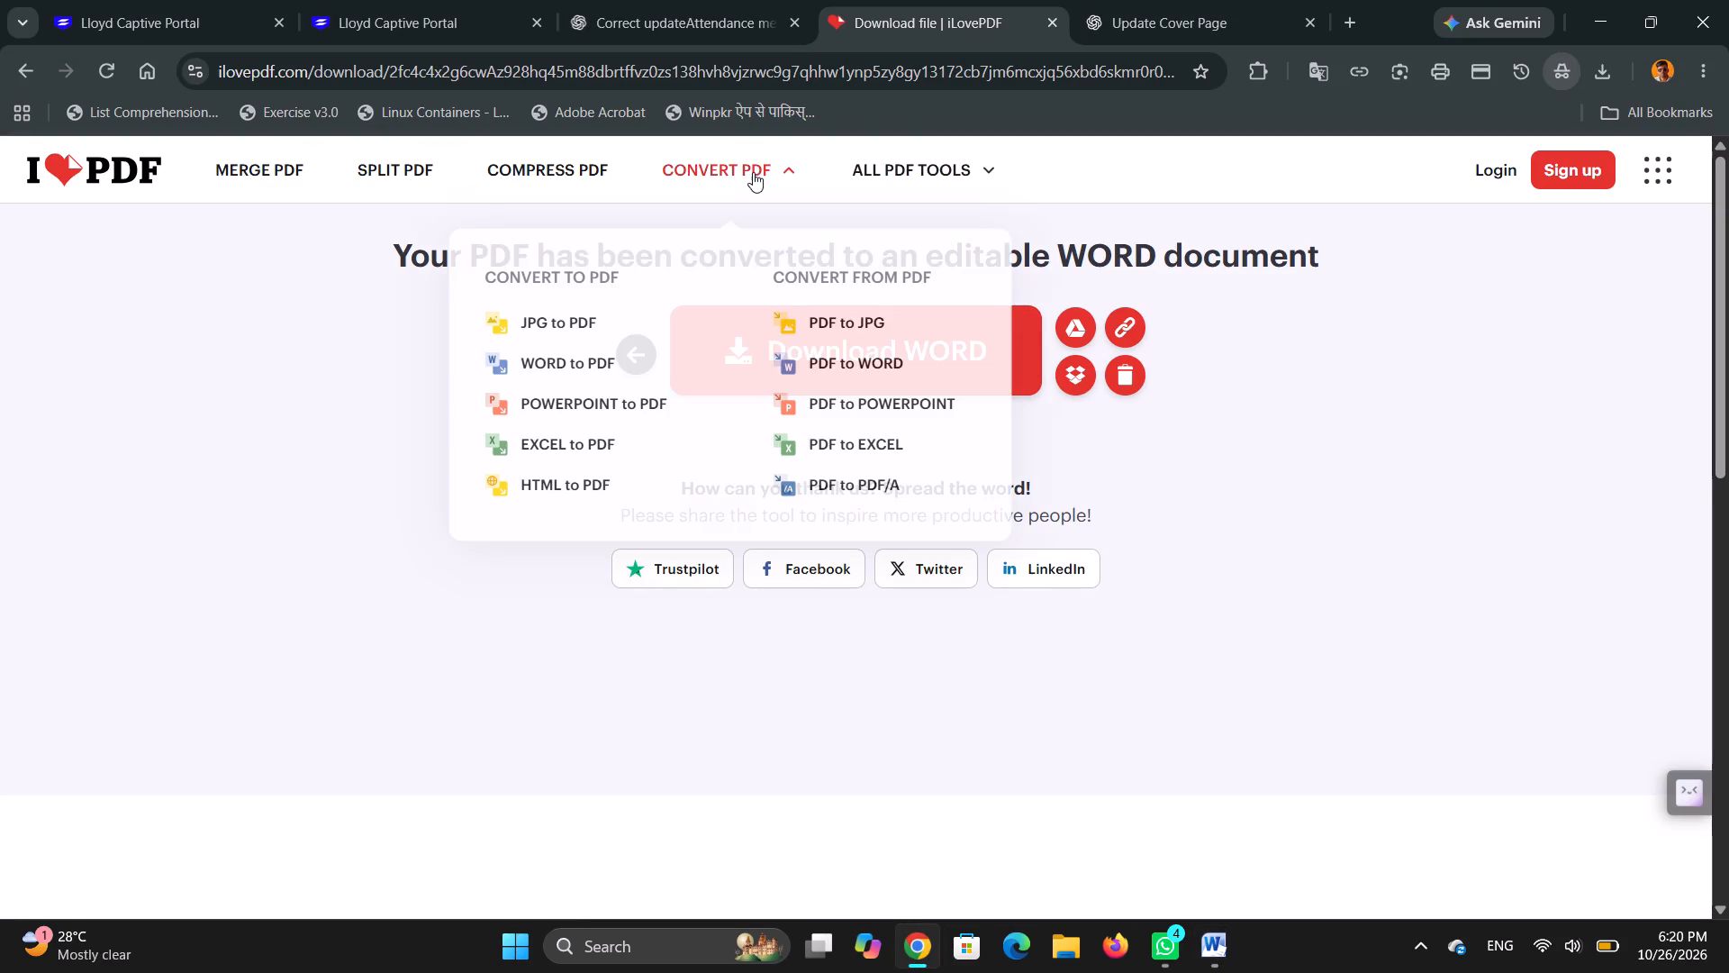
{"action": "left_click", "coordinate": [623, 357]}
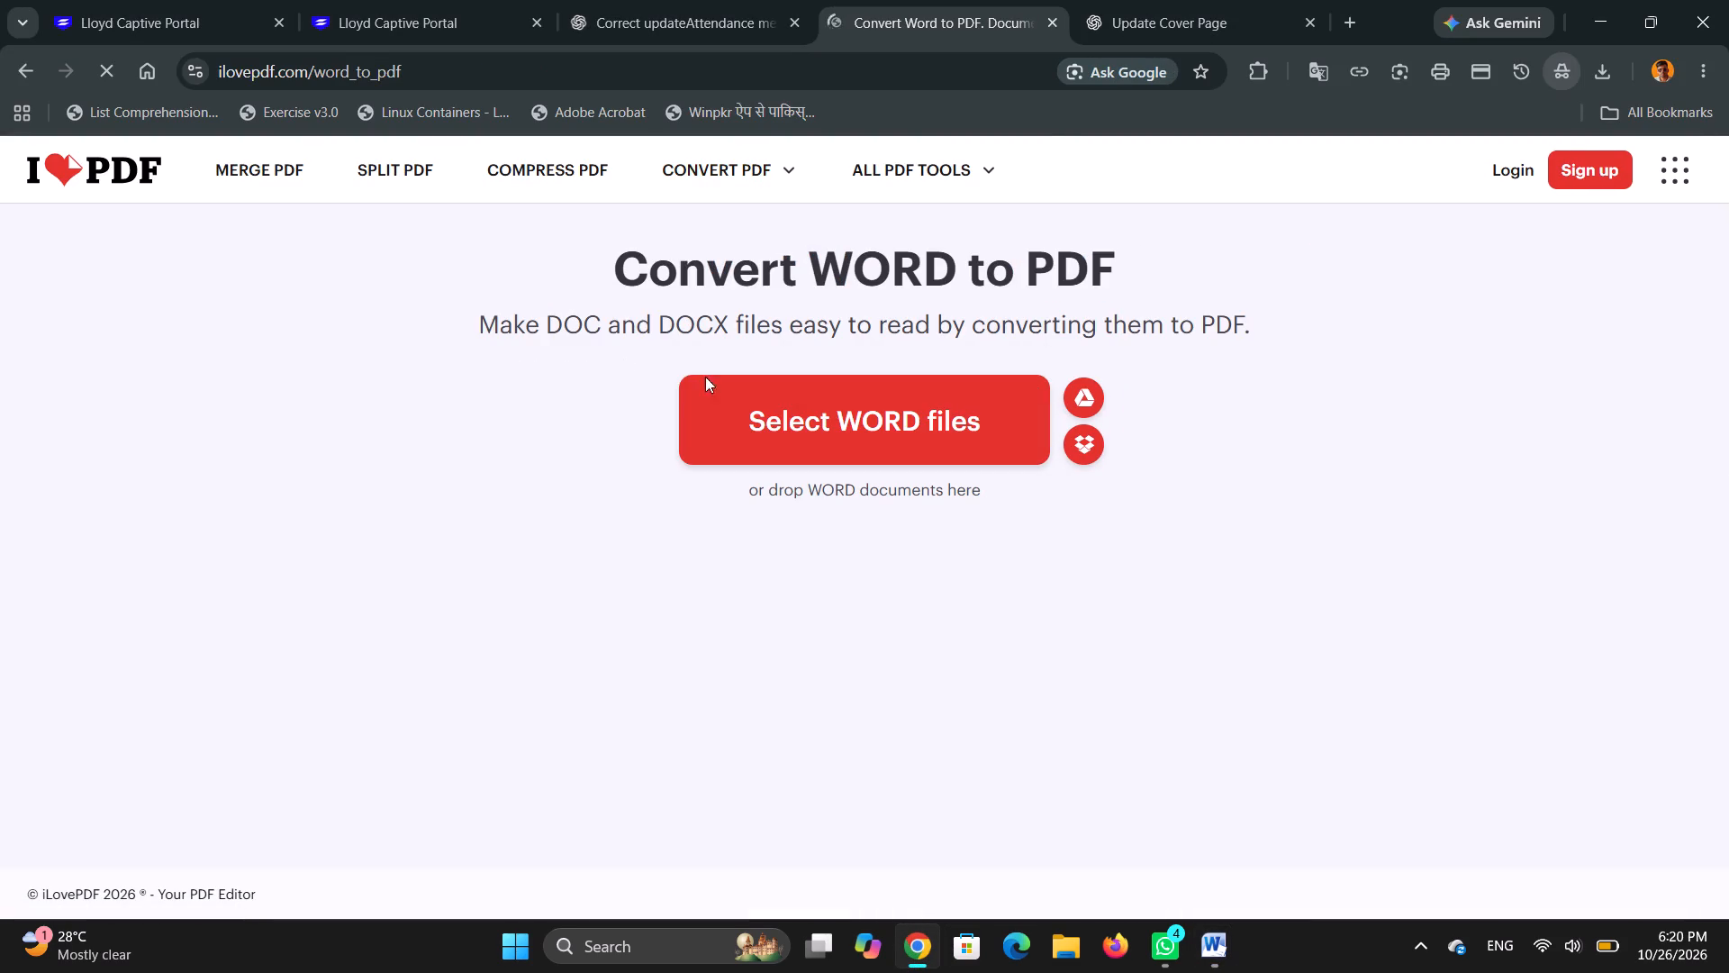
Upload both abhay_intern_report and abhay_report2 from the Desktop folder to the Word to PDF converter.
{"action": "left_click", "coordinate": [845, 412]}
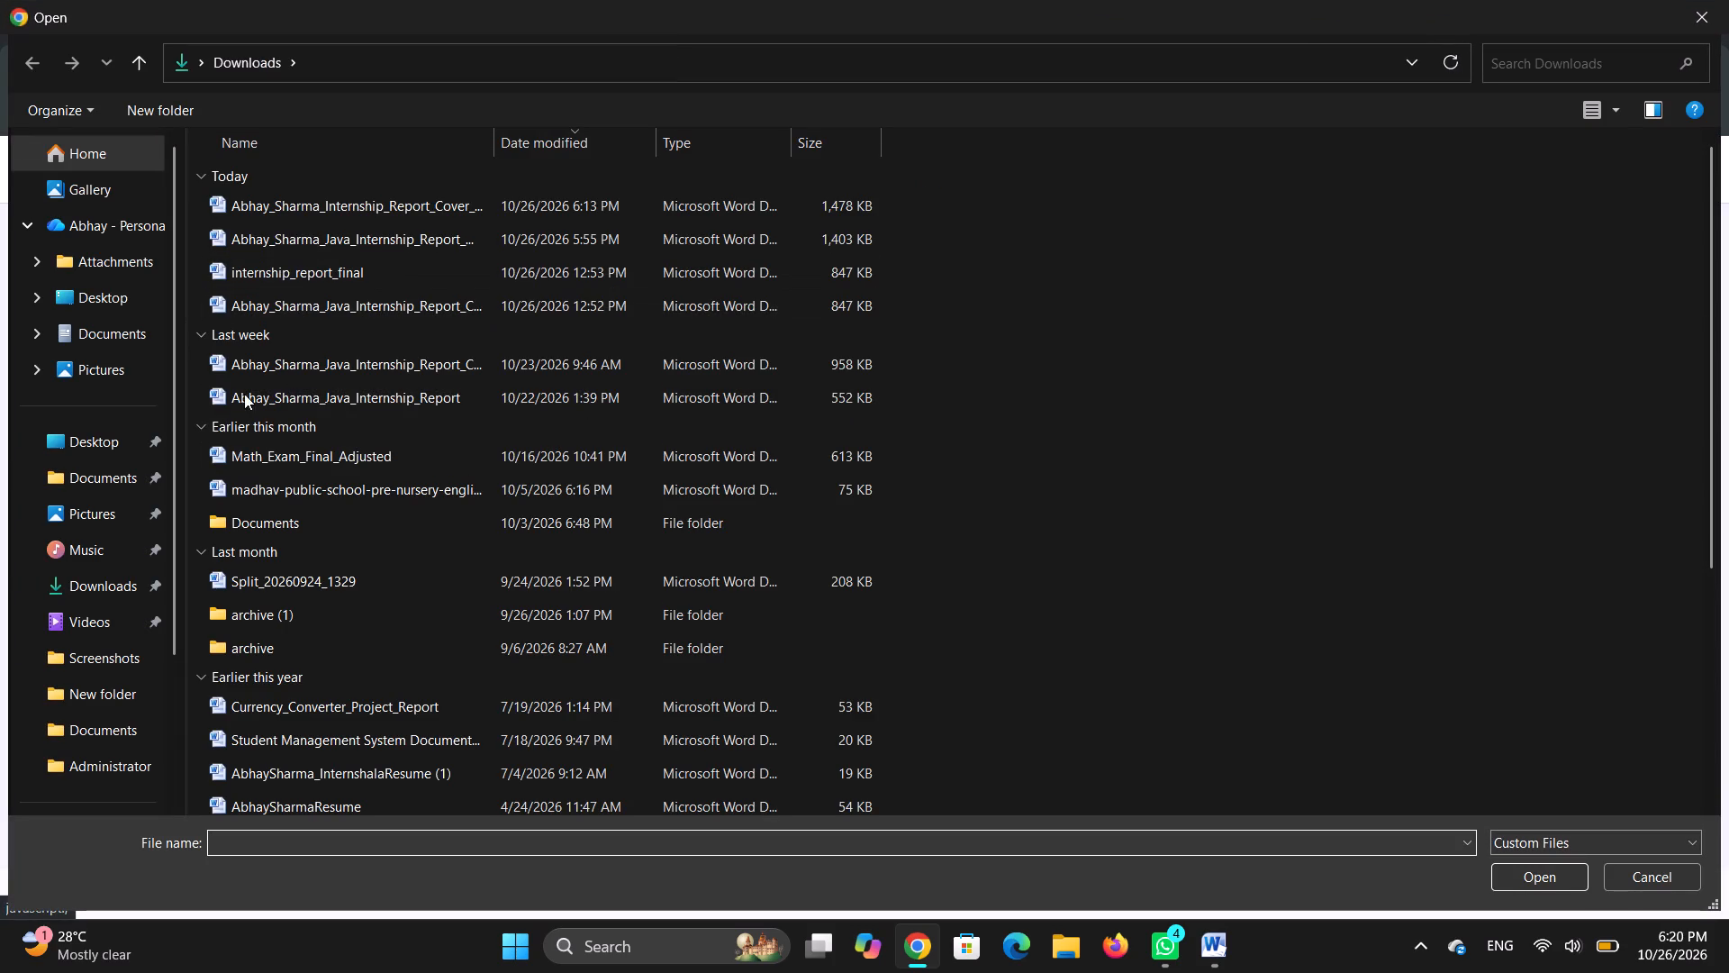
{"action": "left_click", "coordinate": [113, 301]}
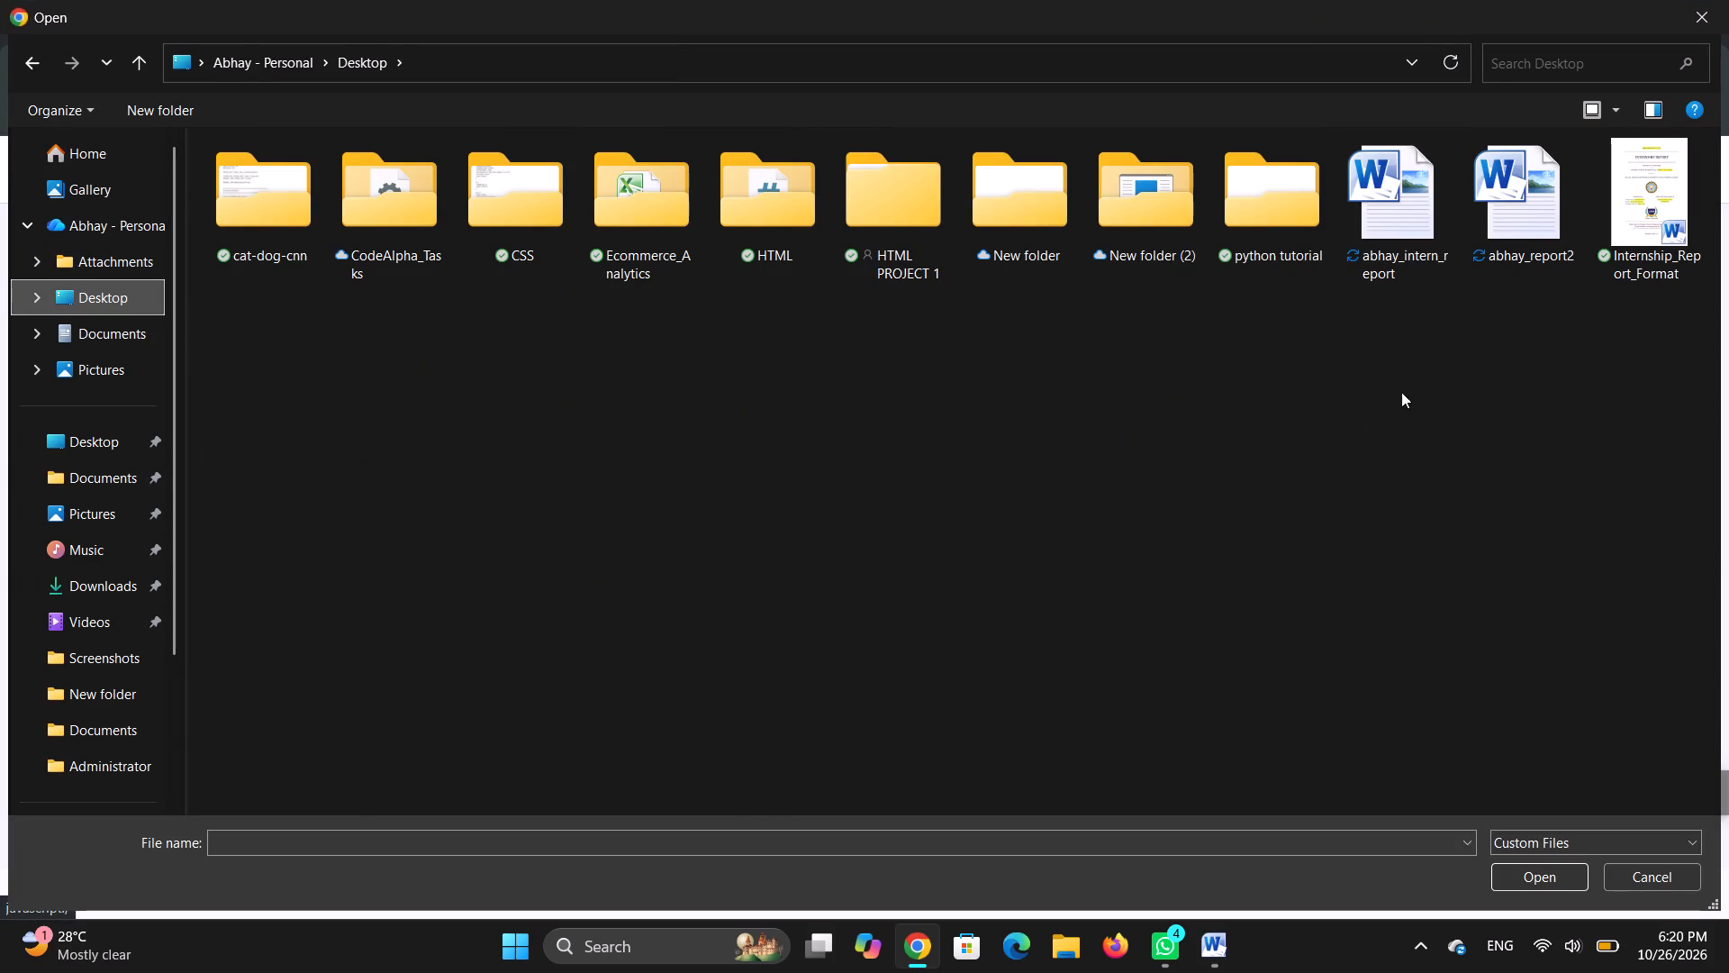
{"action": "left_click_drag", "start_coordinate": [1411, 245], "coordinate": [1386, 277]}
{"action": "left_click_drag", "start_coordinate": [1458, 377], "coordinate": [1463, 285]}
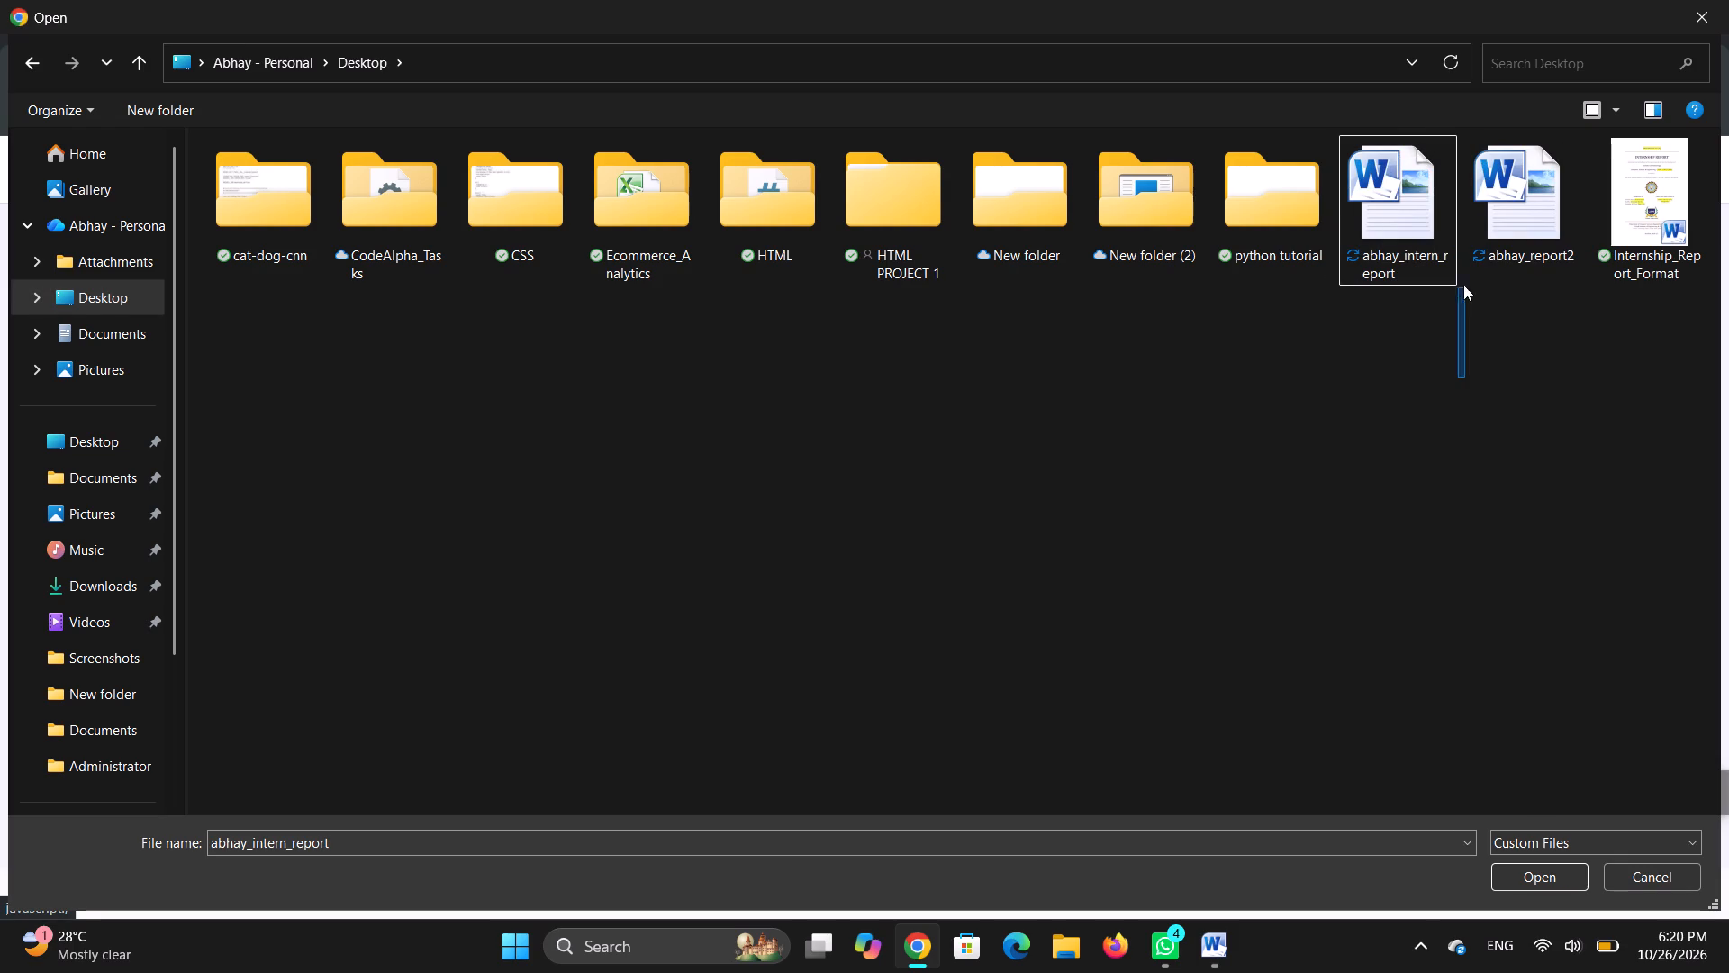
{"action": "left_click_drag", "start_coordinate": [1463, 285], "coordinate": [1529, 416]}
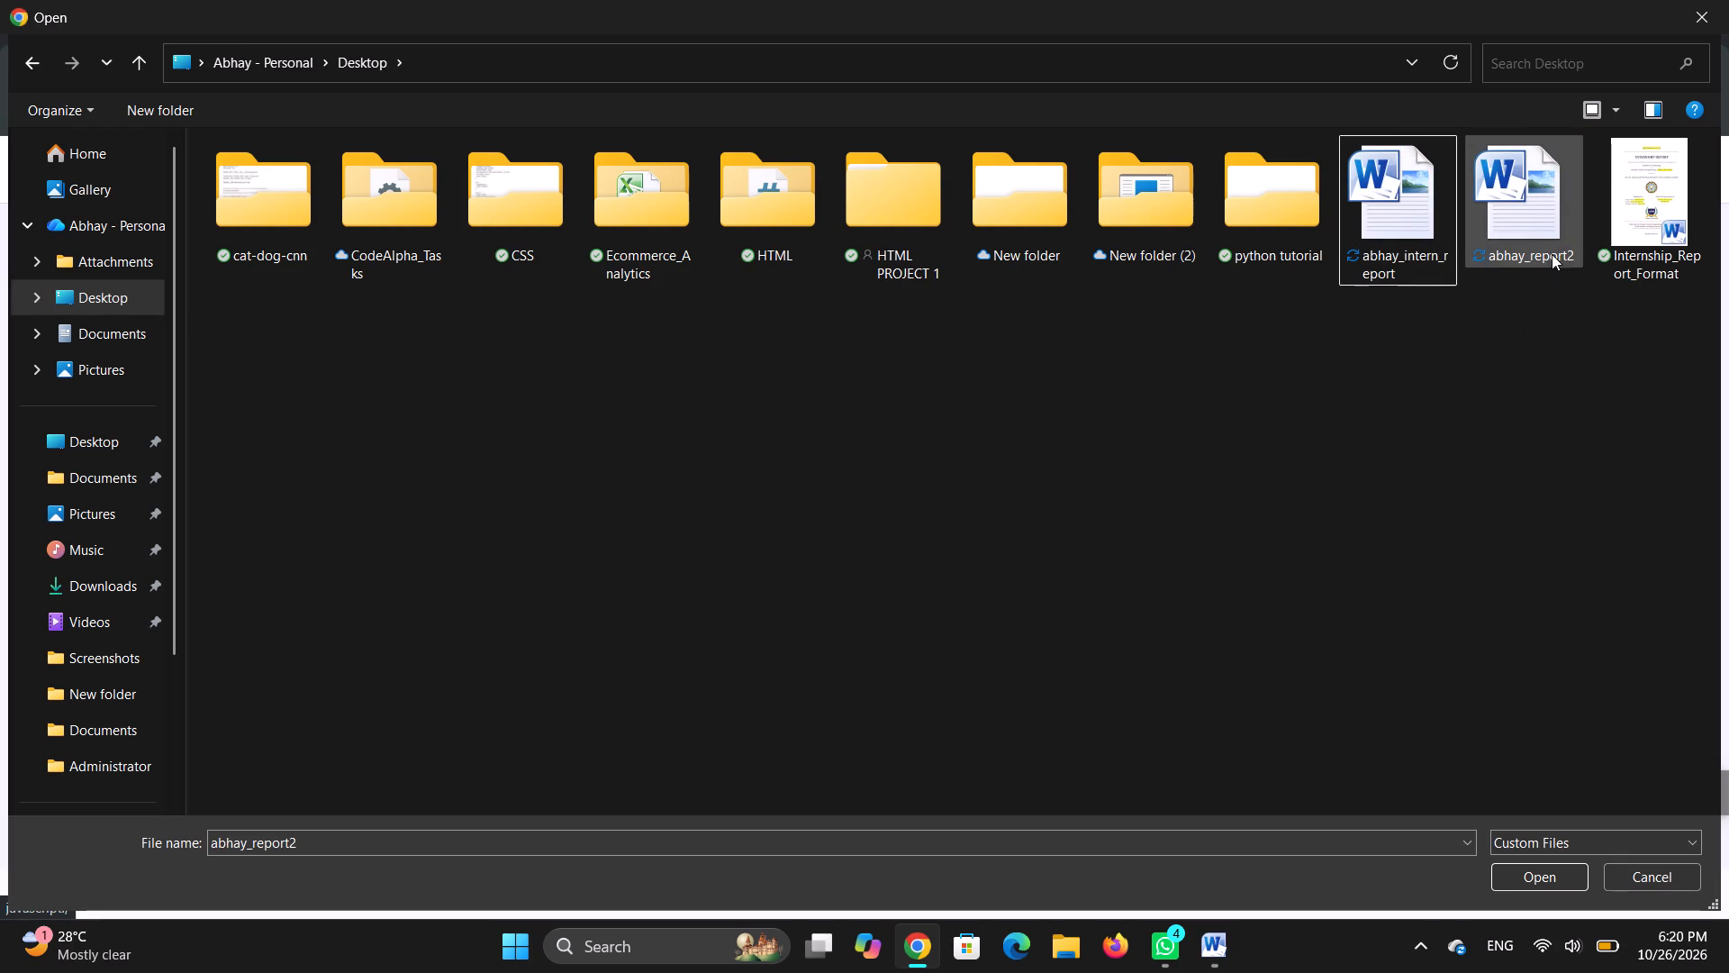
{"action": "left_click_drag", "start_coordinate": [1545, 245], "coordinate": [1420, 248]}
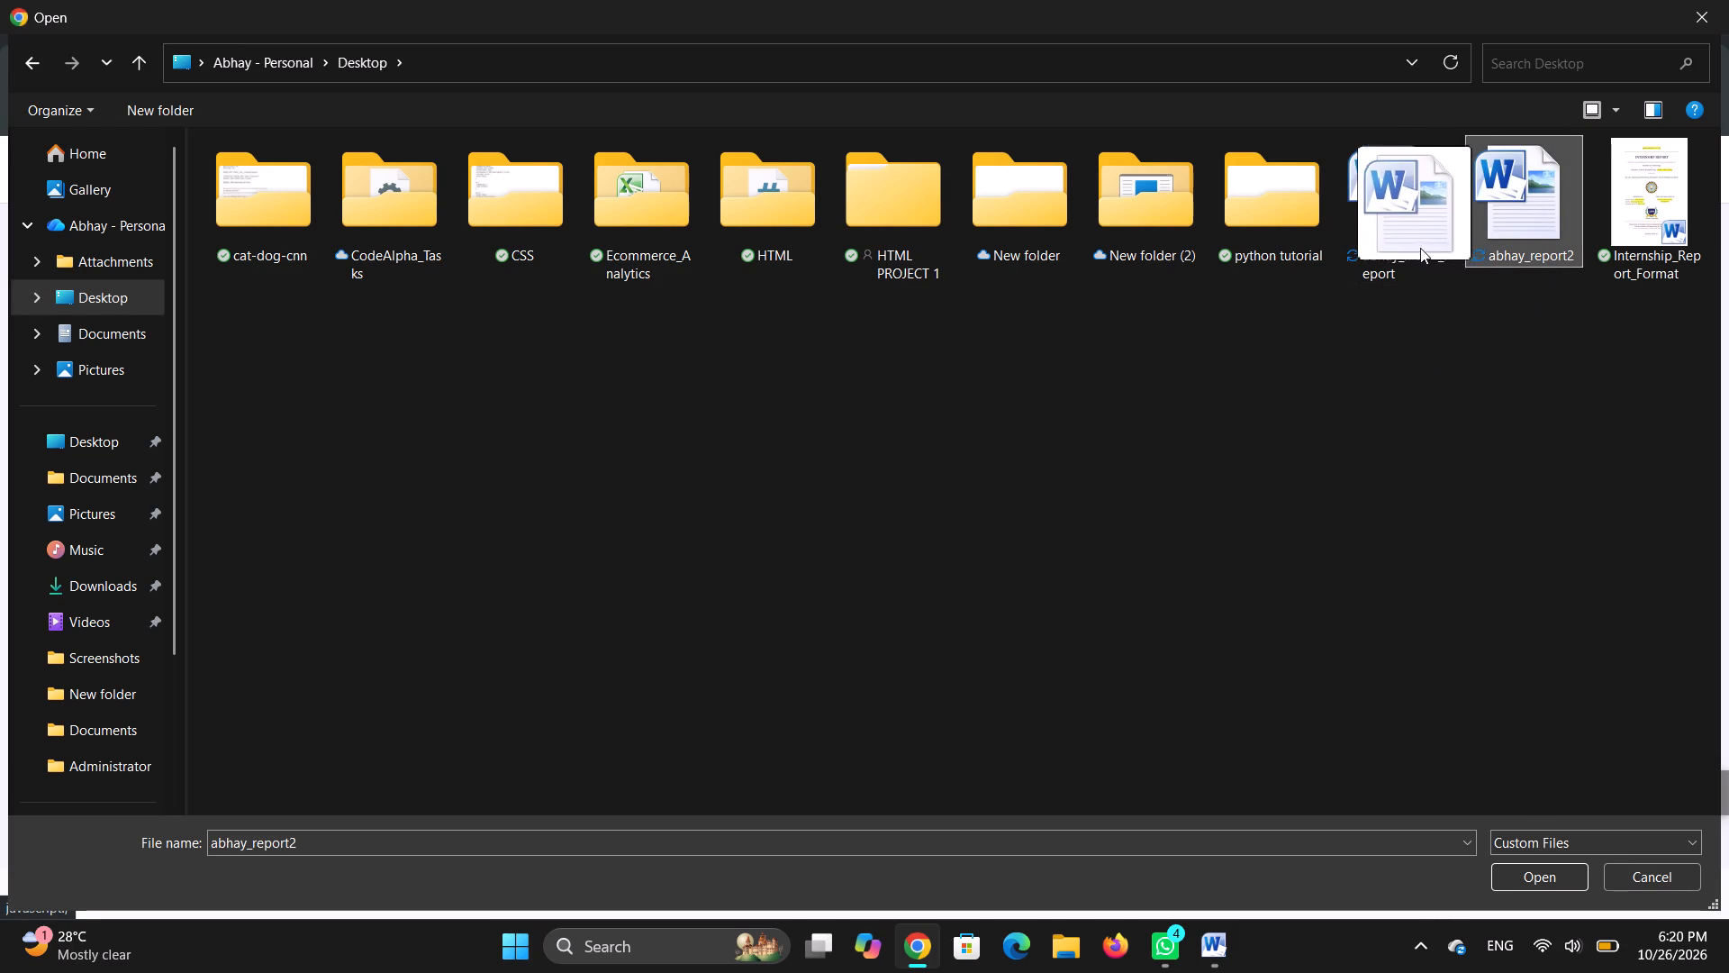
{"action": "left_click_drag", "start_coordinate": [1420, 248], "coordinate": [718, 850]}
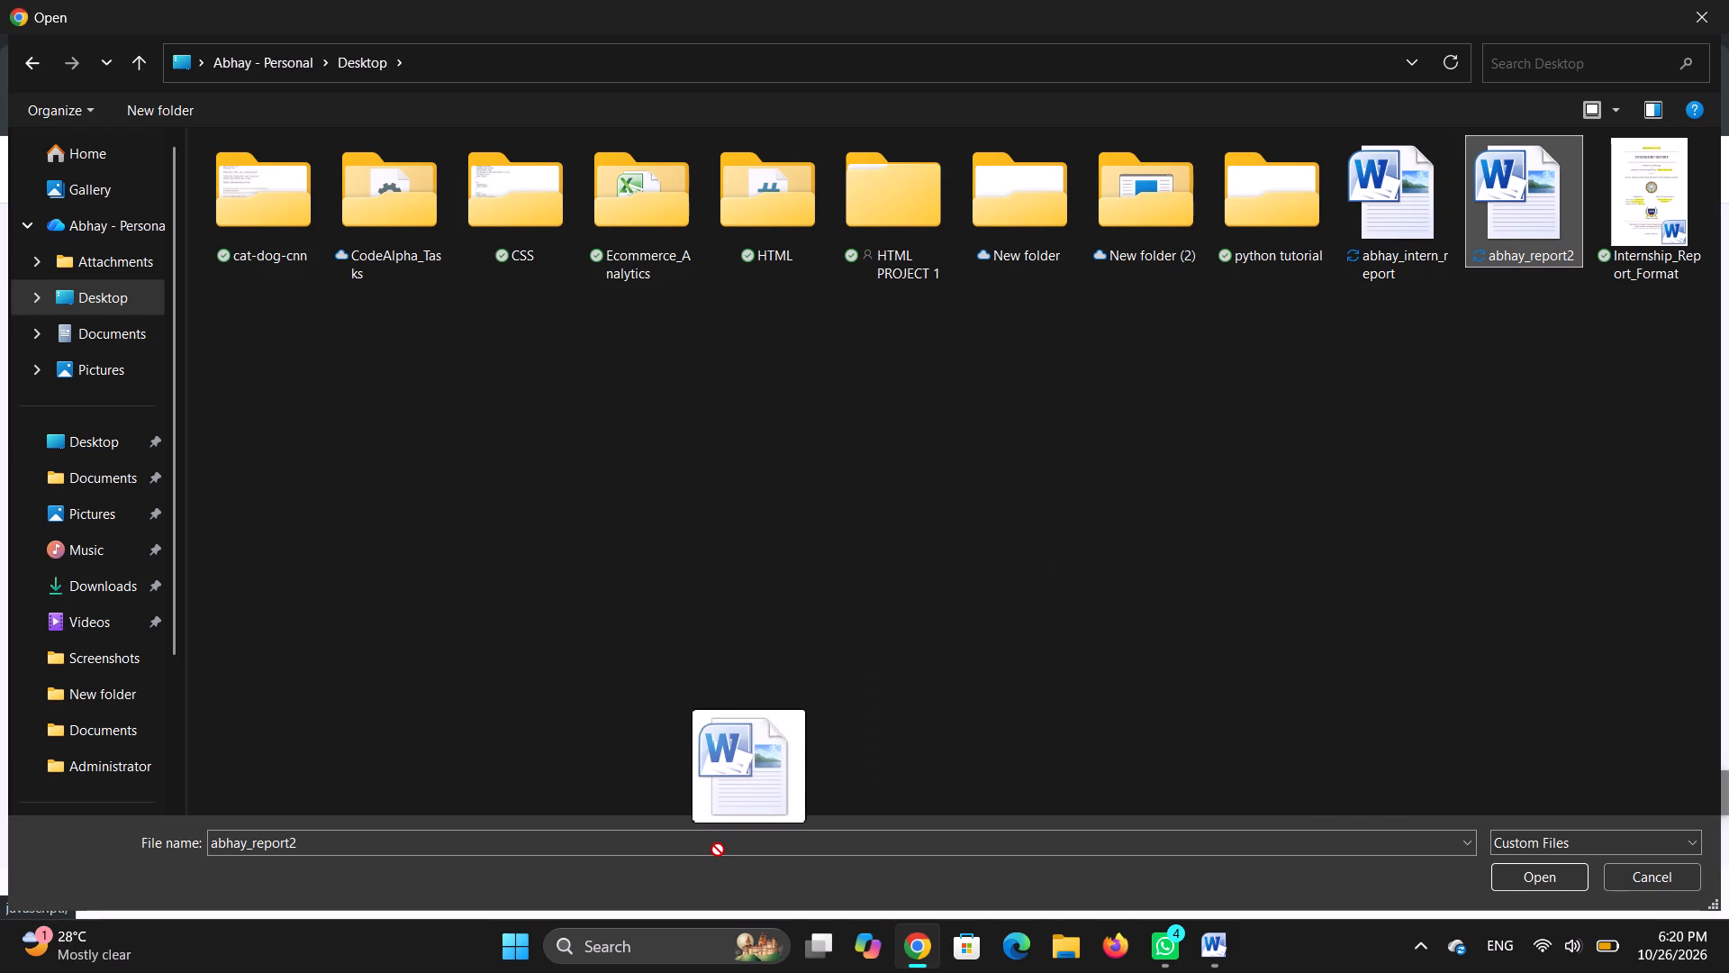
{"action": "left_click_drag", "start_coordinate": [718, 850], "coordinate": [1016, 657]}
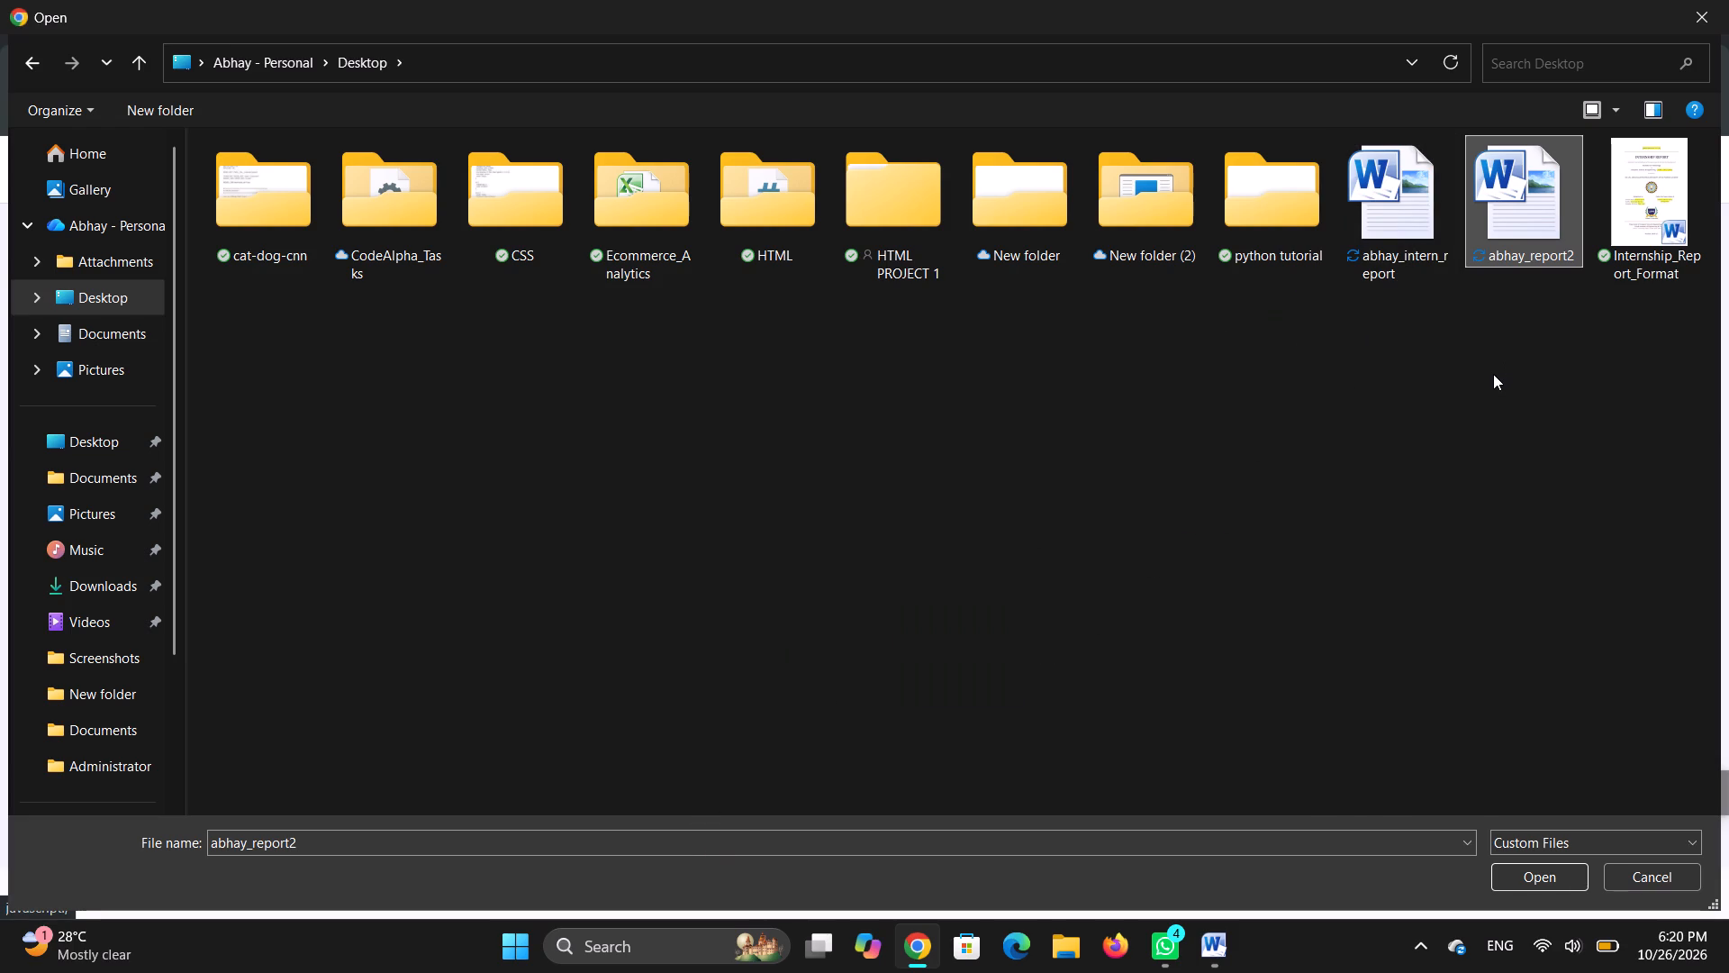
{"action": "left_click_drag", "start_coordinate": [1525, 330], "coordinate": [1472, 321]}
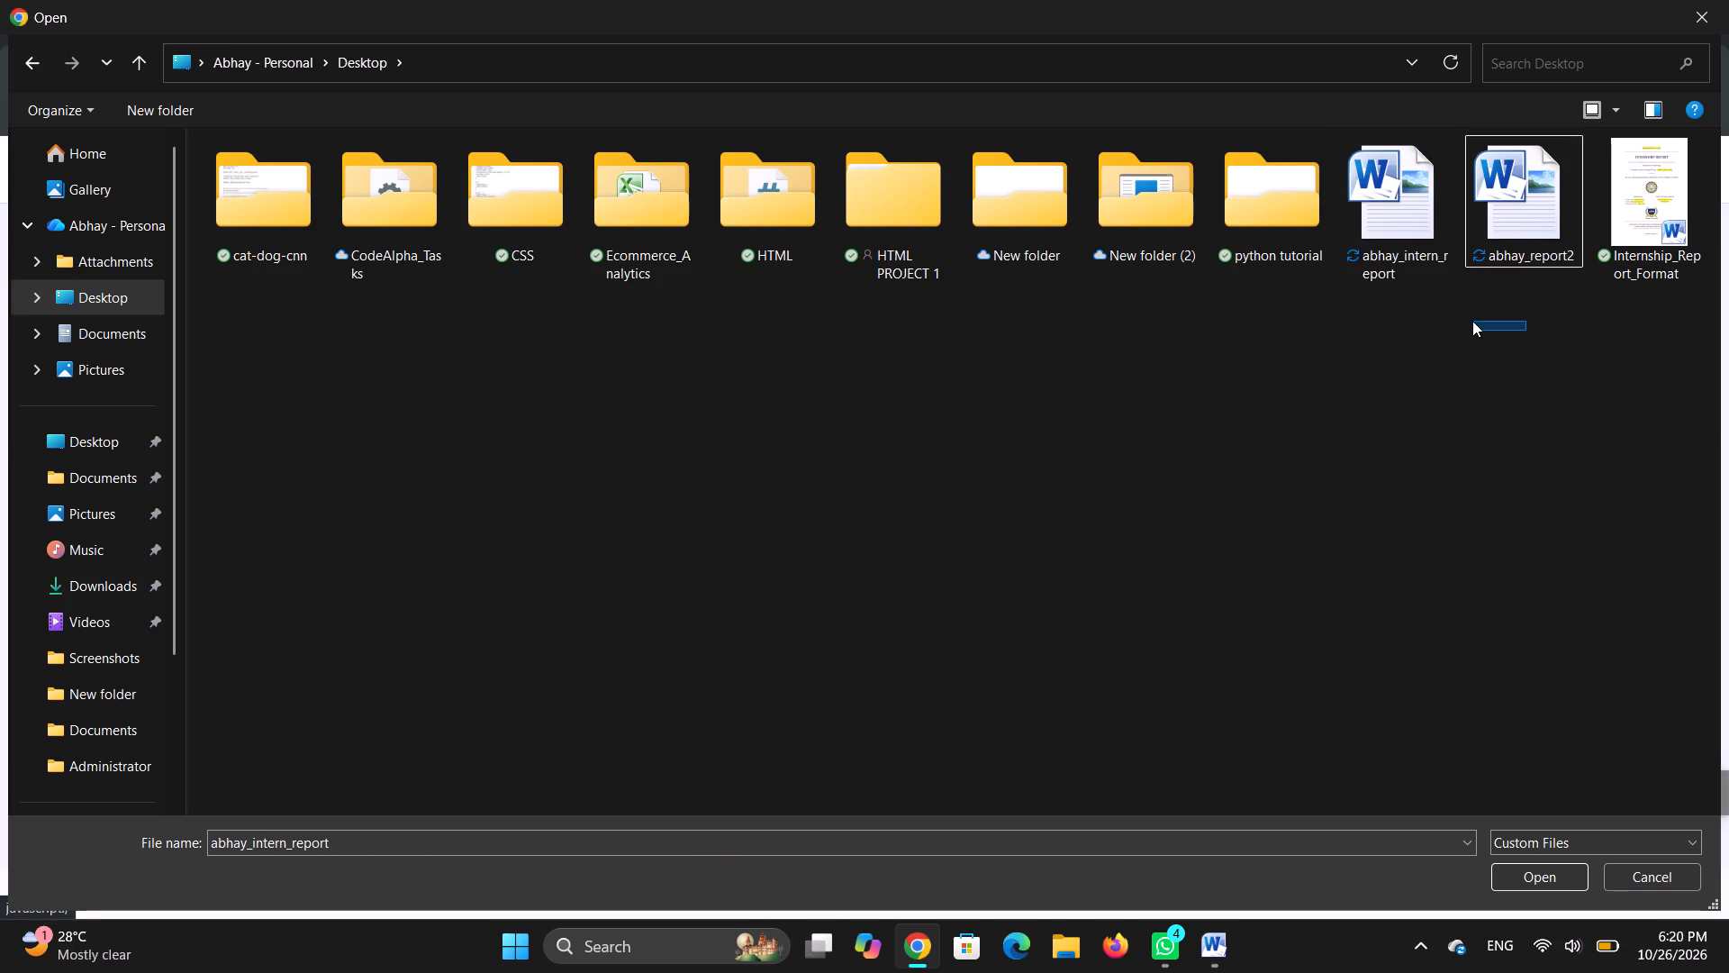
{"action": "left_click_drag", "start_coordinate": [1472, 321], "coordinate": [1429, 190]}
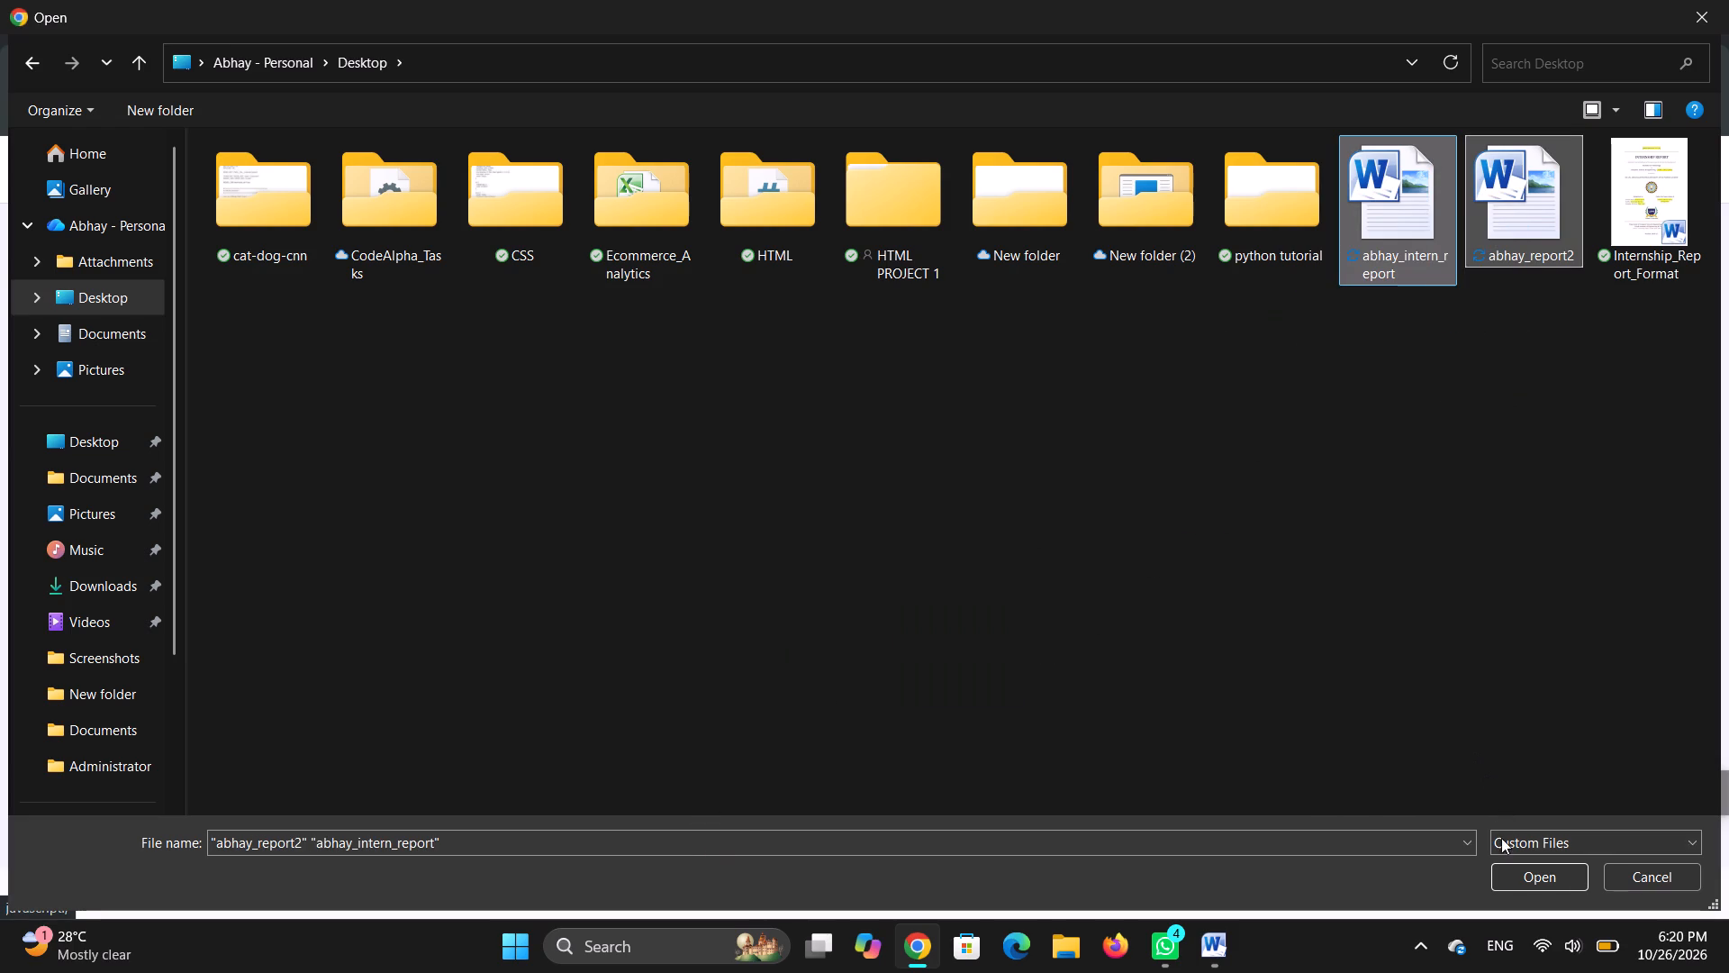
{"action": "left_click", "coordinate": [1511, 873]}
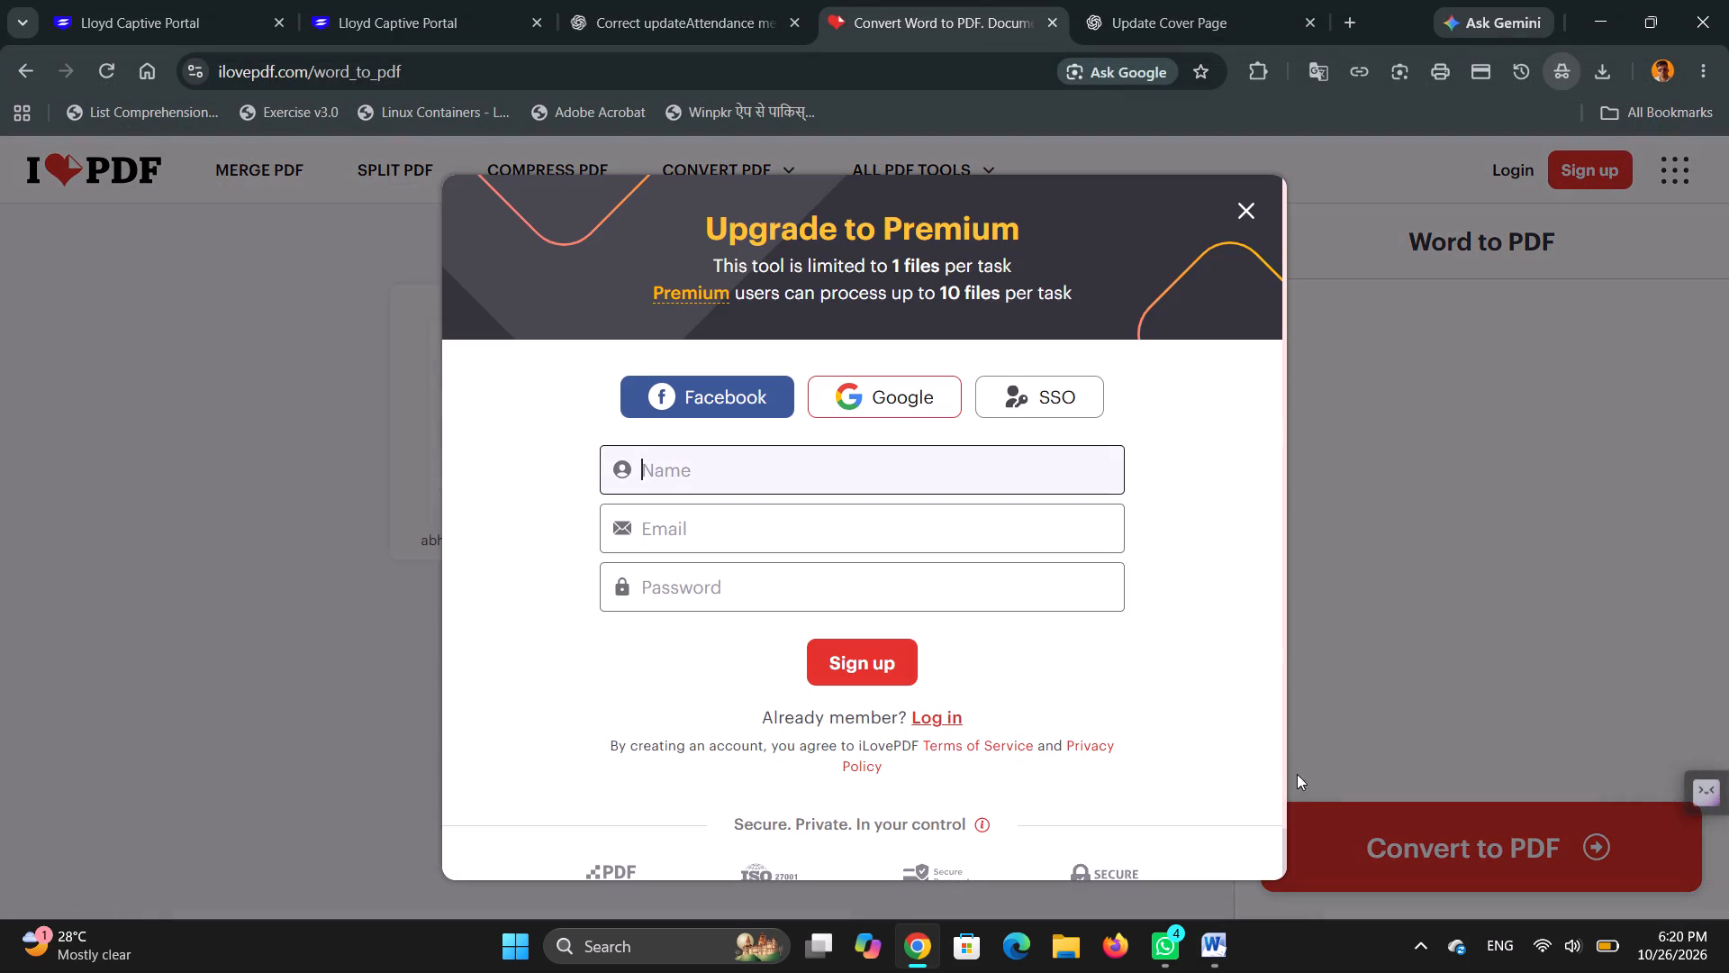
Decline the premium sign-up, convert to PDF with the free one-file option and download the converted file.
{"action": "left_click", "coordinate": [1245, 214]}
{"action": "left_click", "coordinate": [1420, 873]}
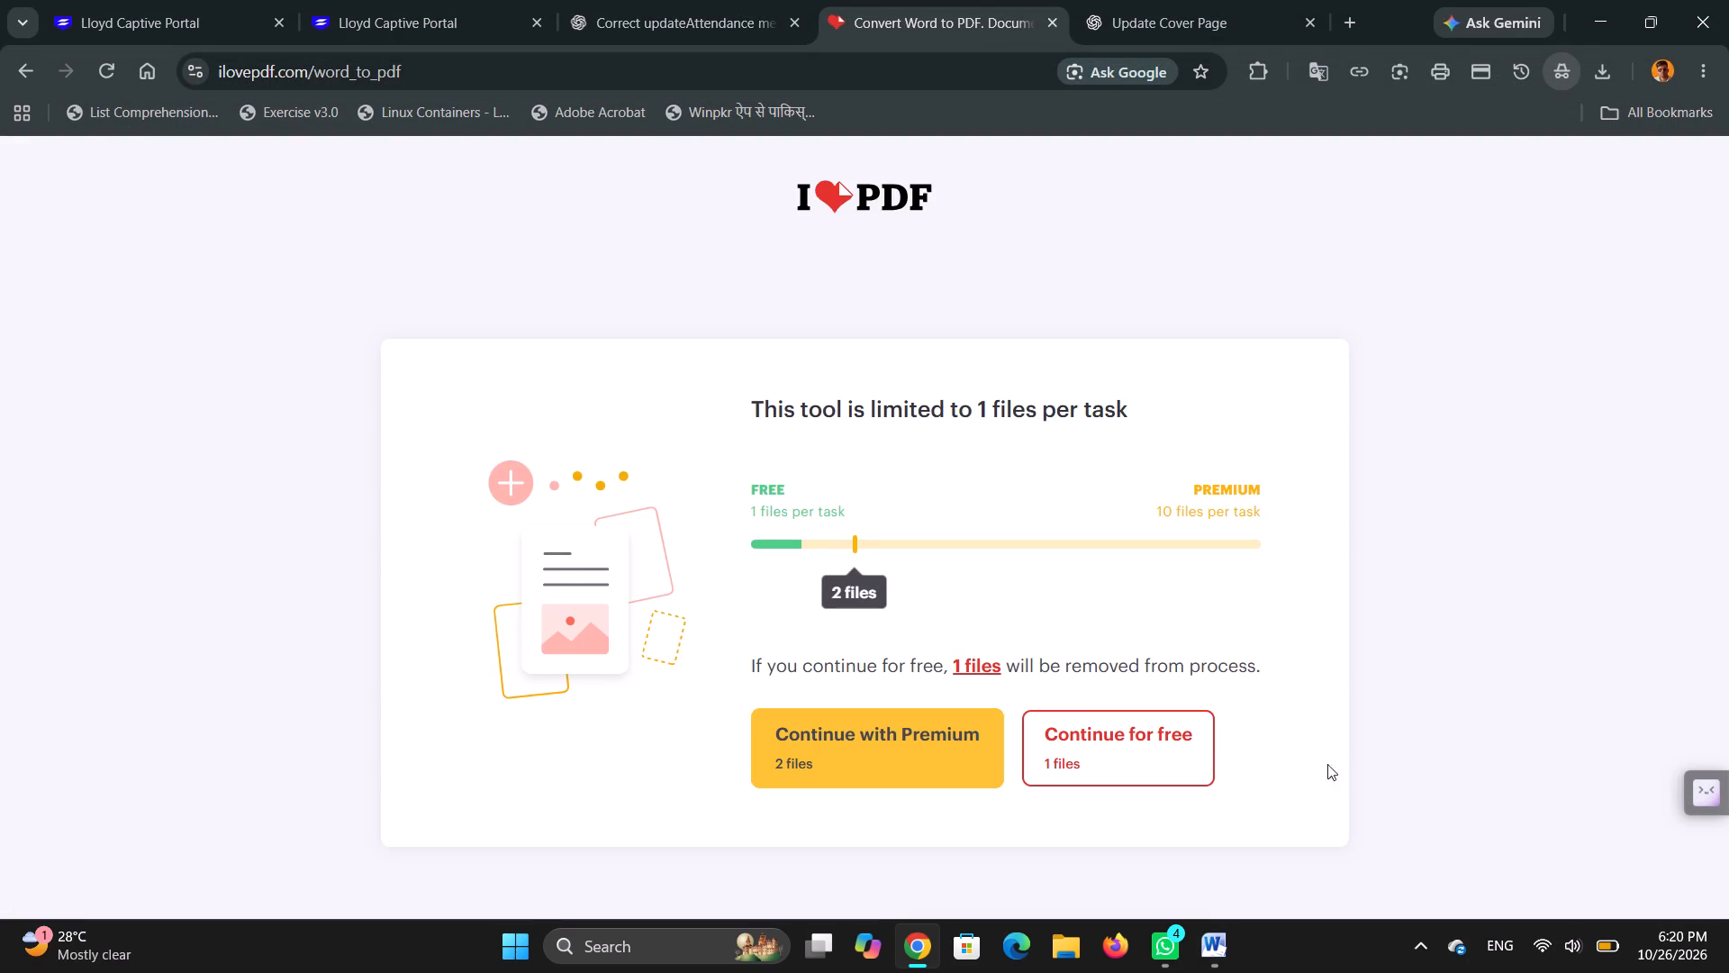
{"action": "left_click", "coordinate": [1187, 757]}
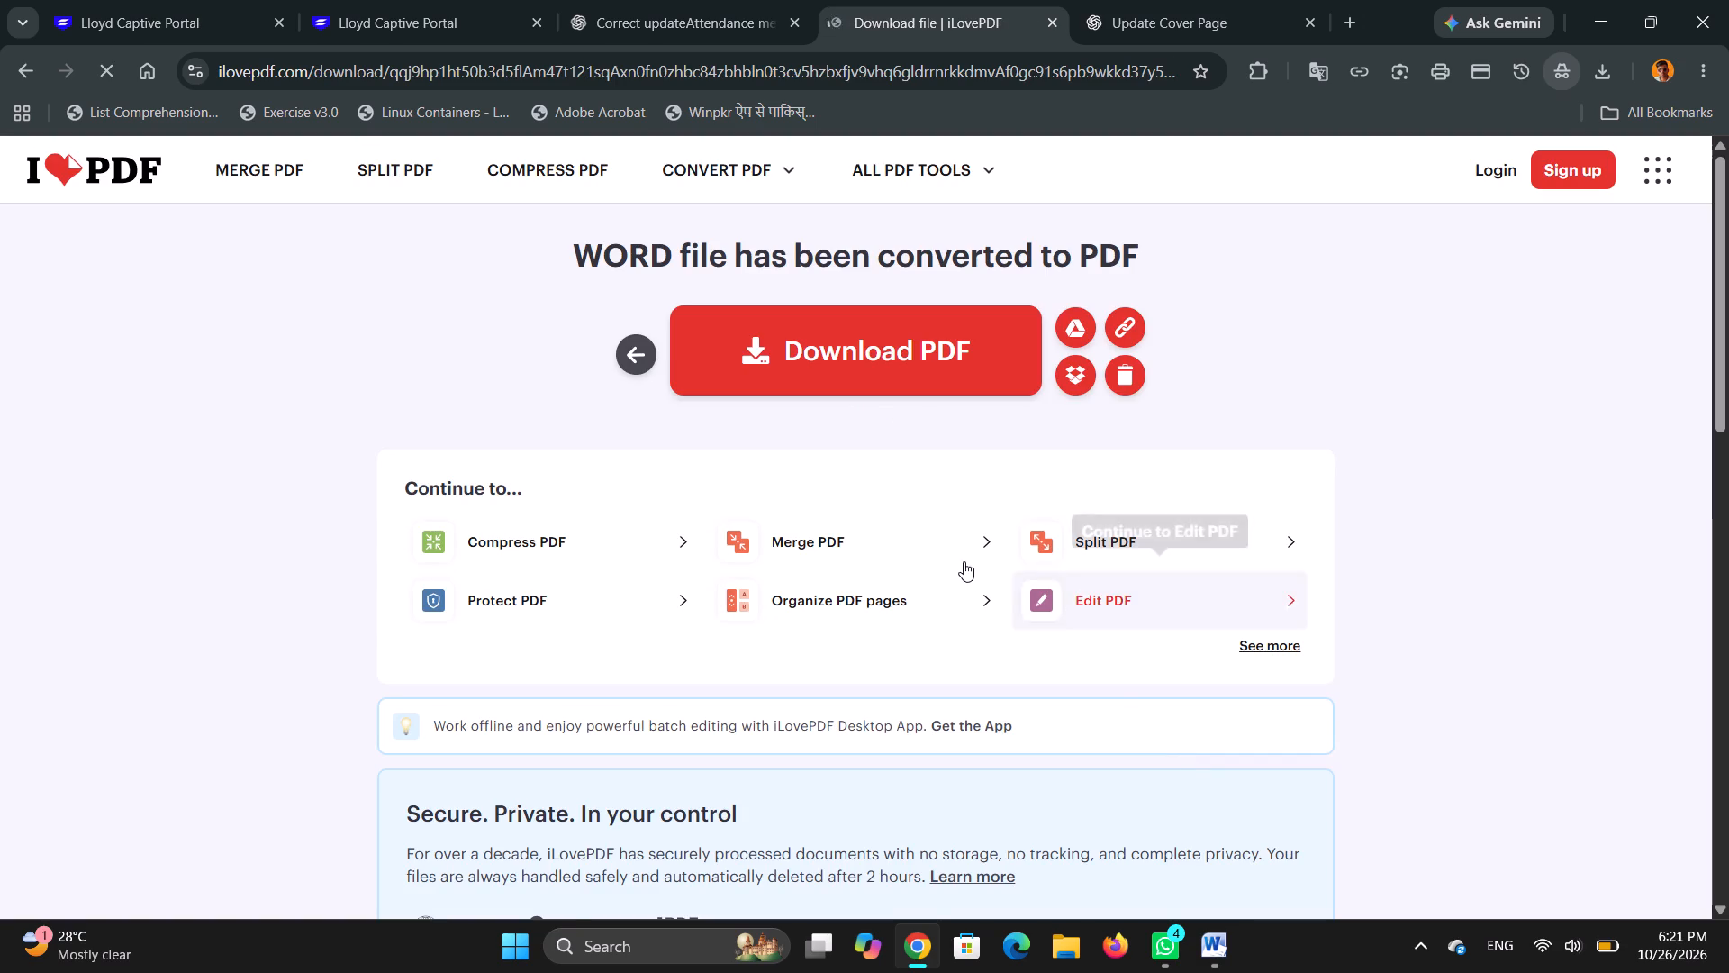
{"action": "left_click", "coordinate": [981, 371]}
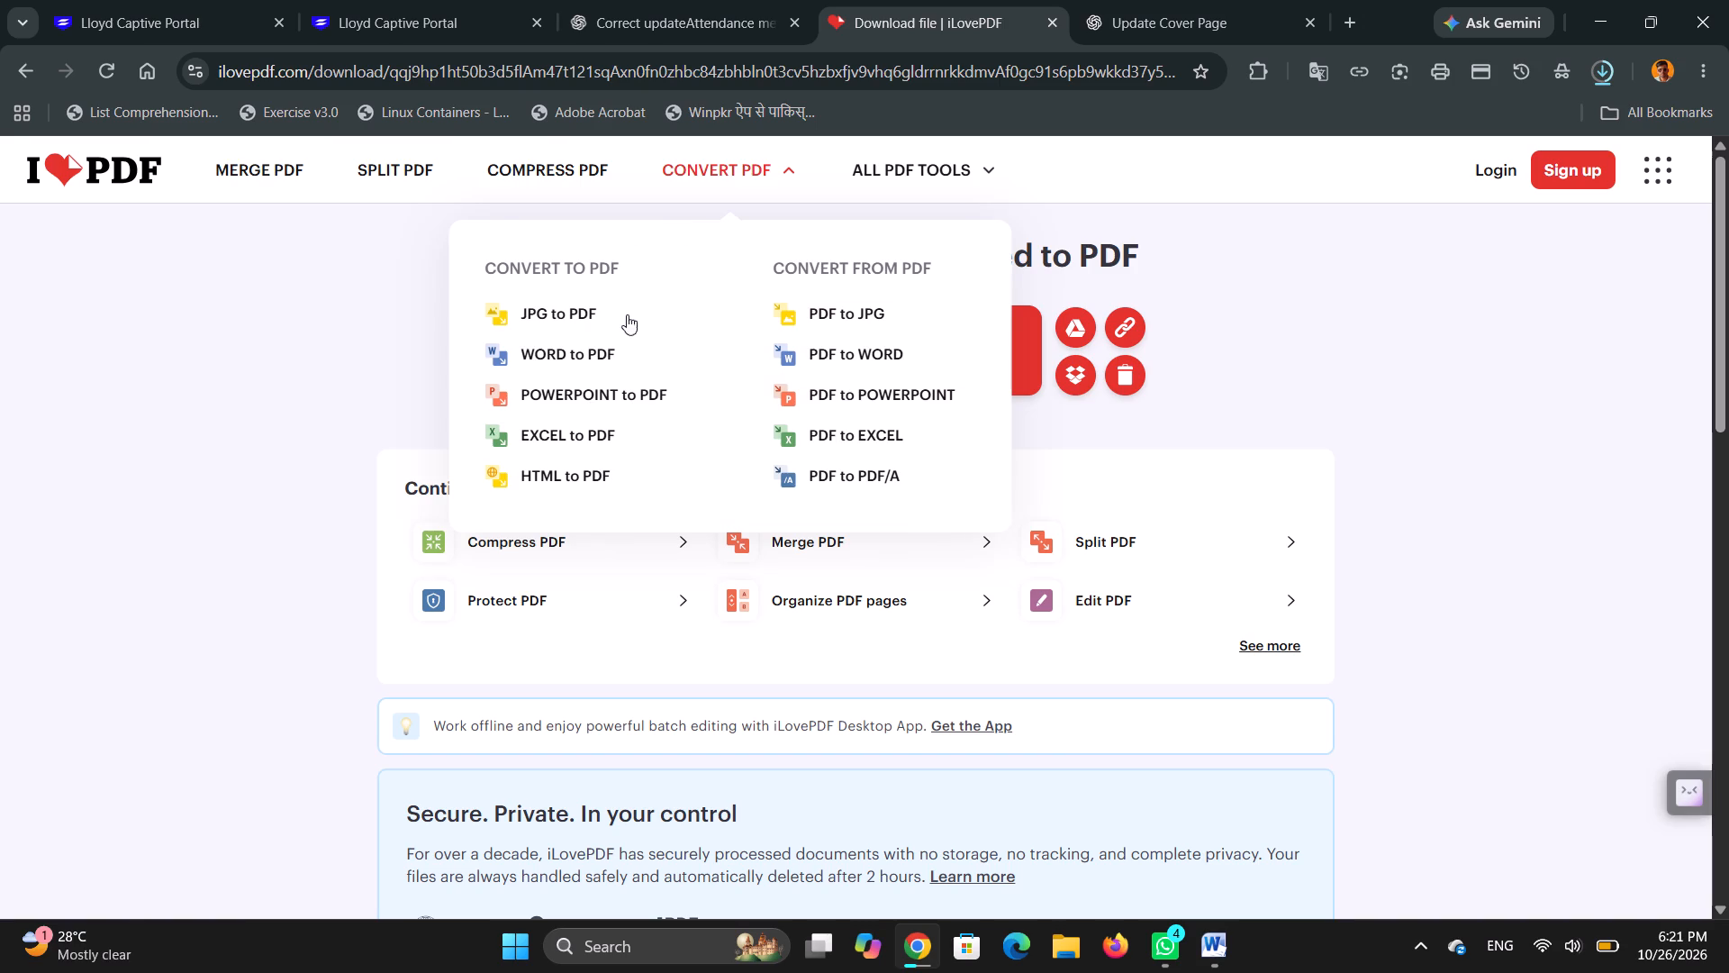
Convert abhay_report2 from the Desktop folder with iLovePDF's Word to PDF converter and download the resulting PDF.
{"action": "left_click", "coordinate": [609, 342]}
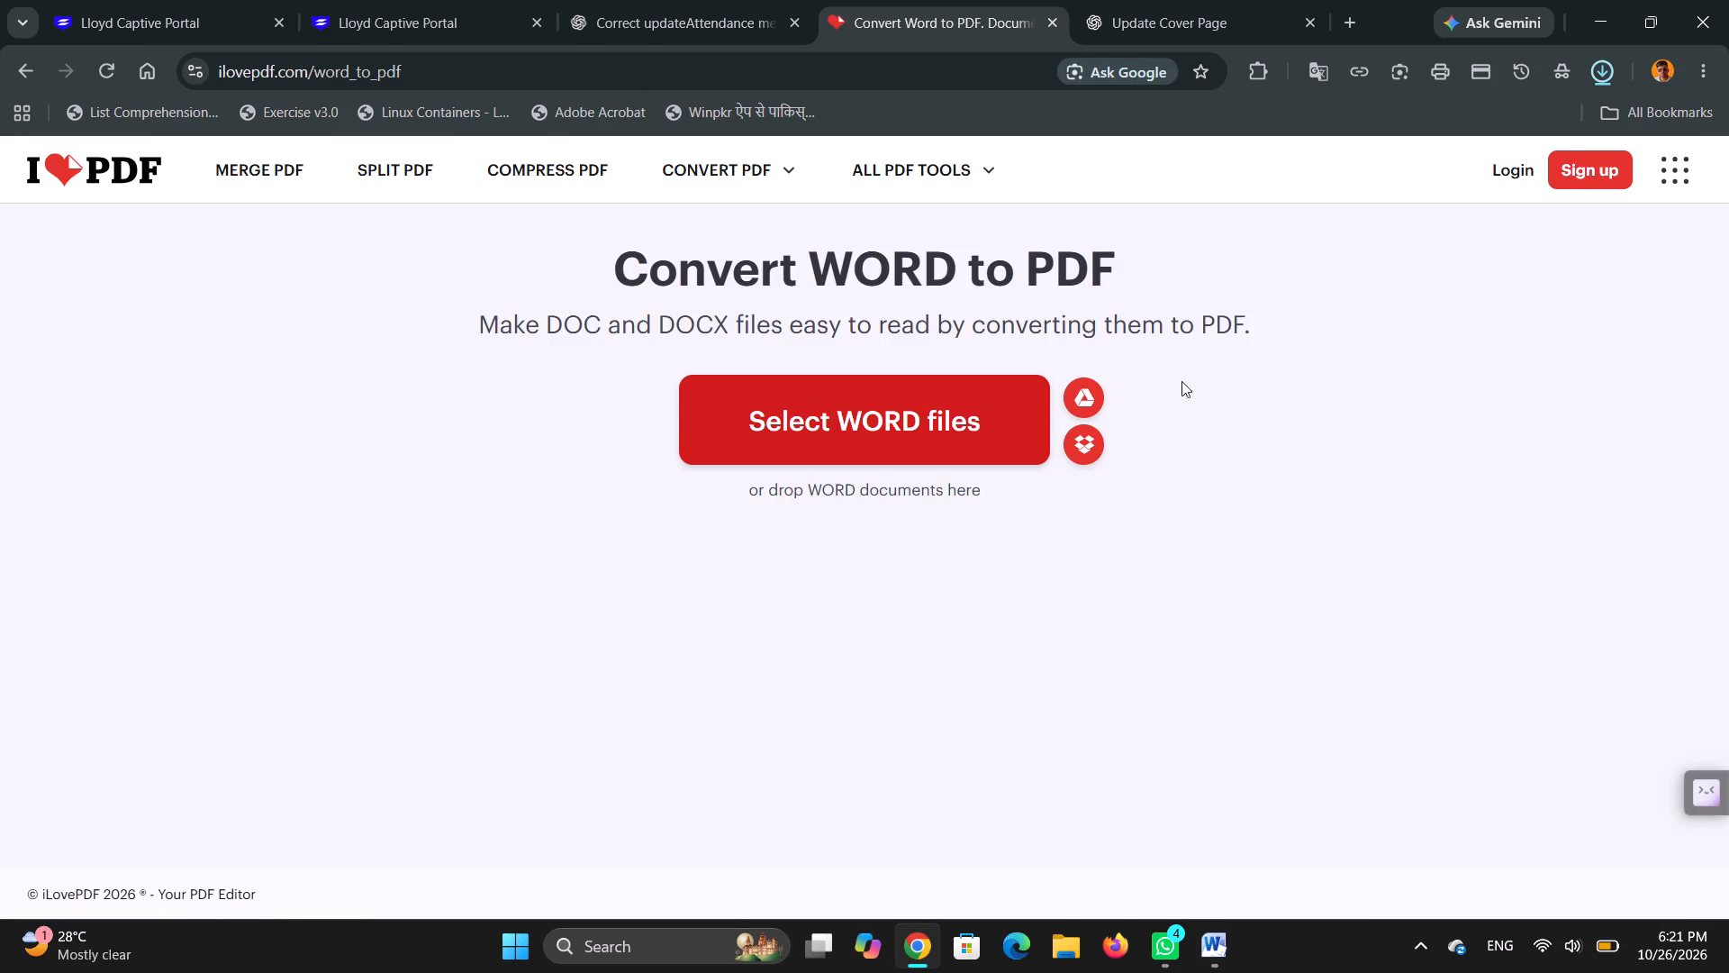
{"action": "left_click", "coordinate": [995, 407]}
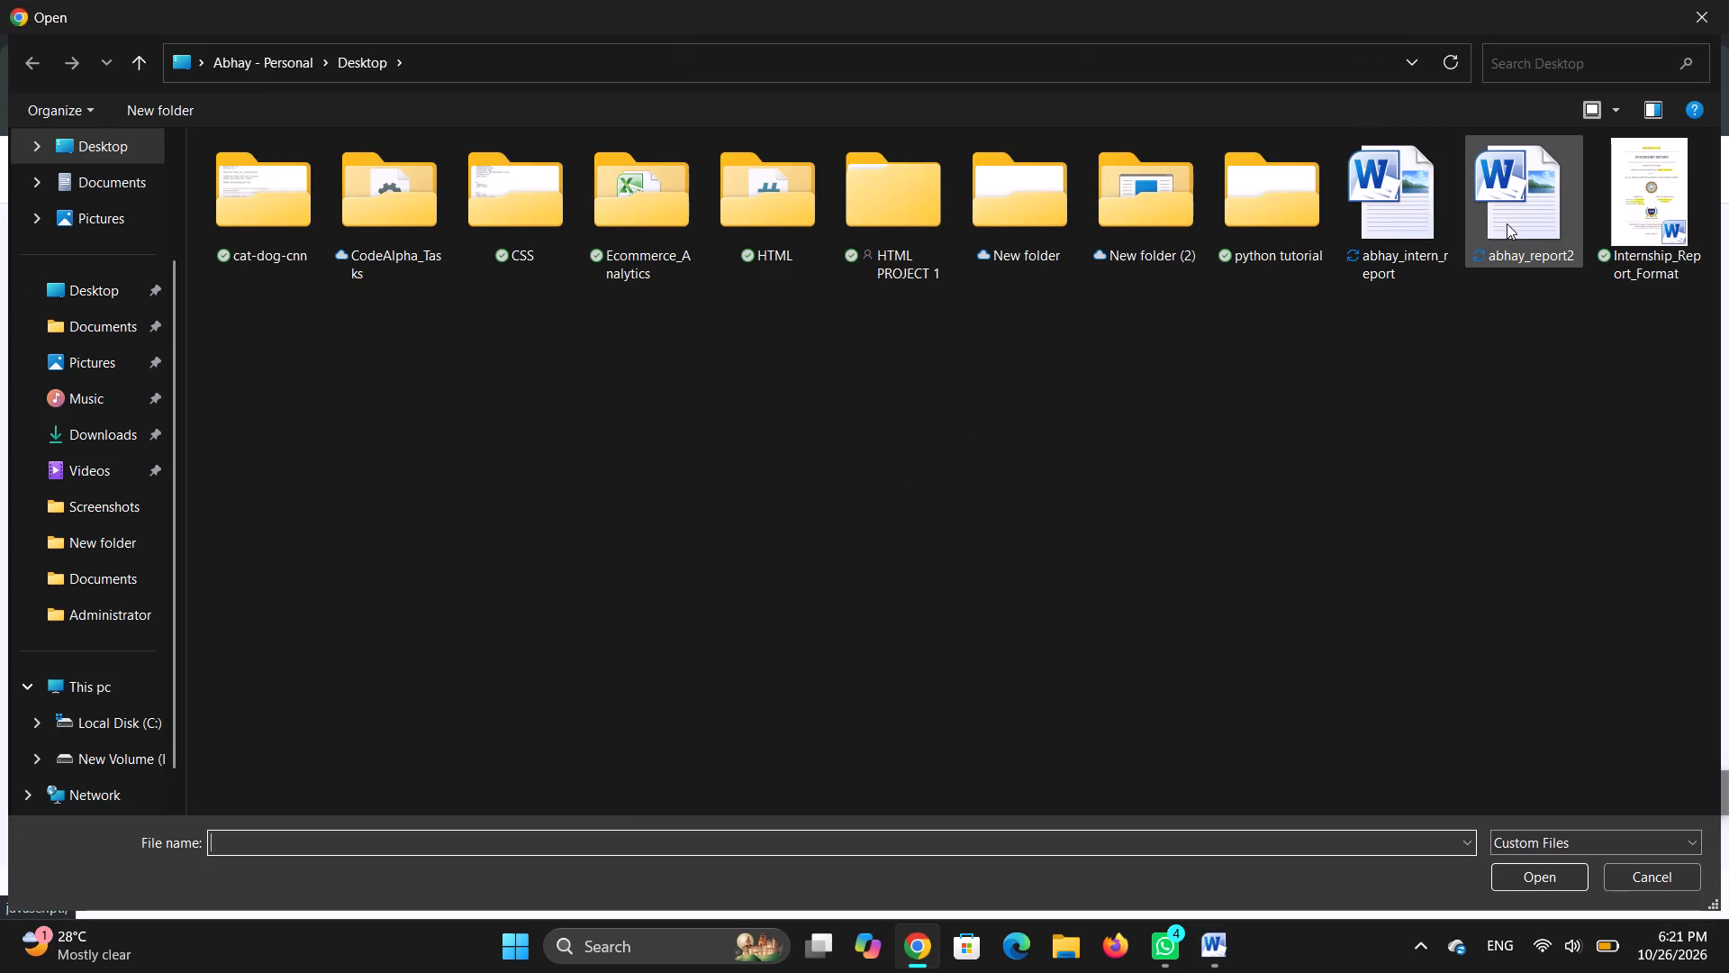
{"action": "left_click", "coordinate": [1506, 223]}
{"action": "left_click", "coordinate": [1553, 881]}
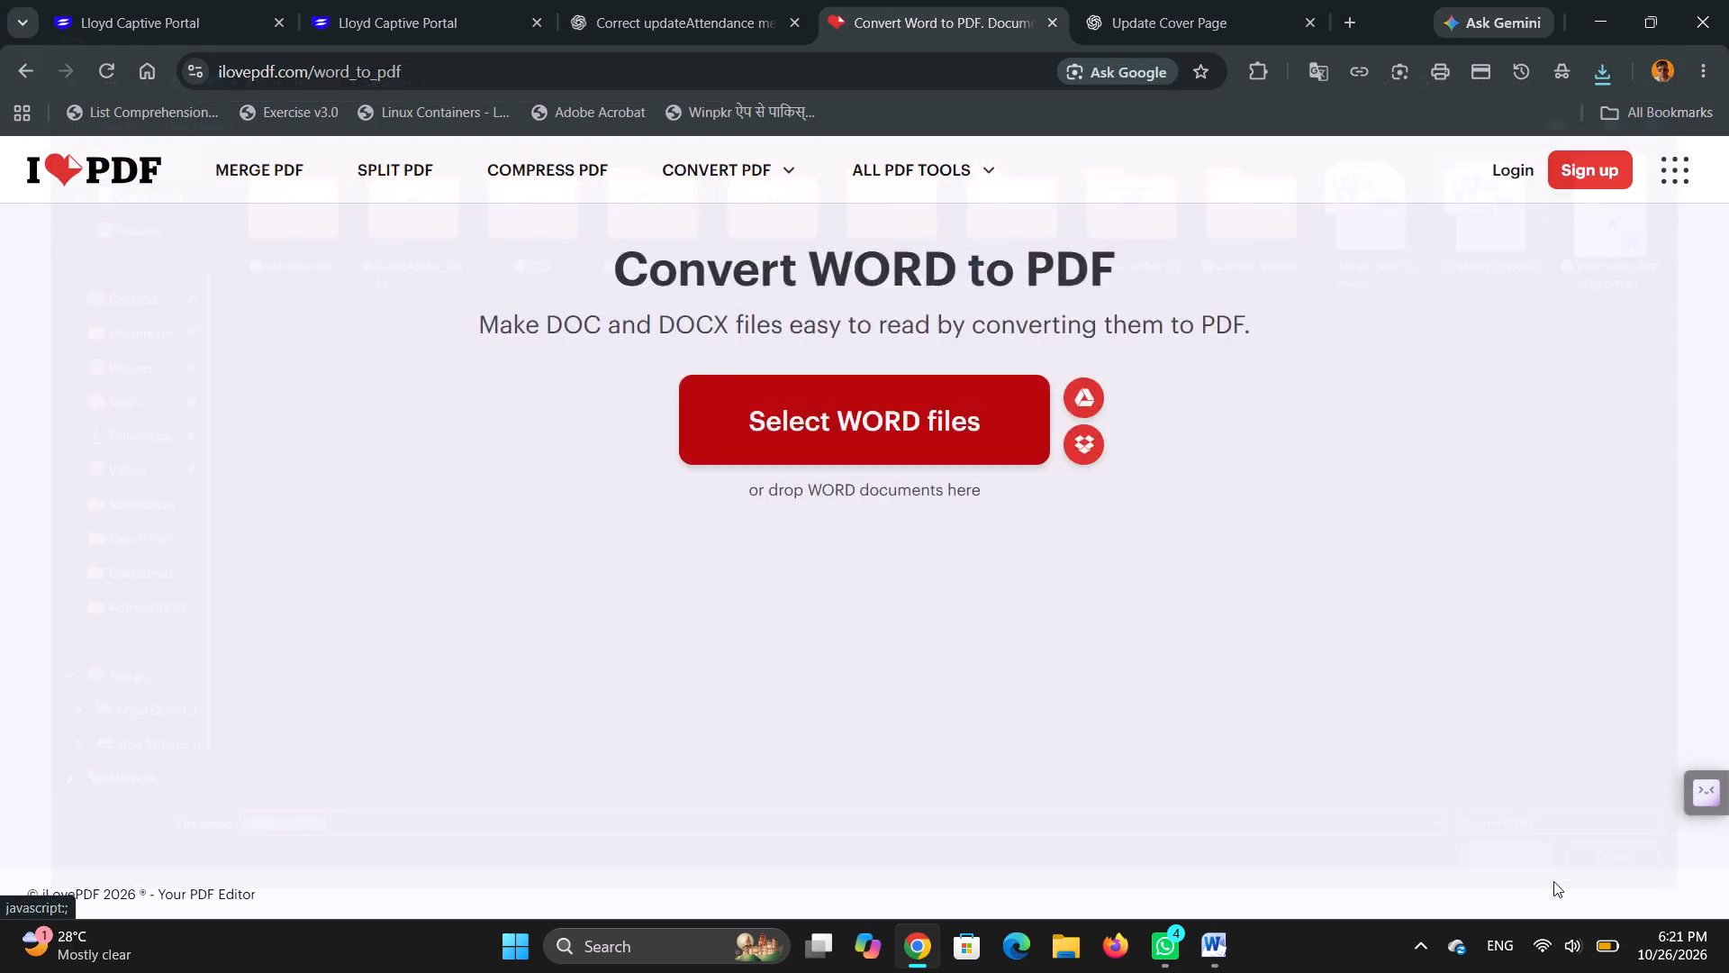
{"action": "left_click", "coordinate": [1484, 865]}
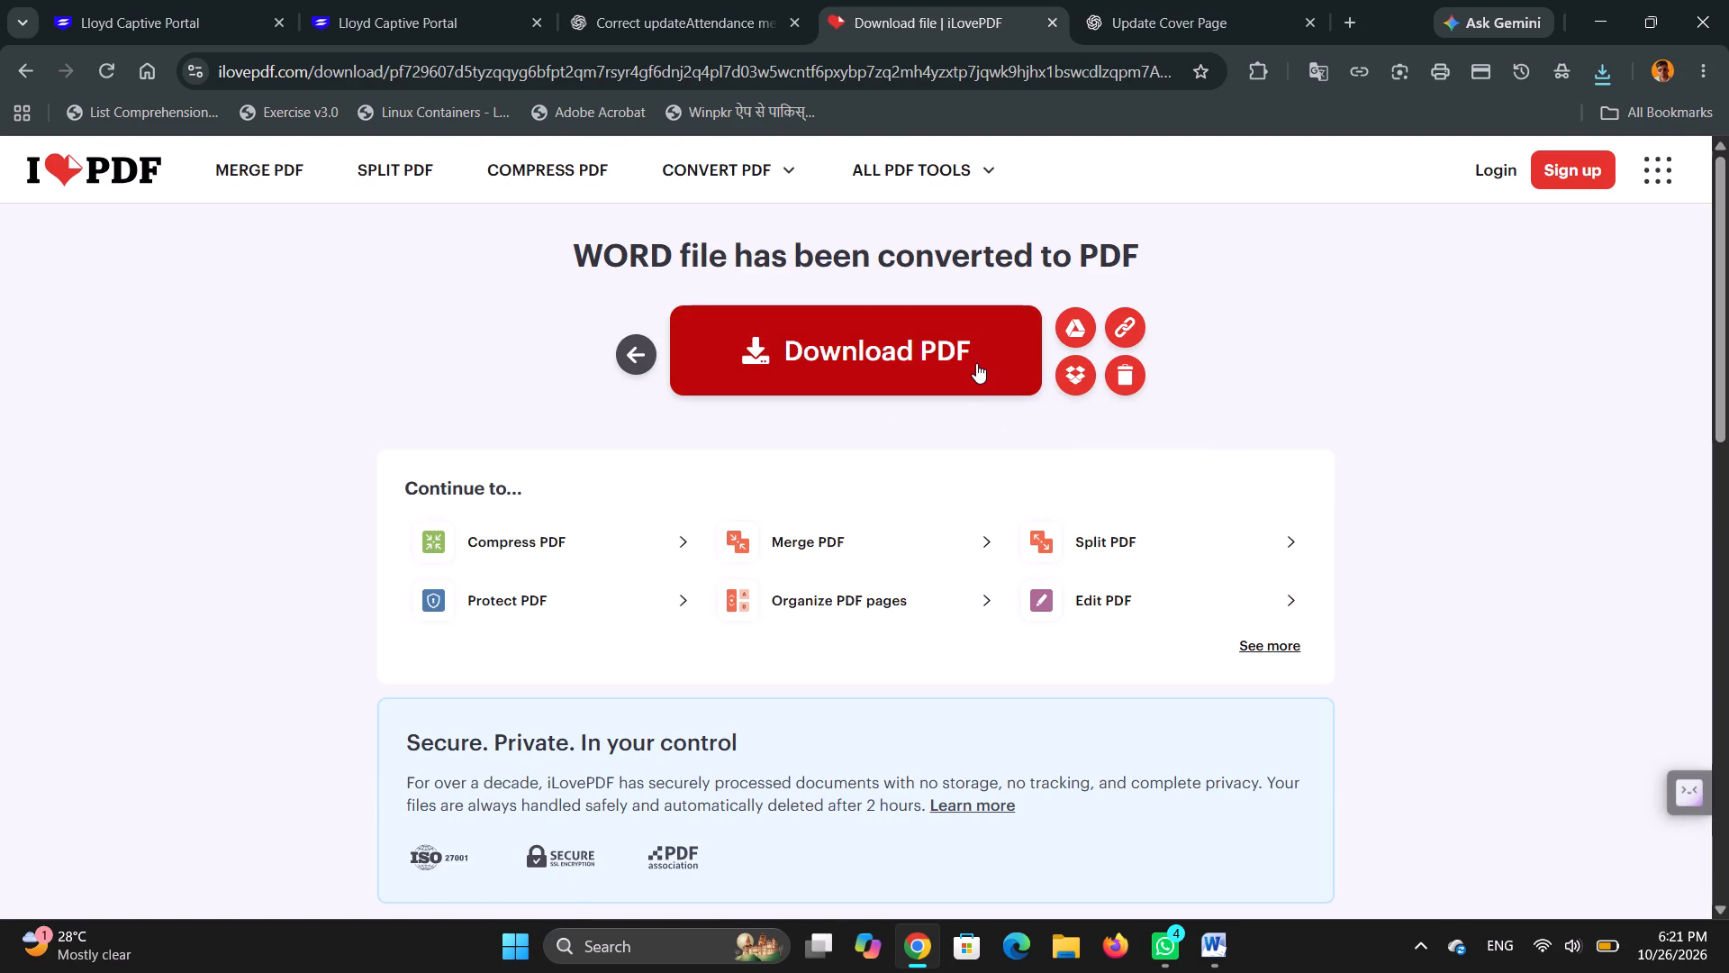
{"action": "left_click", "coordinate": [976, 363]}
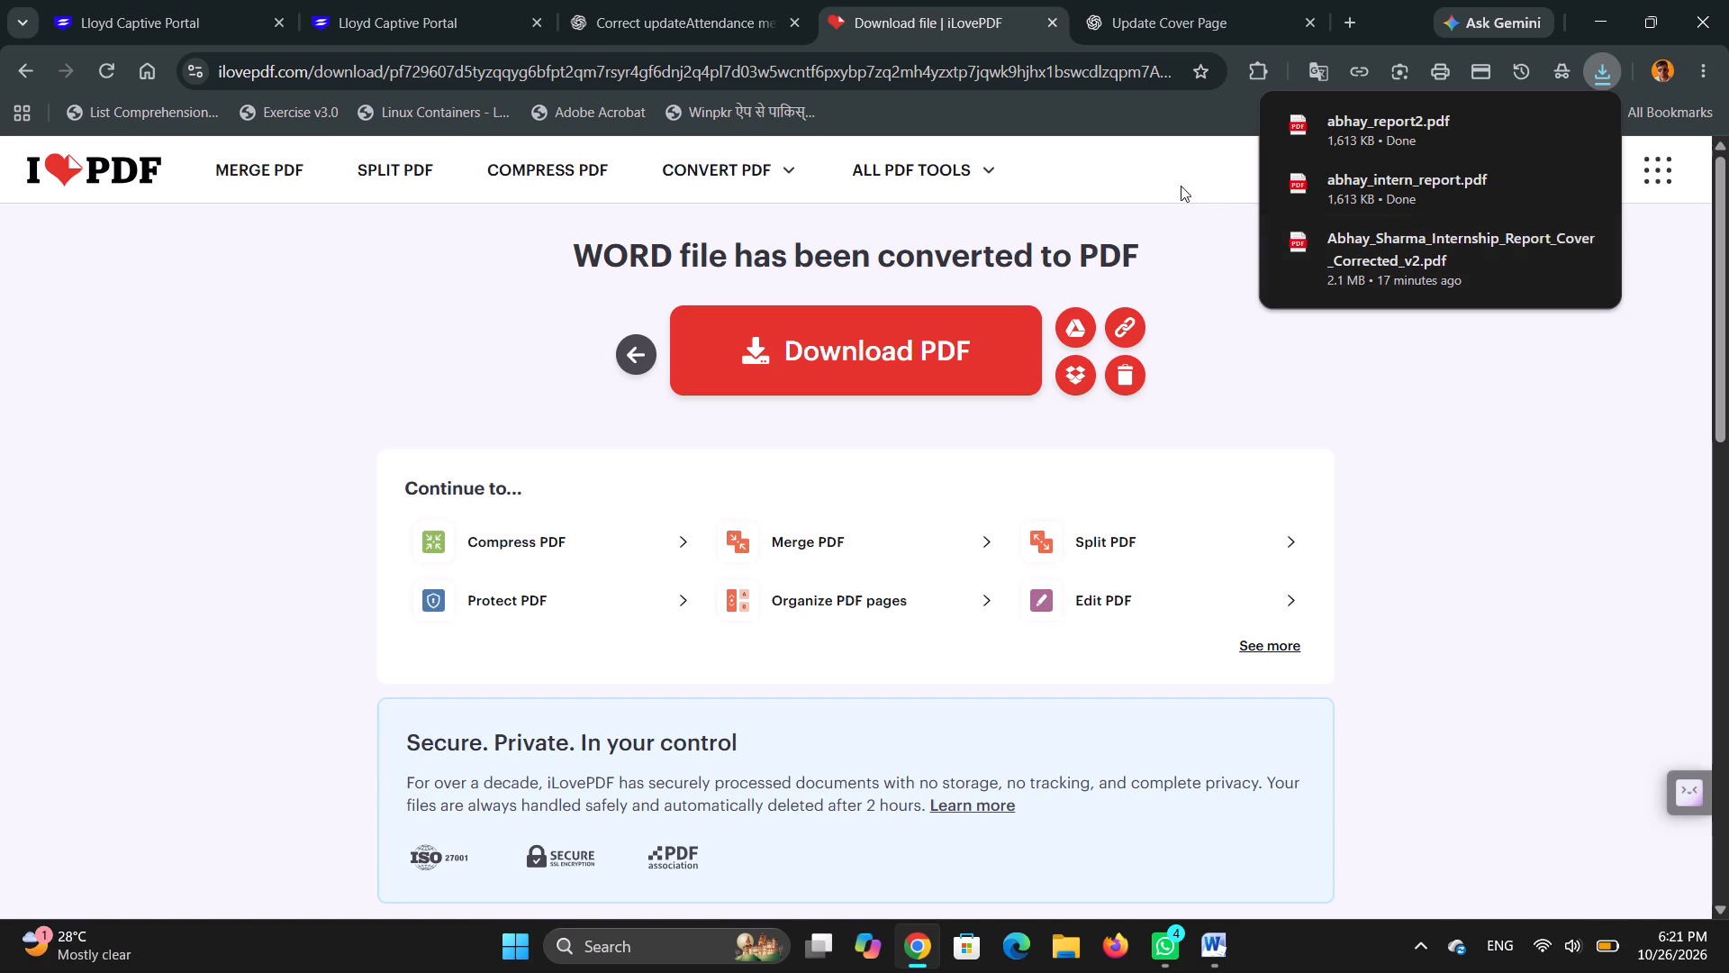
Close the Chrome window and both Word documents, abhay_report2 and abhay_intern_report.
{"action": "left_click", "coordinate": [1699, 34]}
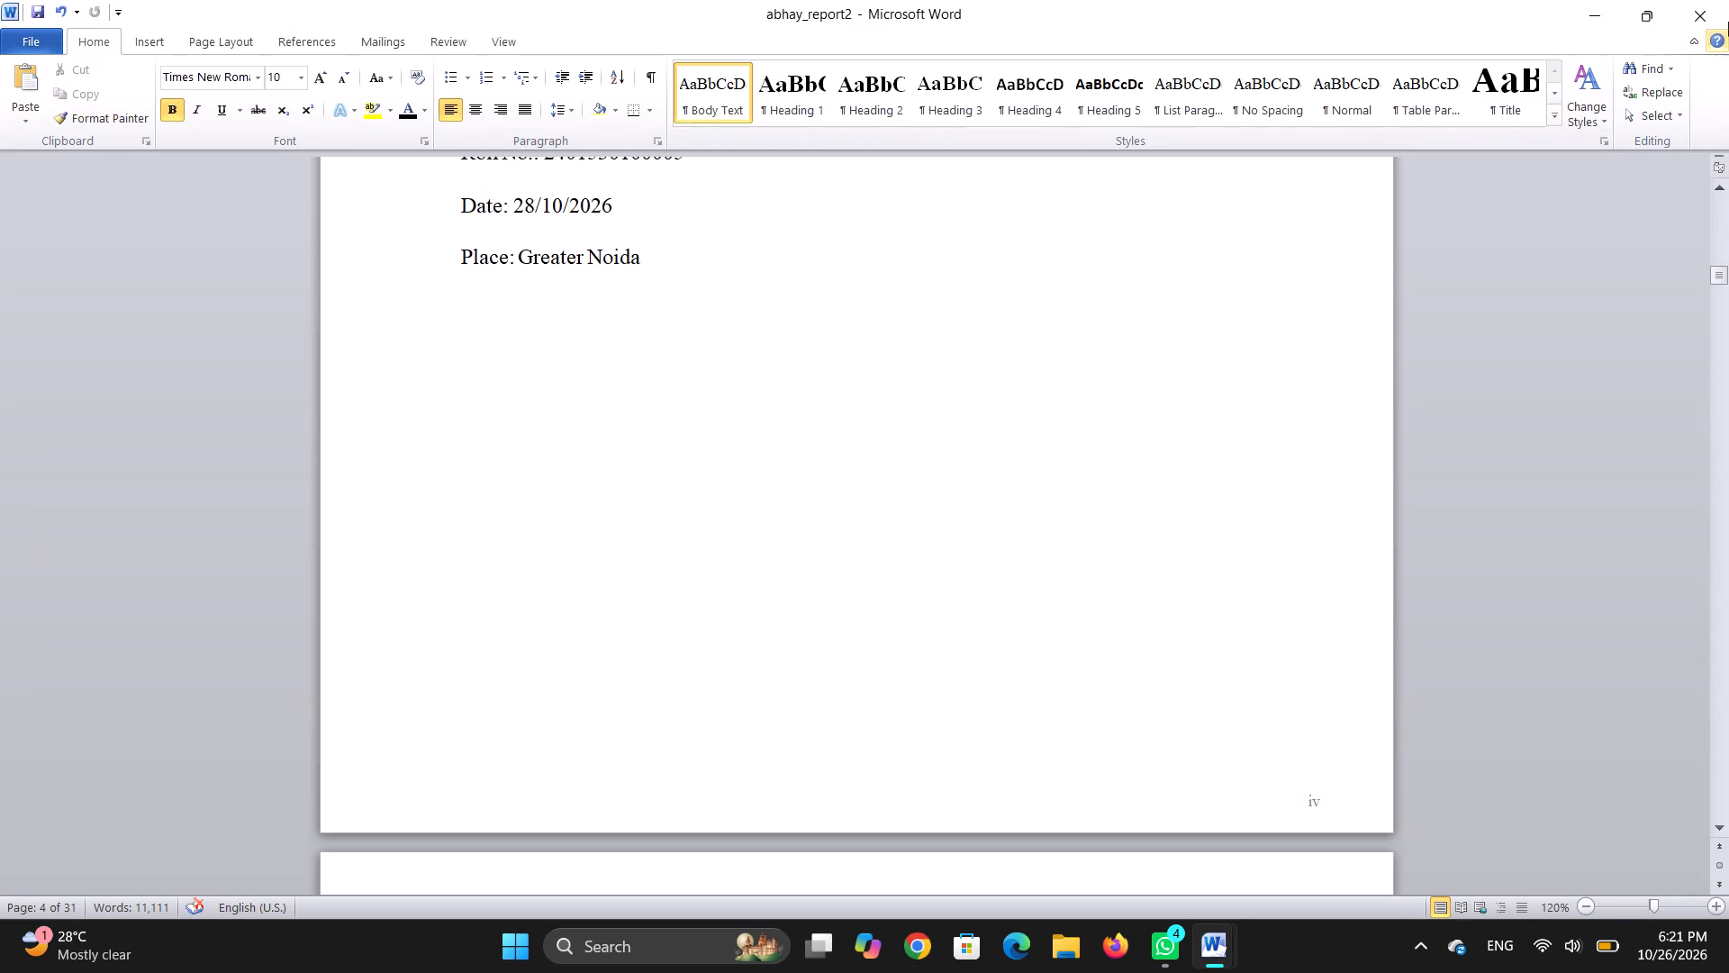
{"action": "left_click", "coordinate": [1717, 1]}
{"action": "left_click", "coordinate": [1717, 1]}
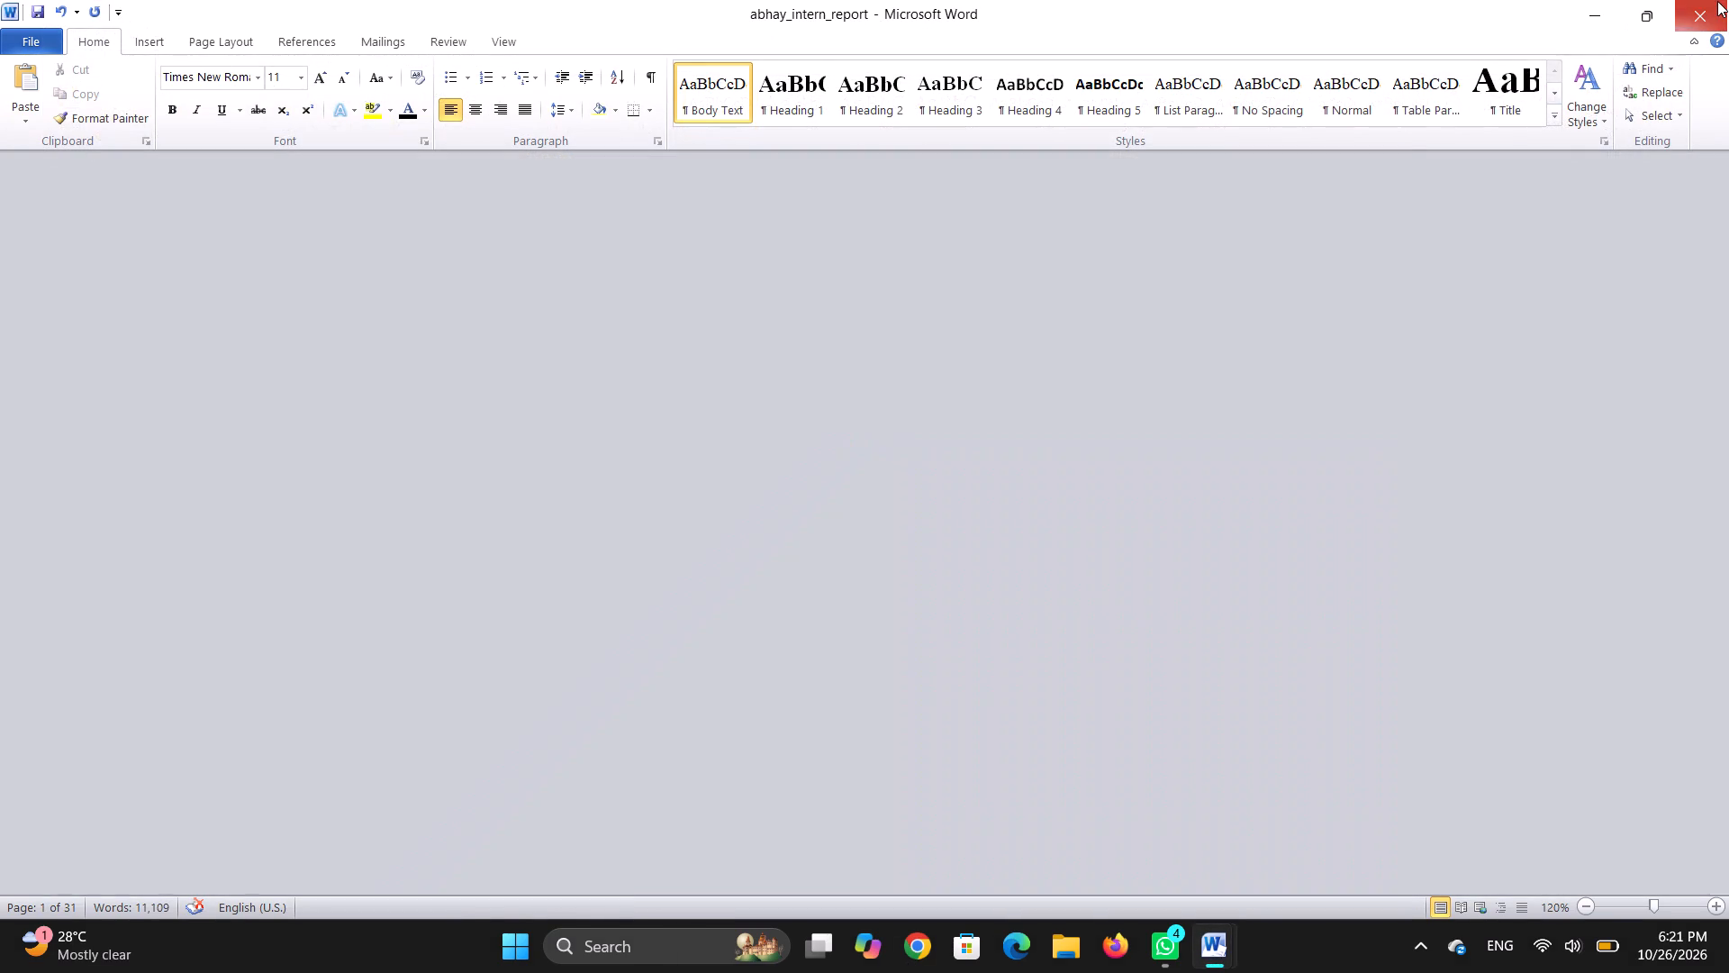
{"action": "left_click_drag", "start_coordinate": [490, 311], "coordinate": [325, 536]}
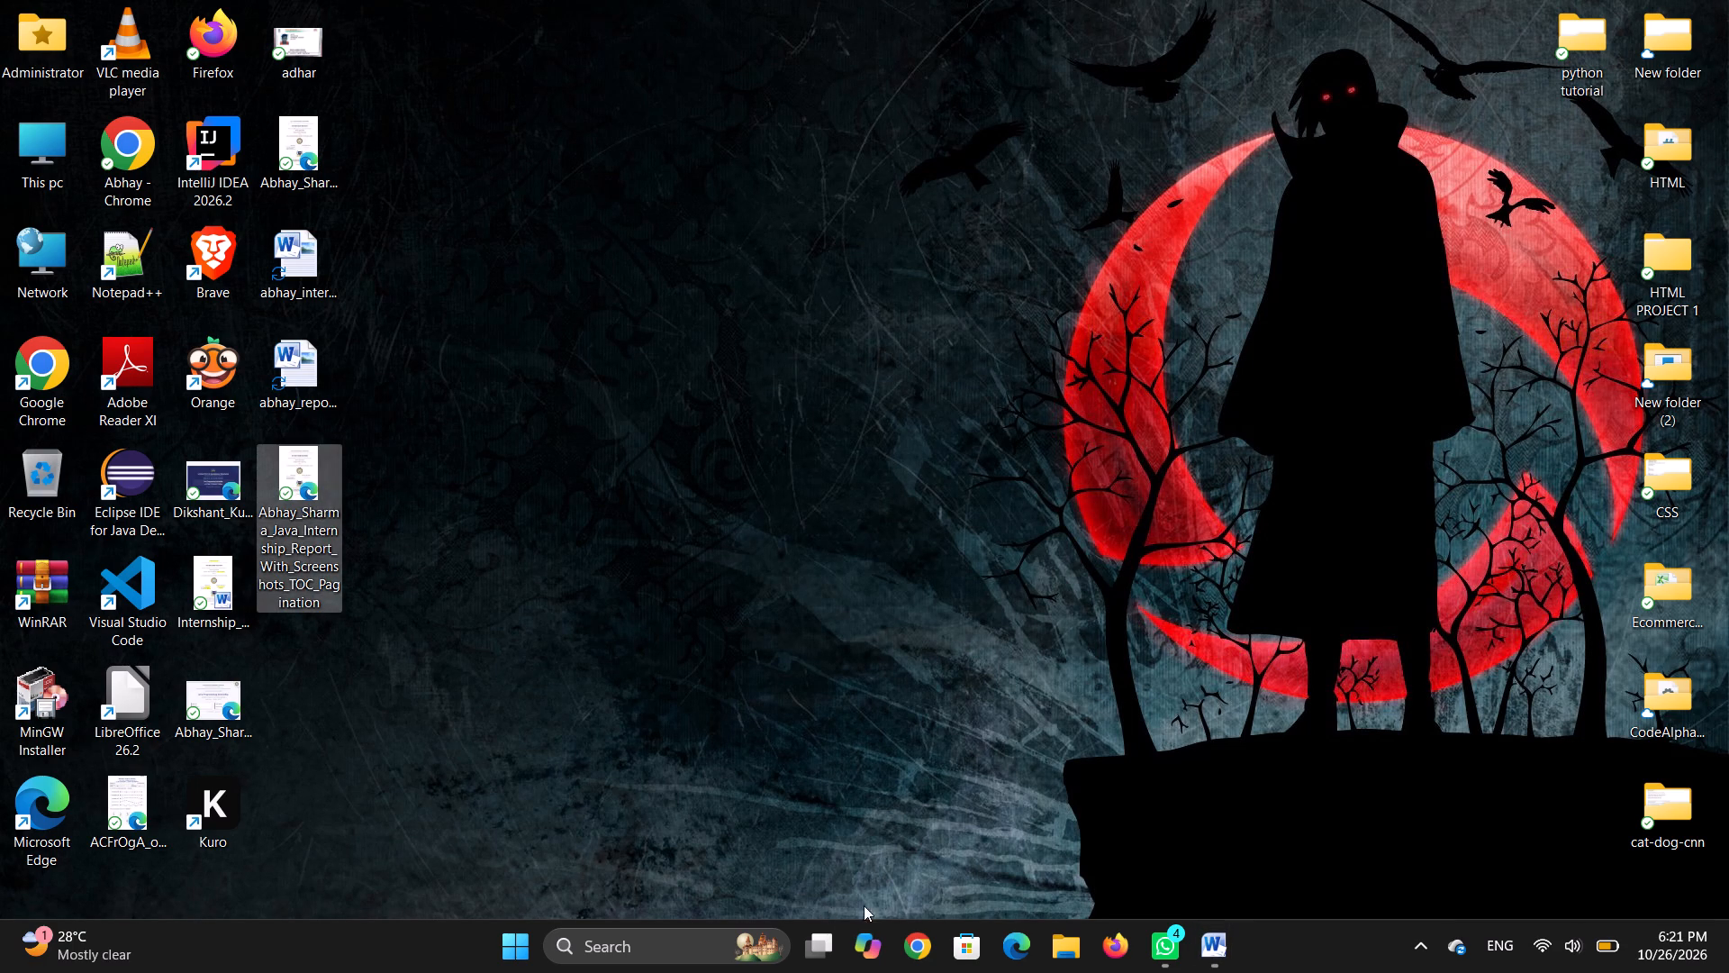
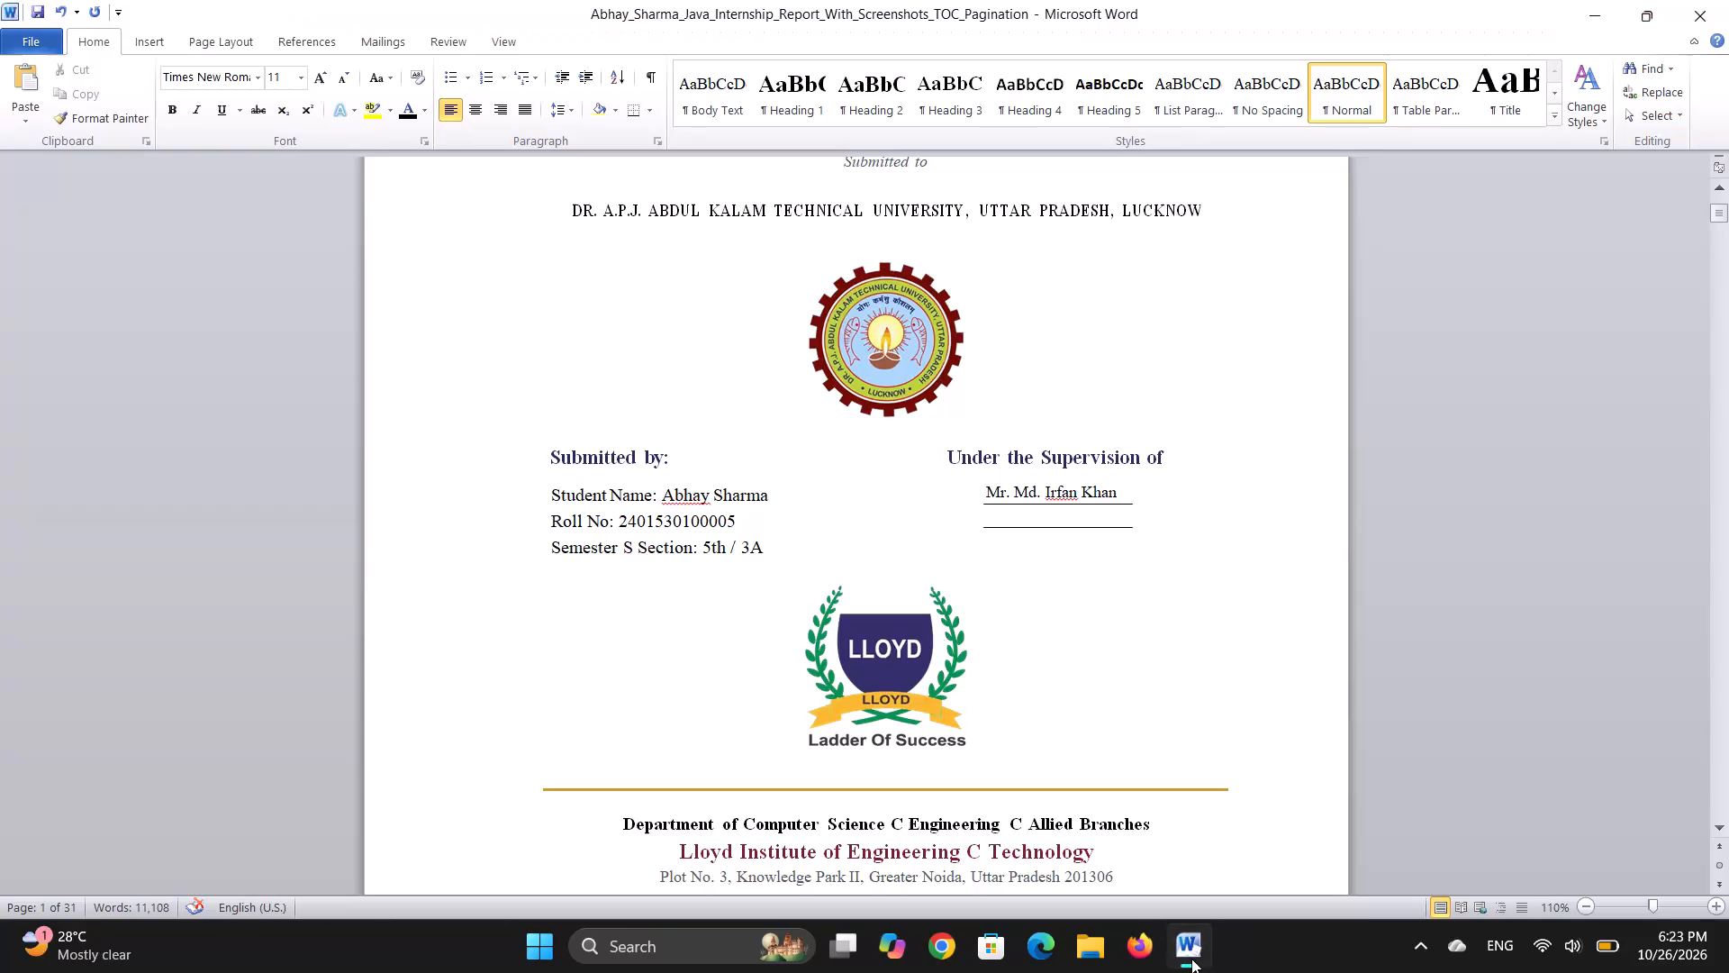
Close the remaining Java internship report document, the TOC_Pagination version.
{"action": "scroll", "coordinate": [1127, 705], "scroll_direction": "down", "scroll_amount": 1}
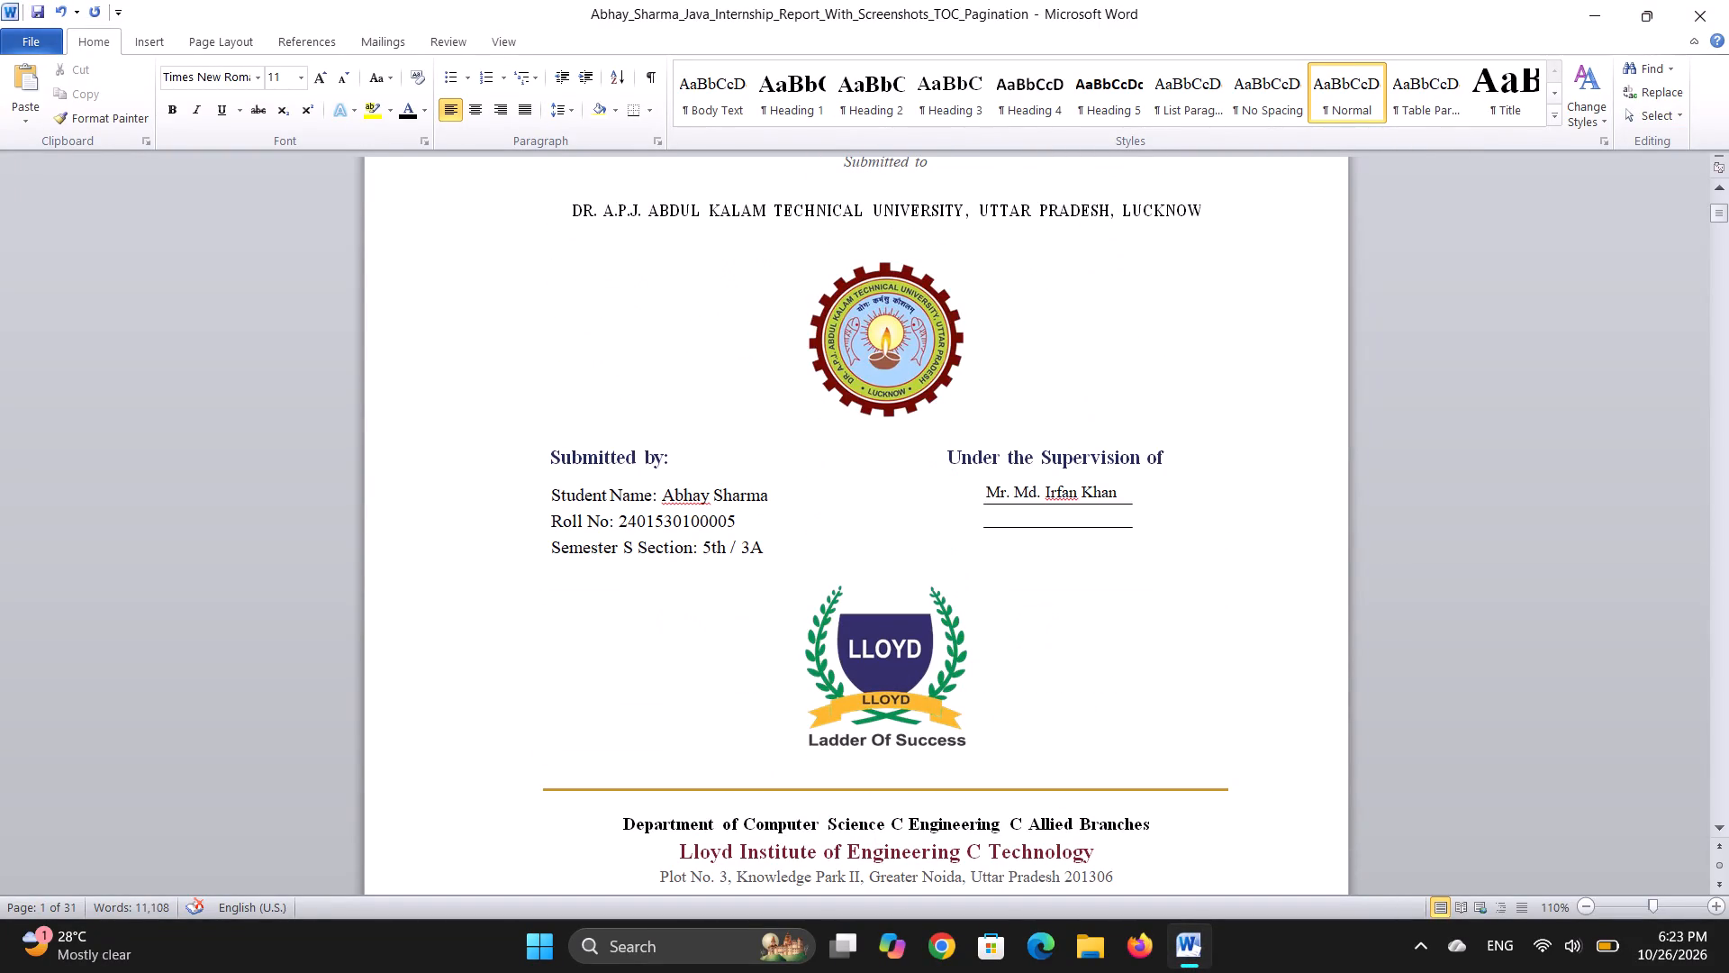
{"action": "left_click", "coordinate": [1700, 16]}
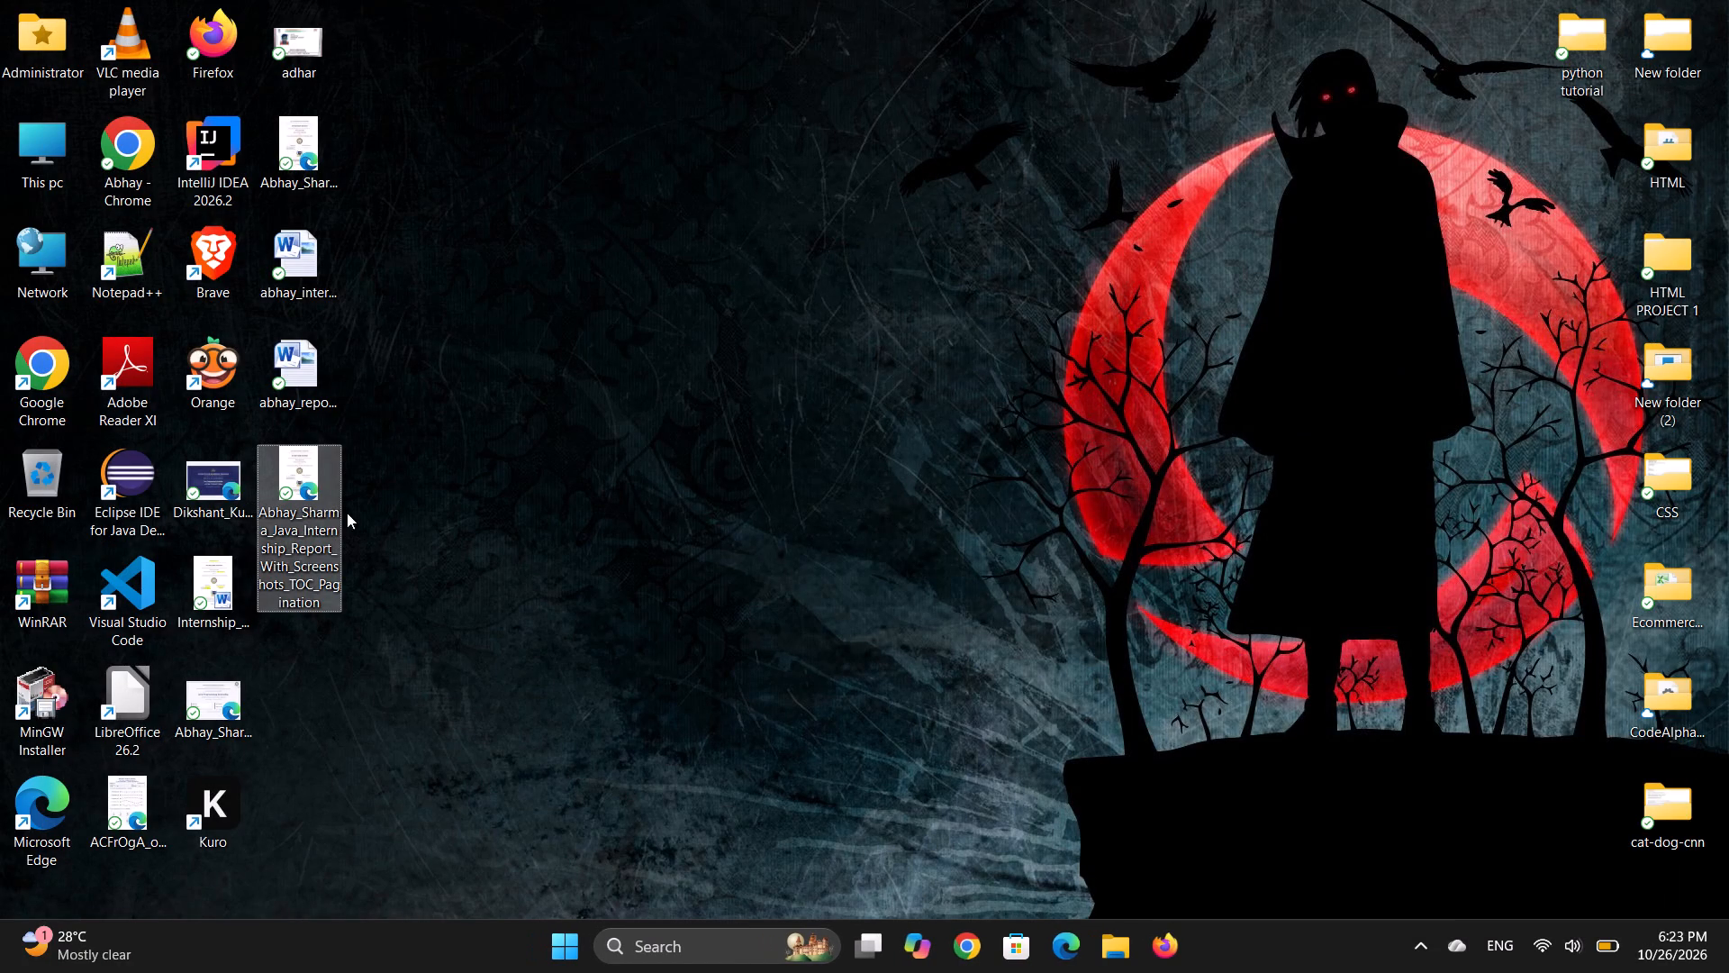
Open abhay_intern_report from the desktop.
{"action": "double_click", "coordinate": [302, 271]}
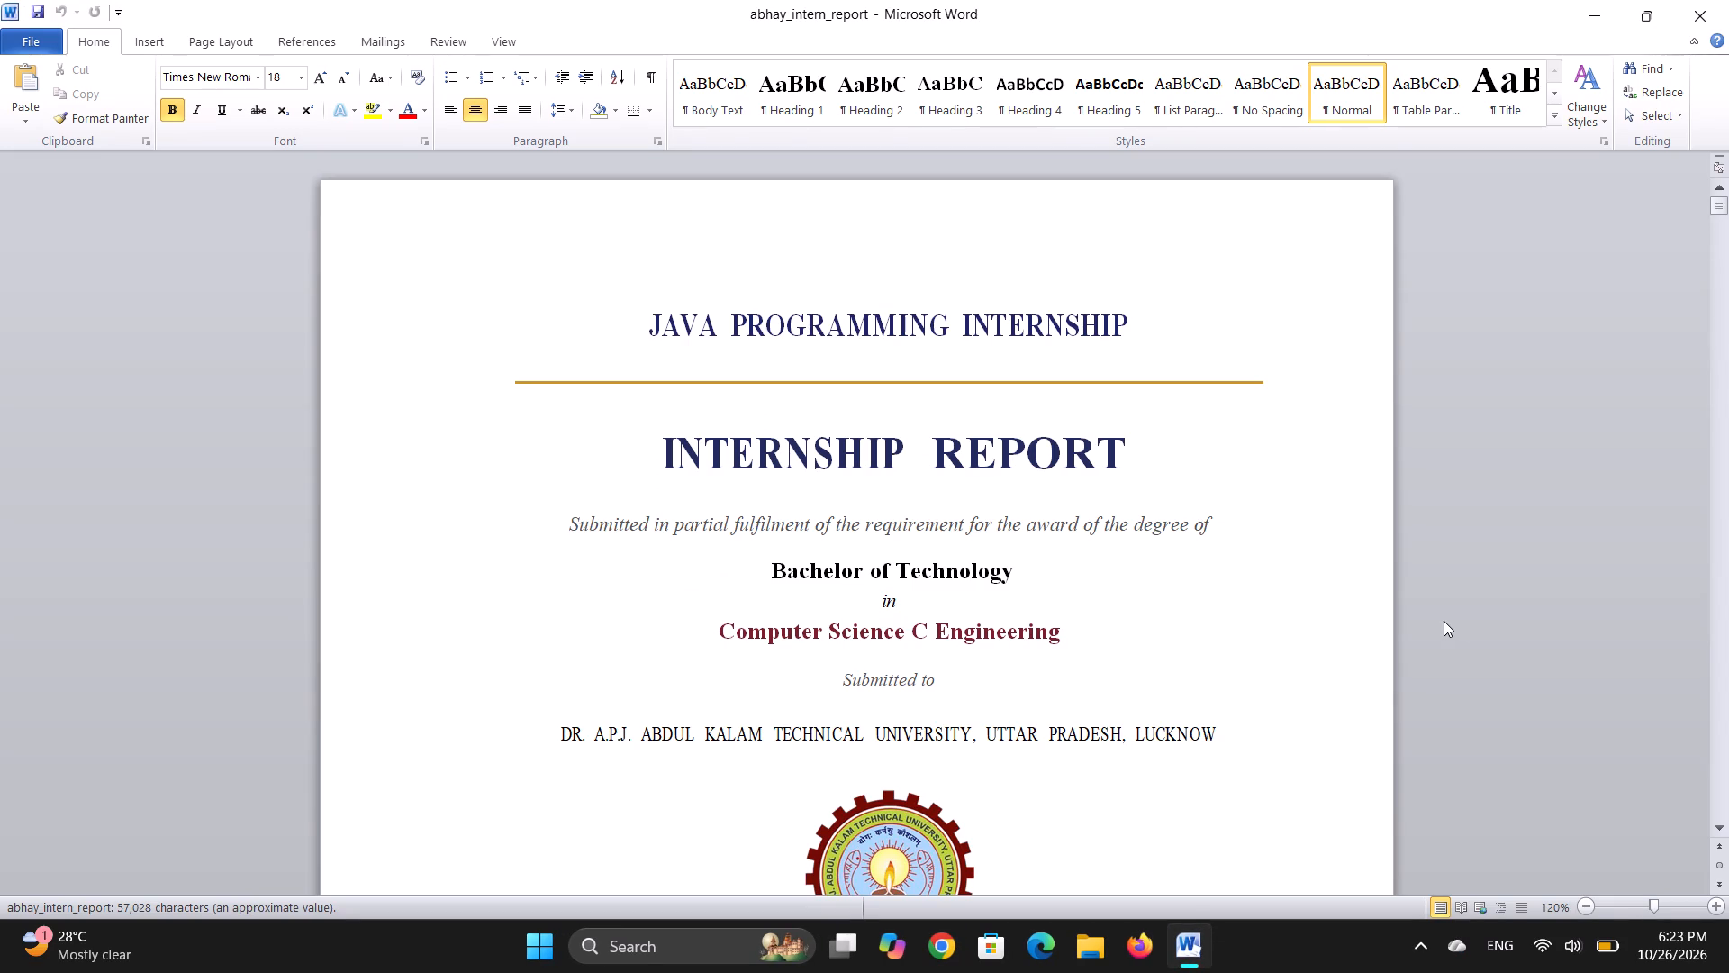
In the table of contents, remove the stray dots so Currency Converter API: Output Screenshots reads 11, 4.3 reads 12 and ERP Output Screenshots reads 20.
{"action": "scroll", "coordinate": [1177, 603], "scroll_direction": "down", "scroll_amount": 12}
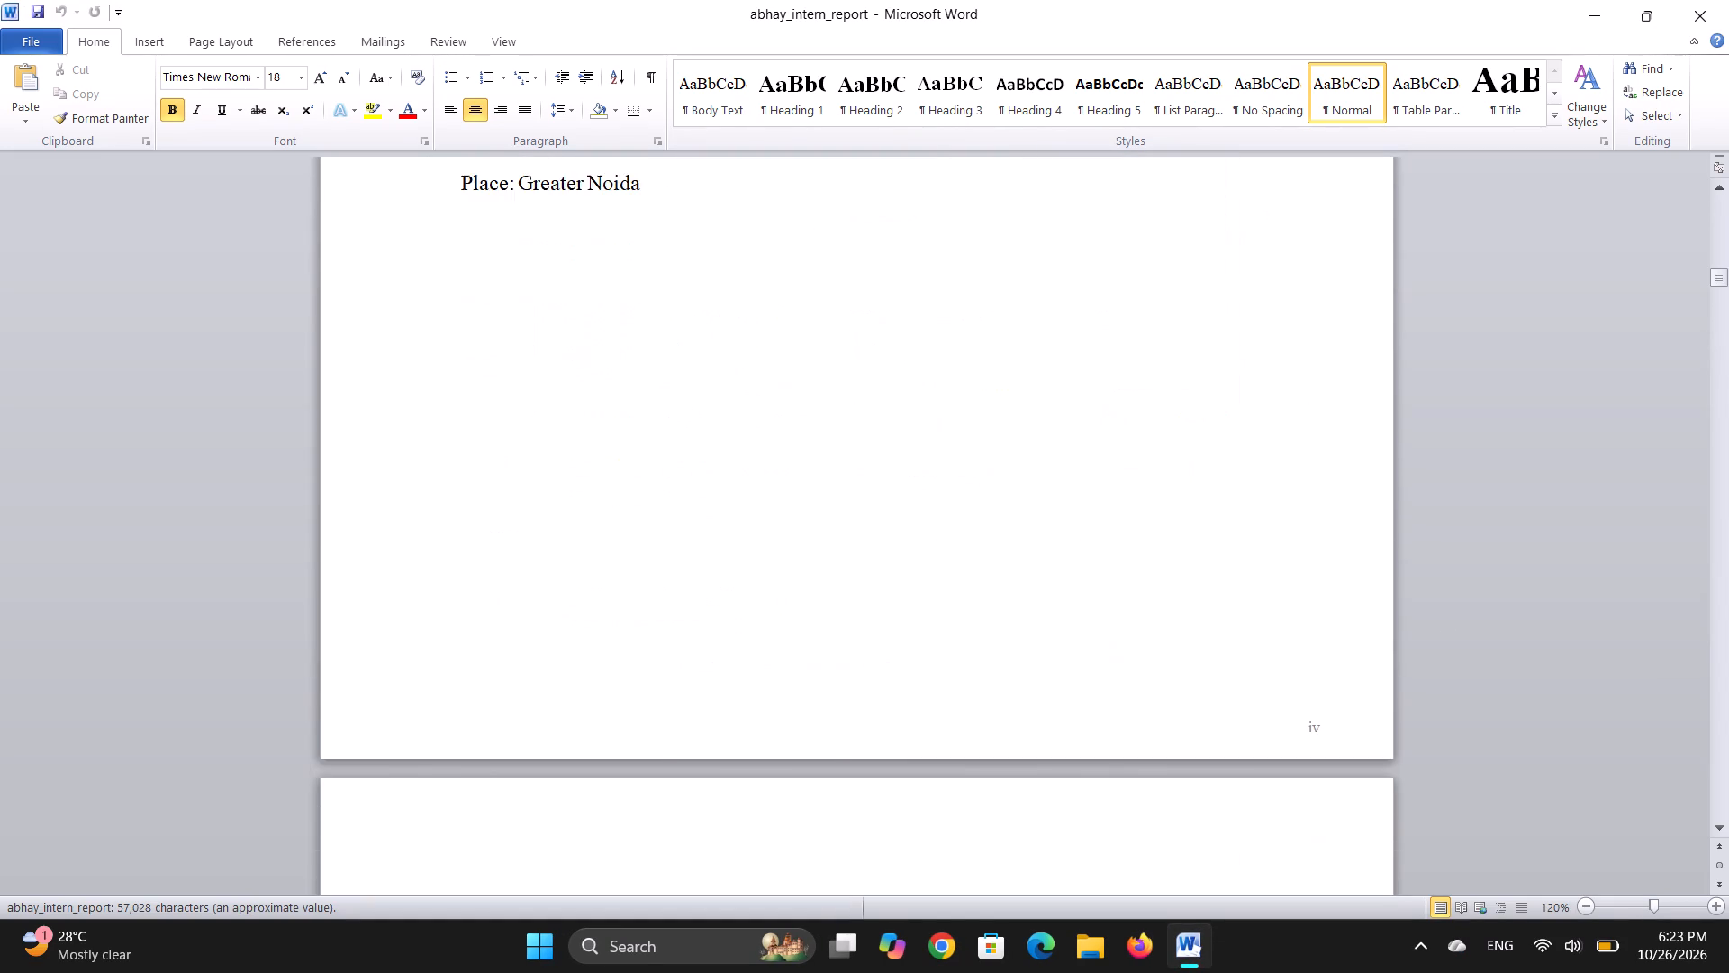
{"action": "scroll", "coordinate": [1177, 603], "scroll_direction": "down", "scroll_amount": 5}
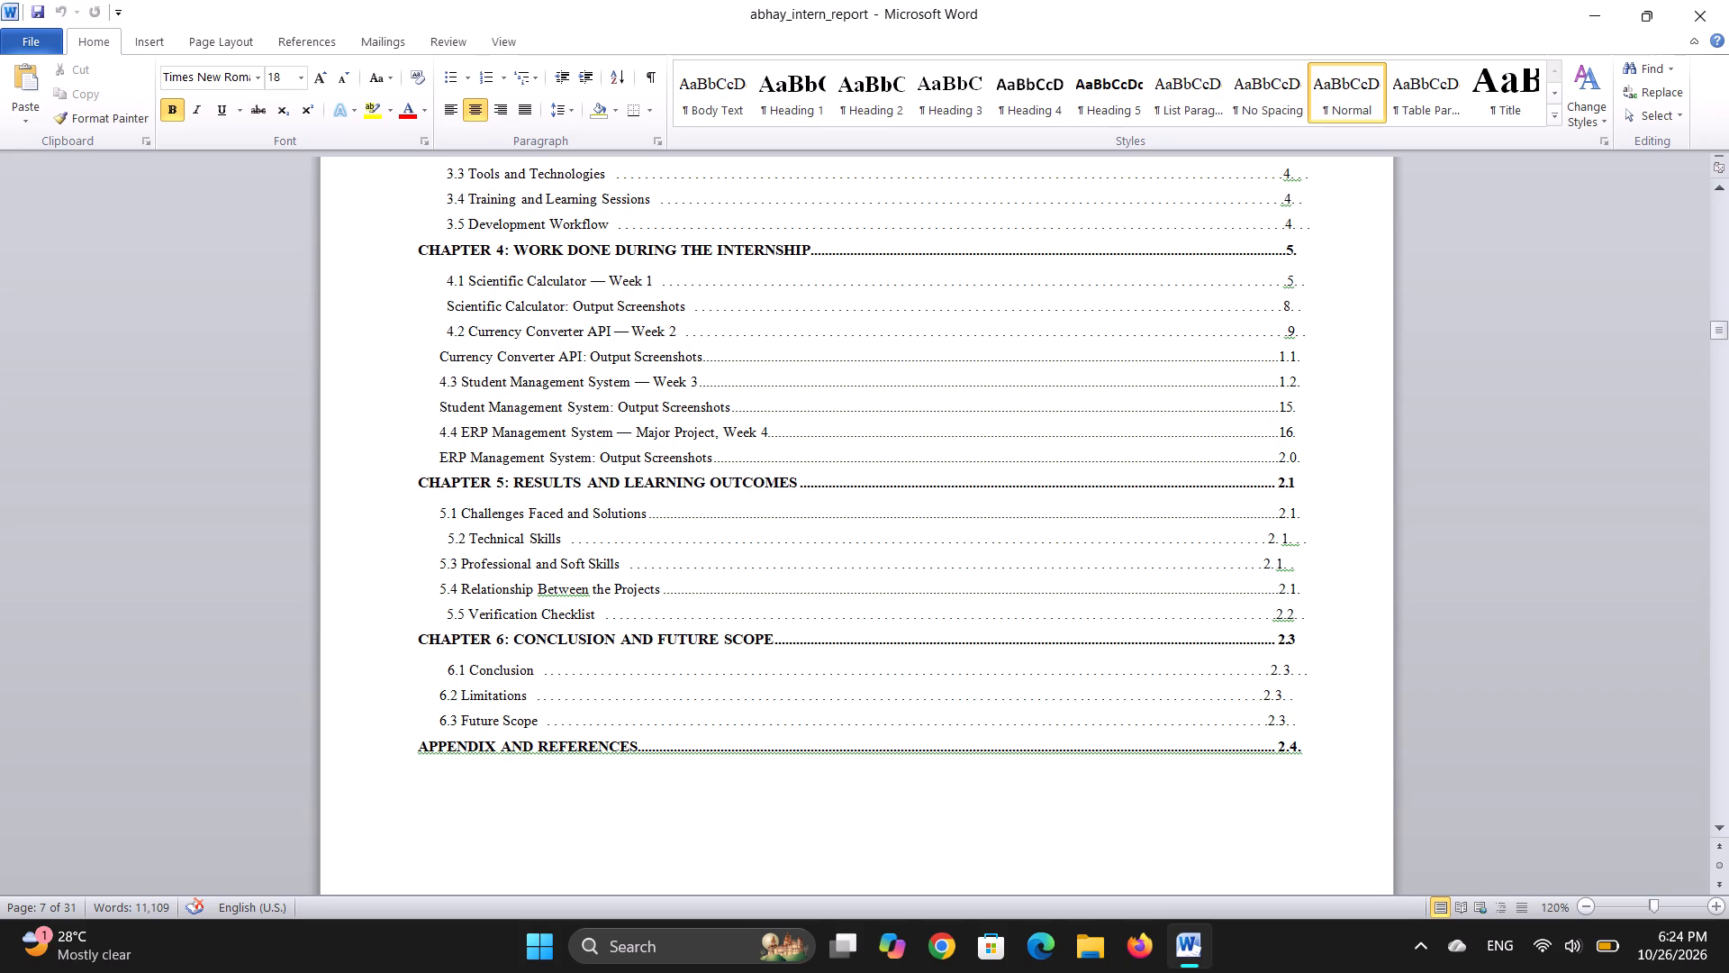
{"action": "left_click", "coordinate": [1290, 358]}
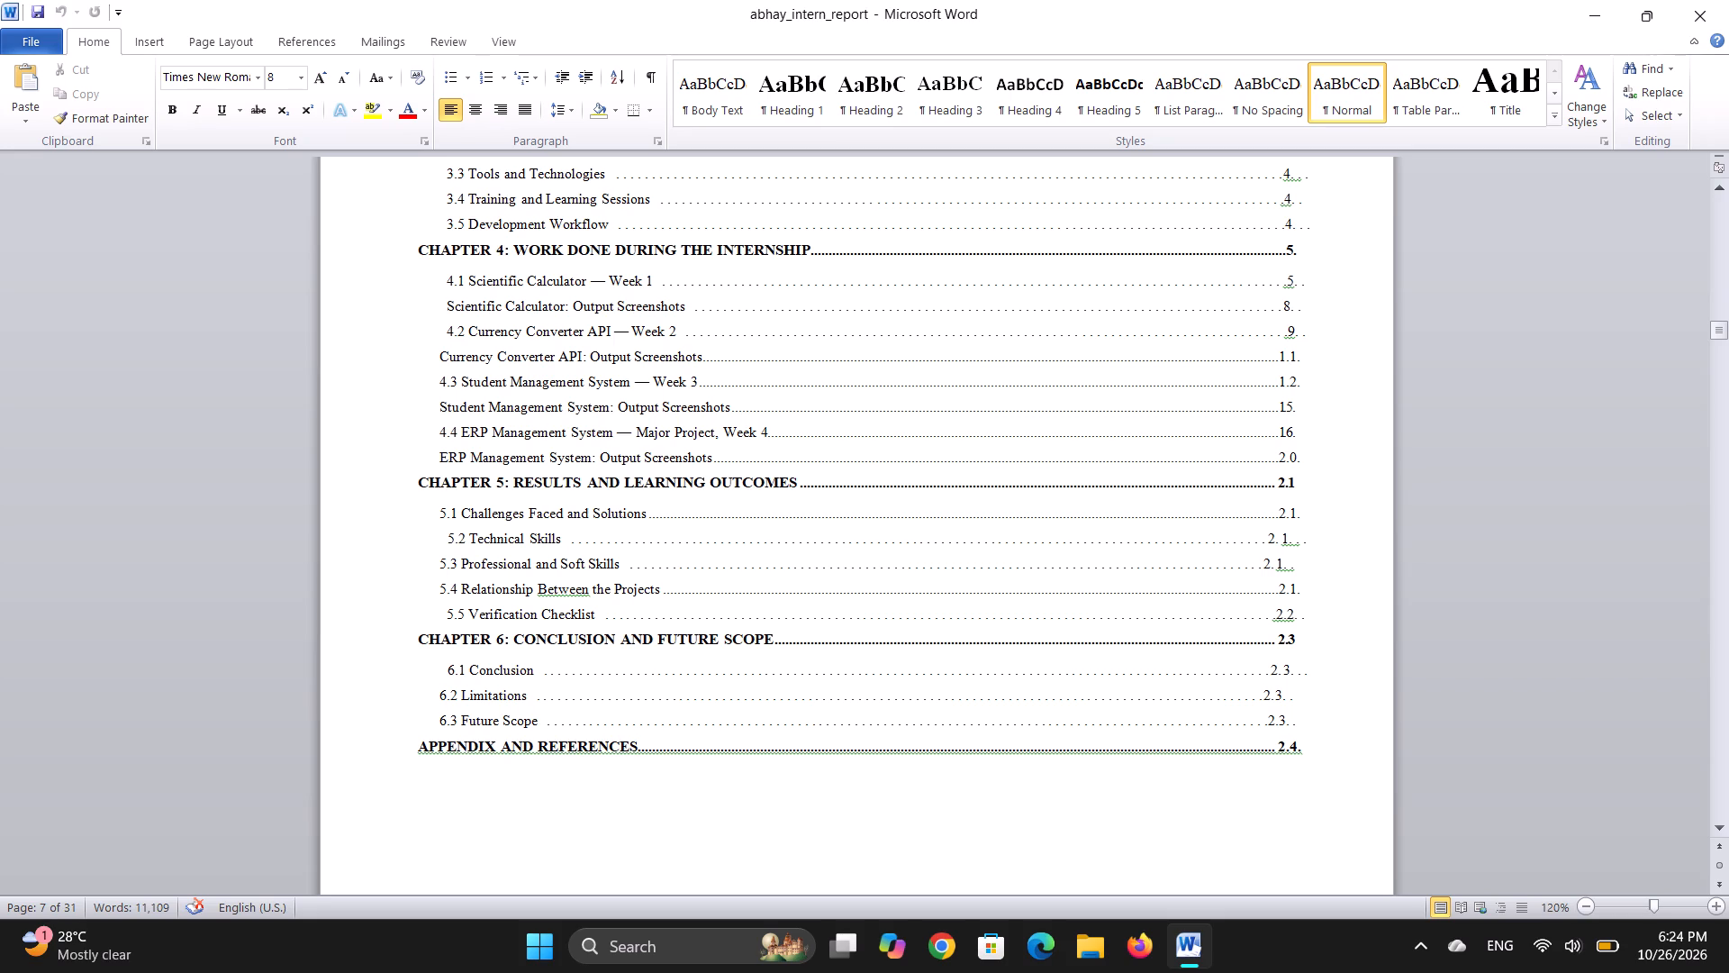
{"action": "key", "text": "BackSpace"}
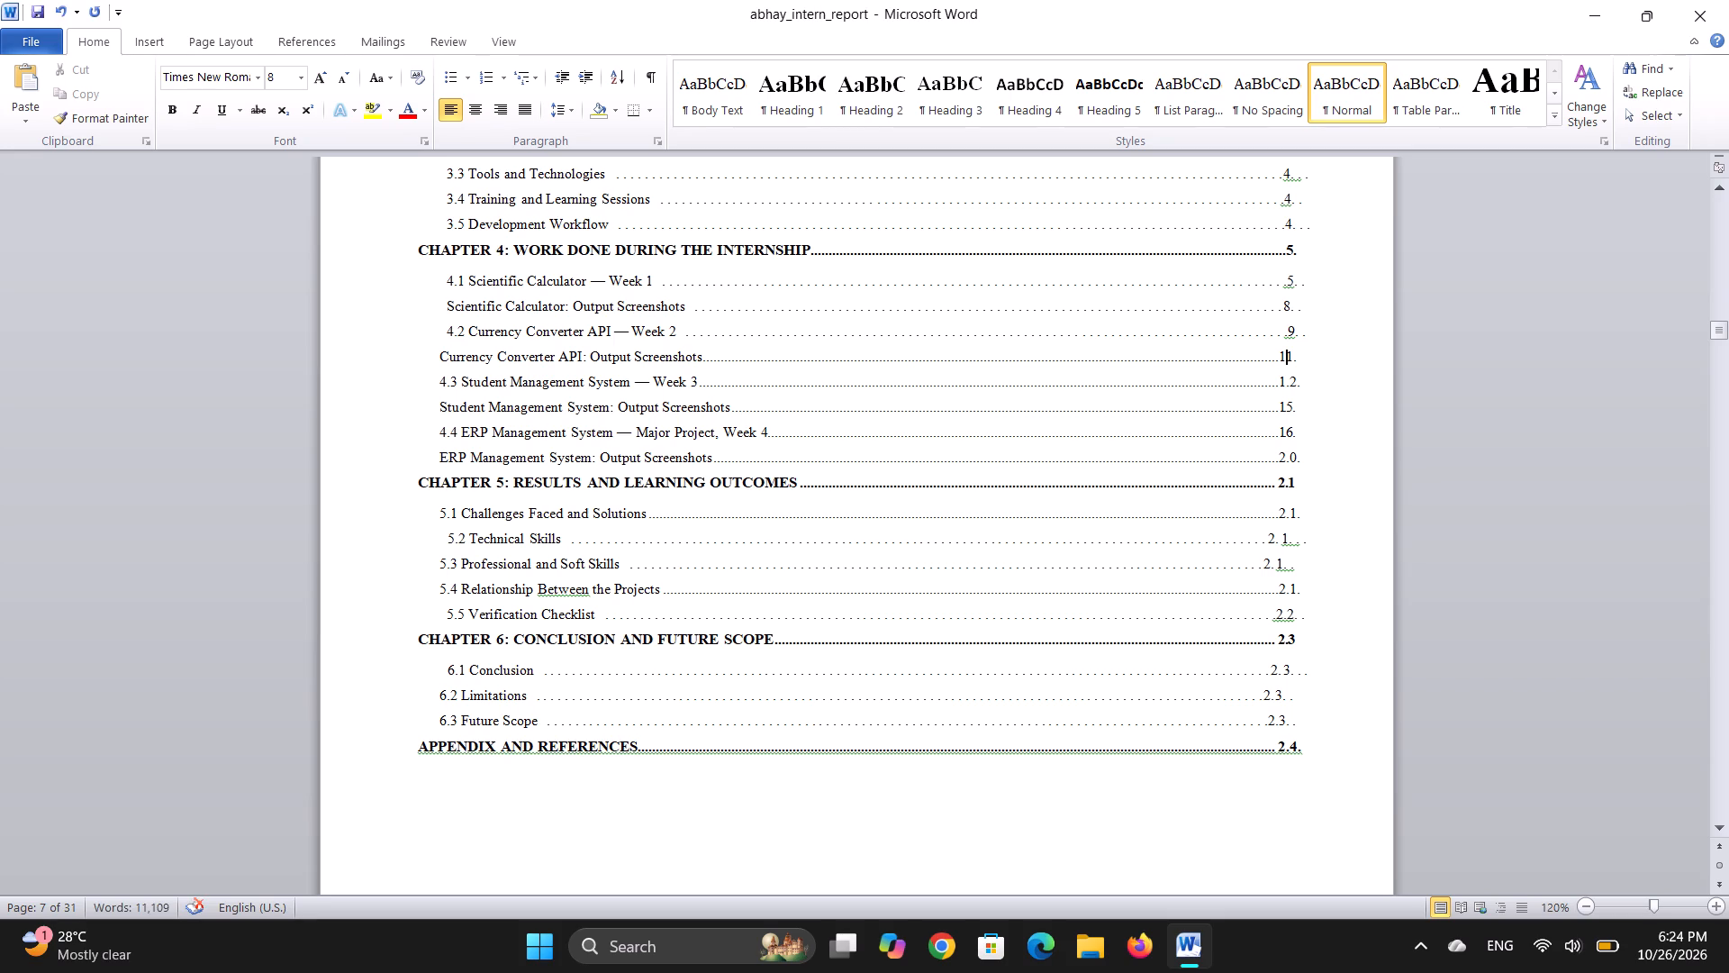
{"action": "left_click", "coordinate": [1289, 386]}
{"action": "key", "text": "BackSpace"}
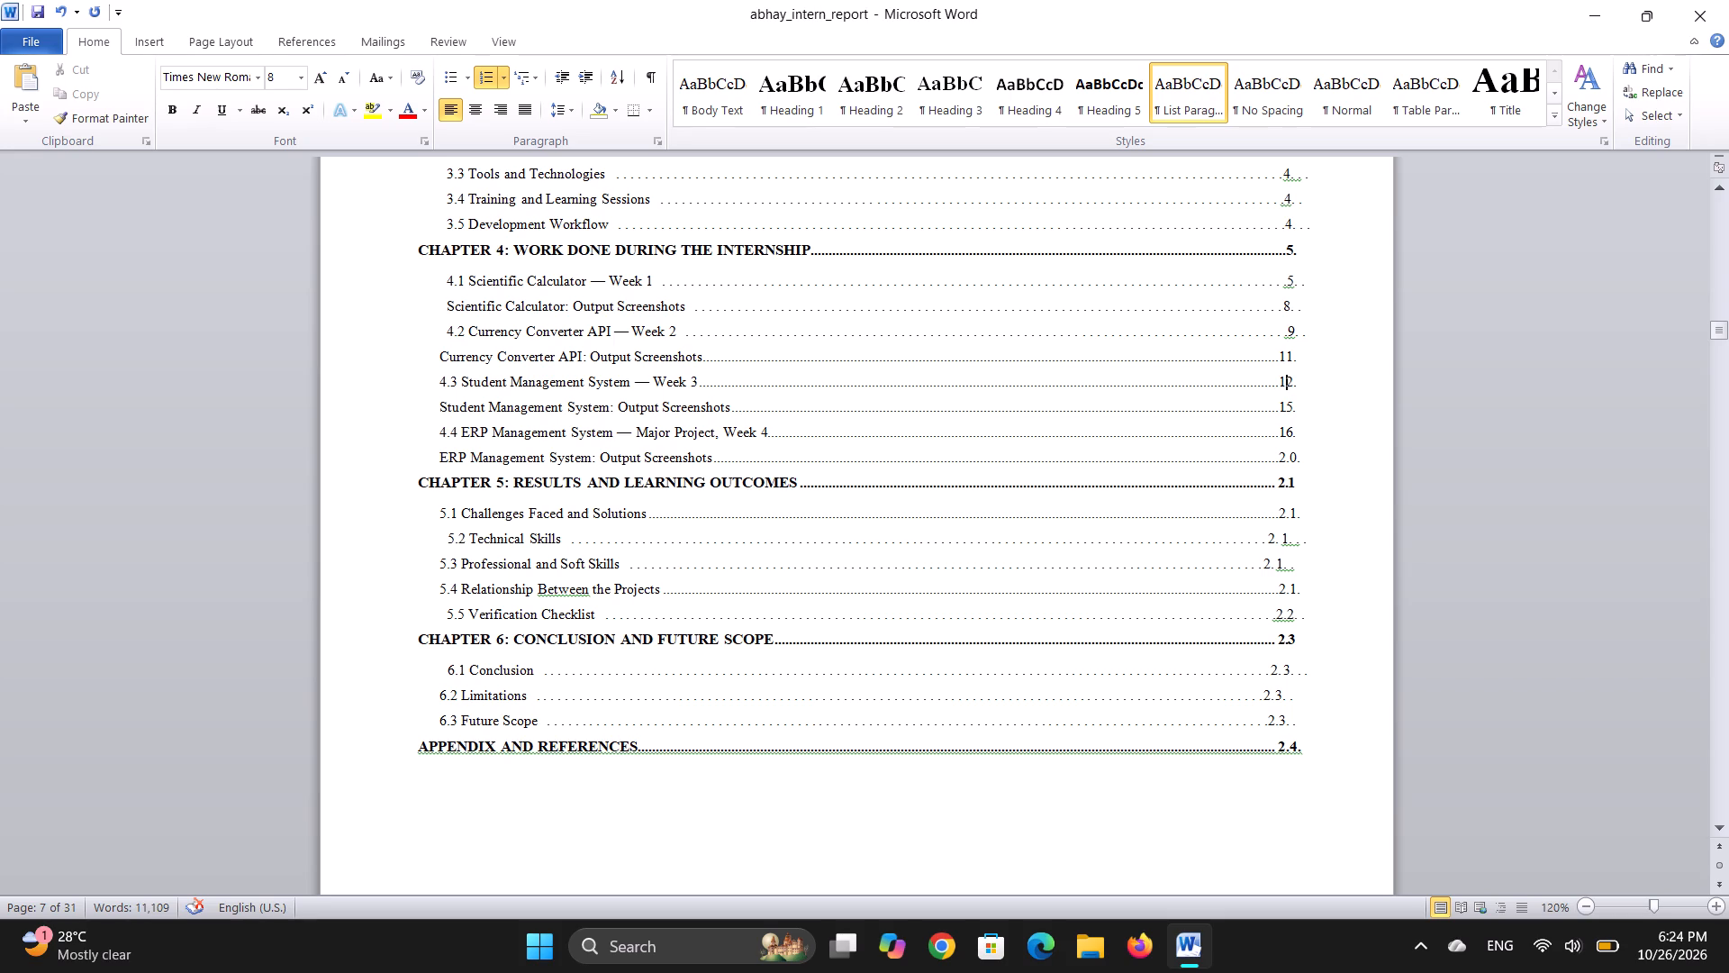
{"action": "left_click", "coordinate": [1288, 459]}
{"action": "key", "text": "BackSpace"}
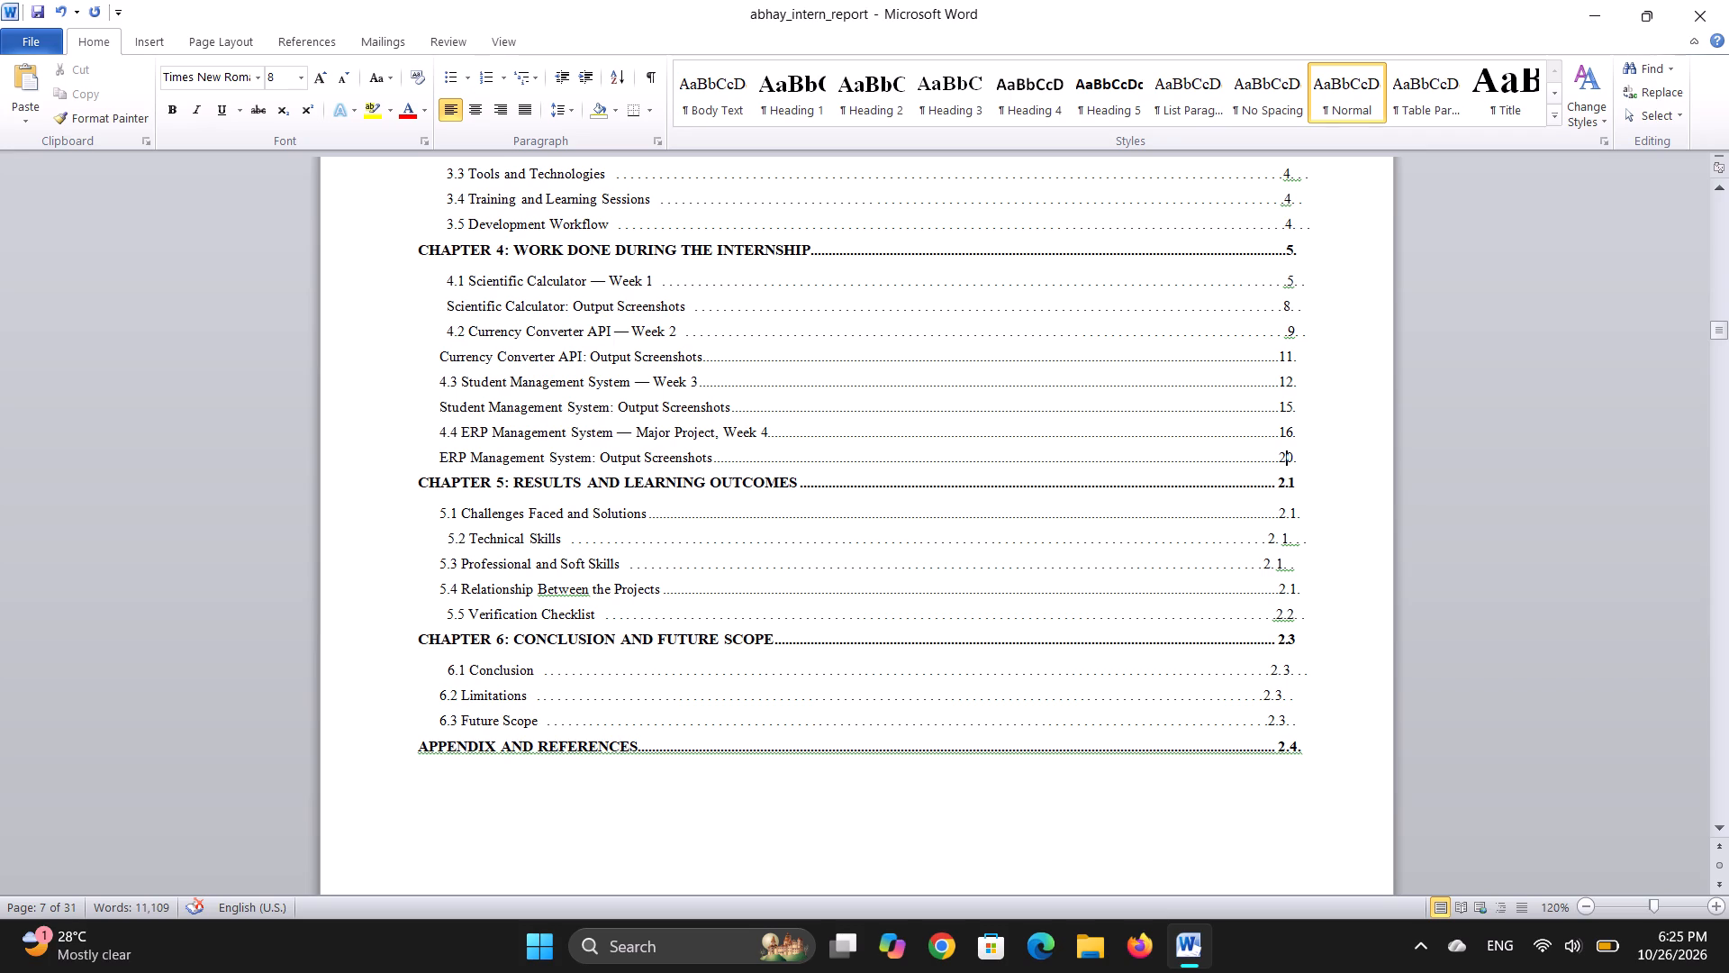
Remove the stray dots inside the page numbers of the Chapter 5 heading, 5.1 and 5.2 so each reads 21.
{"action": "left_click", "coordinate": [1289, 486]}
{"action": "key", "text": "BackSpace"}
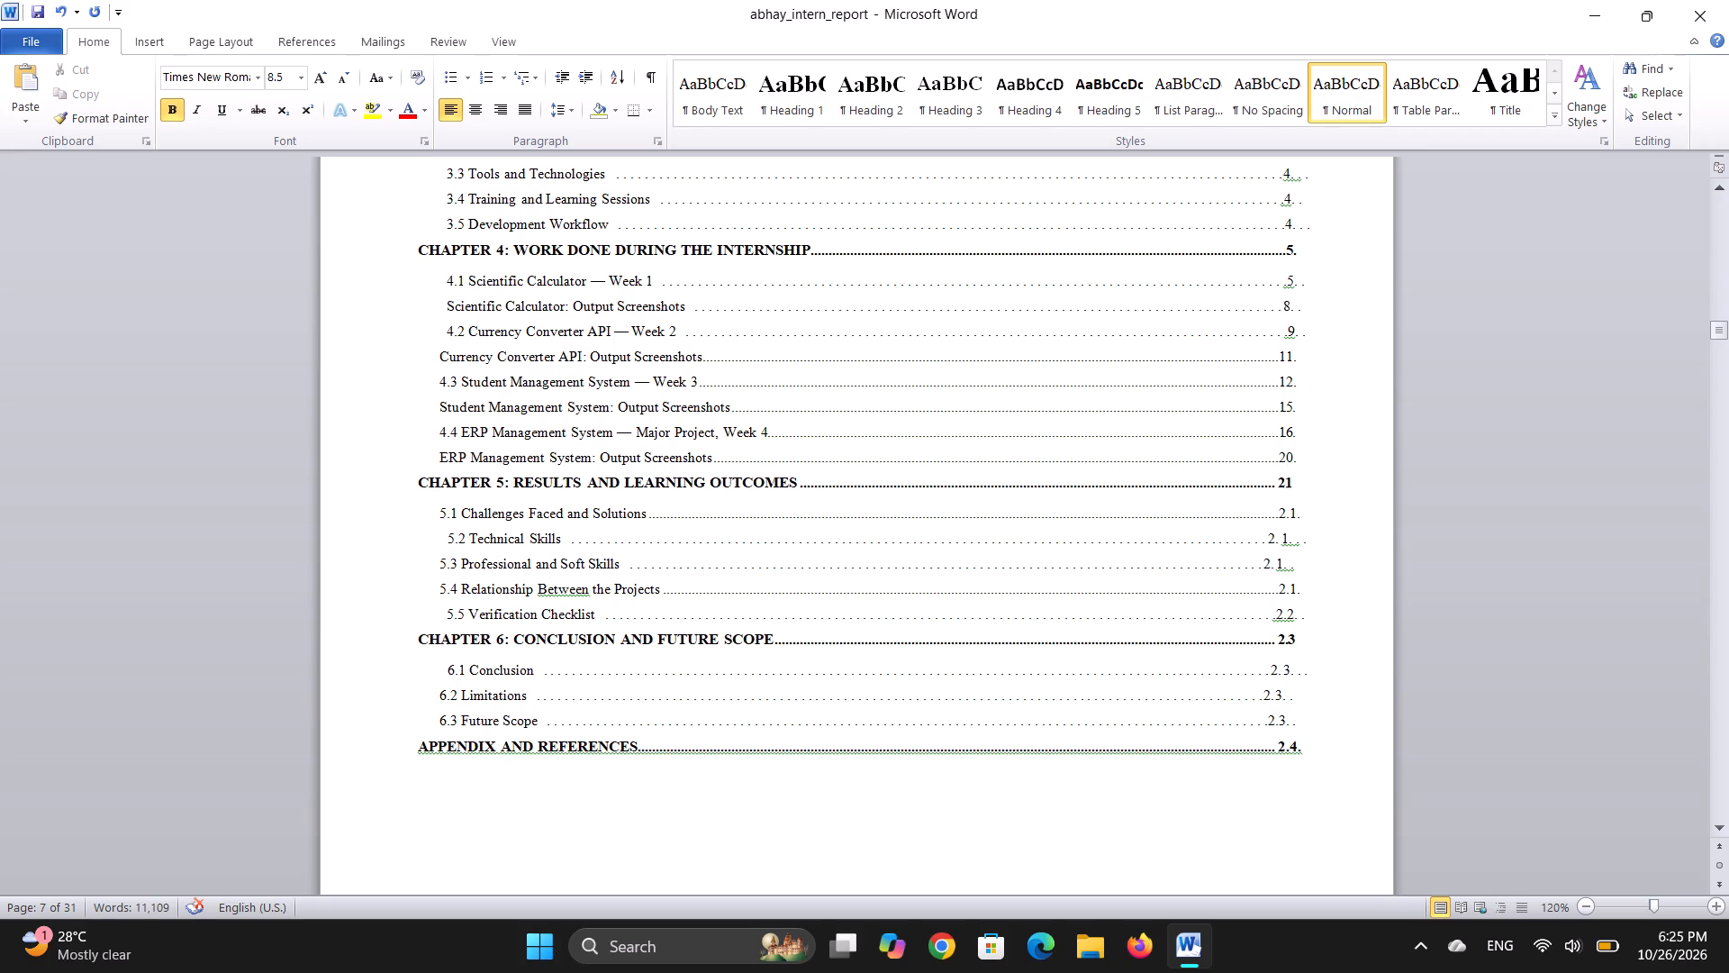
{"action": "left_click", "coordinate": [1289, 516]}
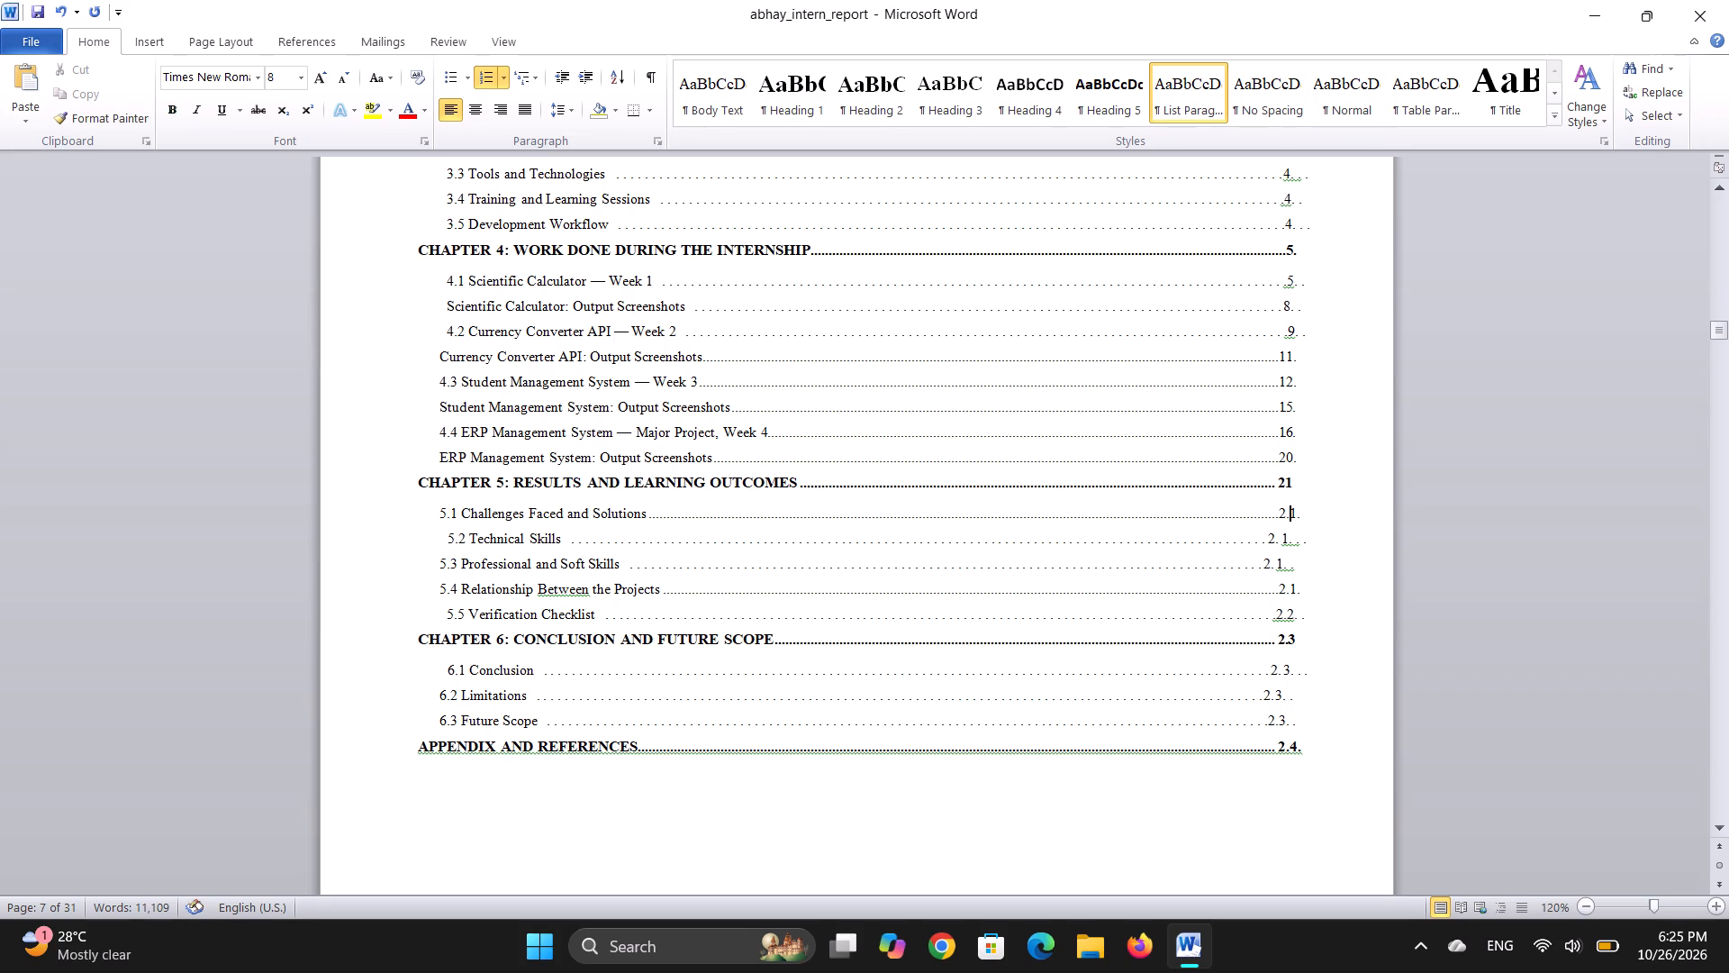
{"action": "key", "text": "BackSpace"}
{"action": "left_click", "coordinate": [1280, 540]}
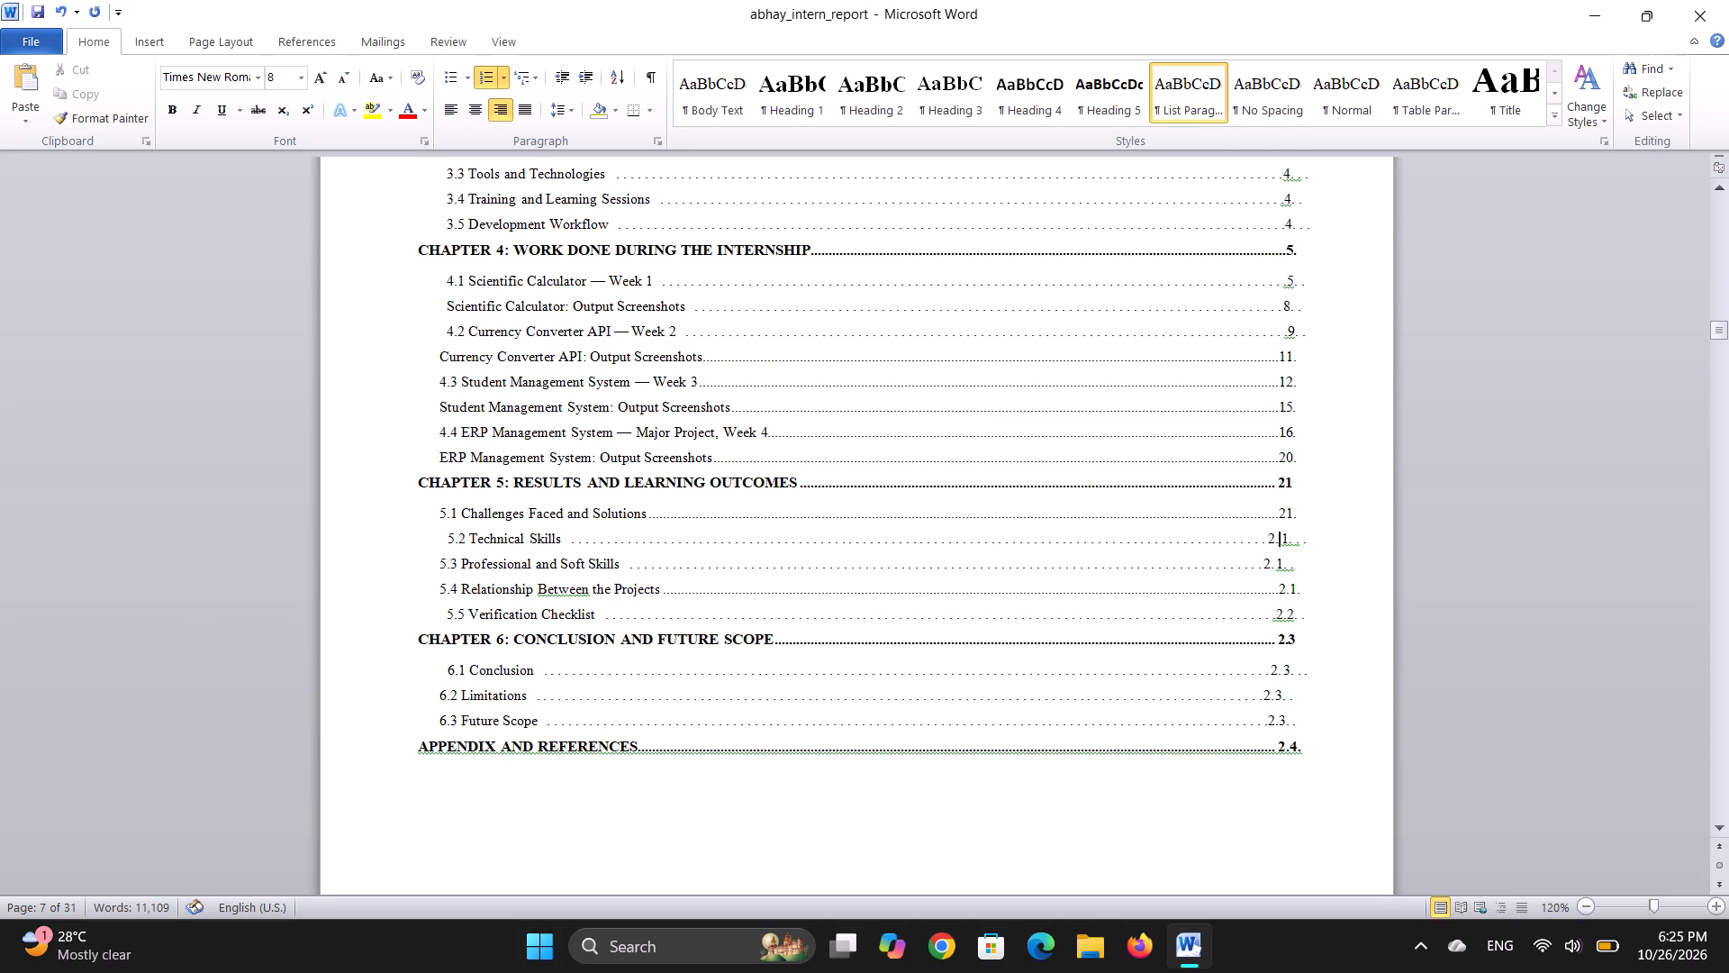
{"action": "key", "text": "Right"}
{"action": "key", "text": "BackSpace"}
{"action": "key", "text": "BackSpace"}
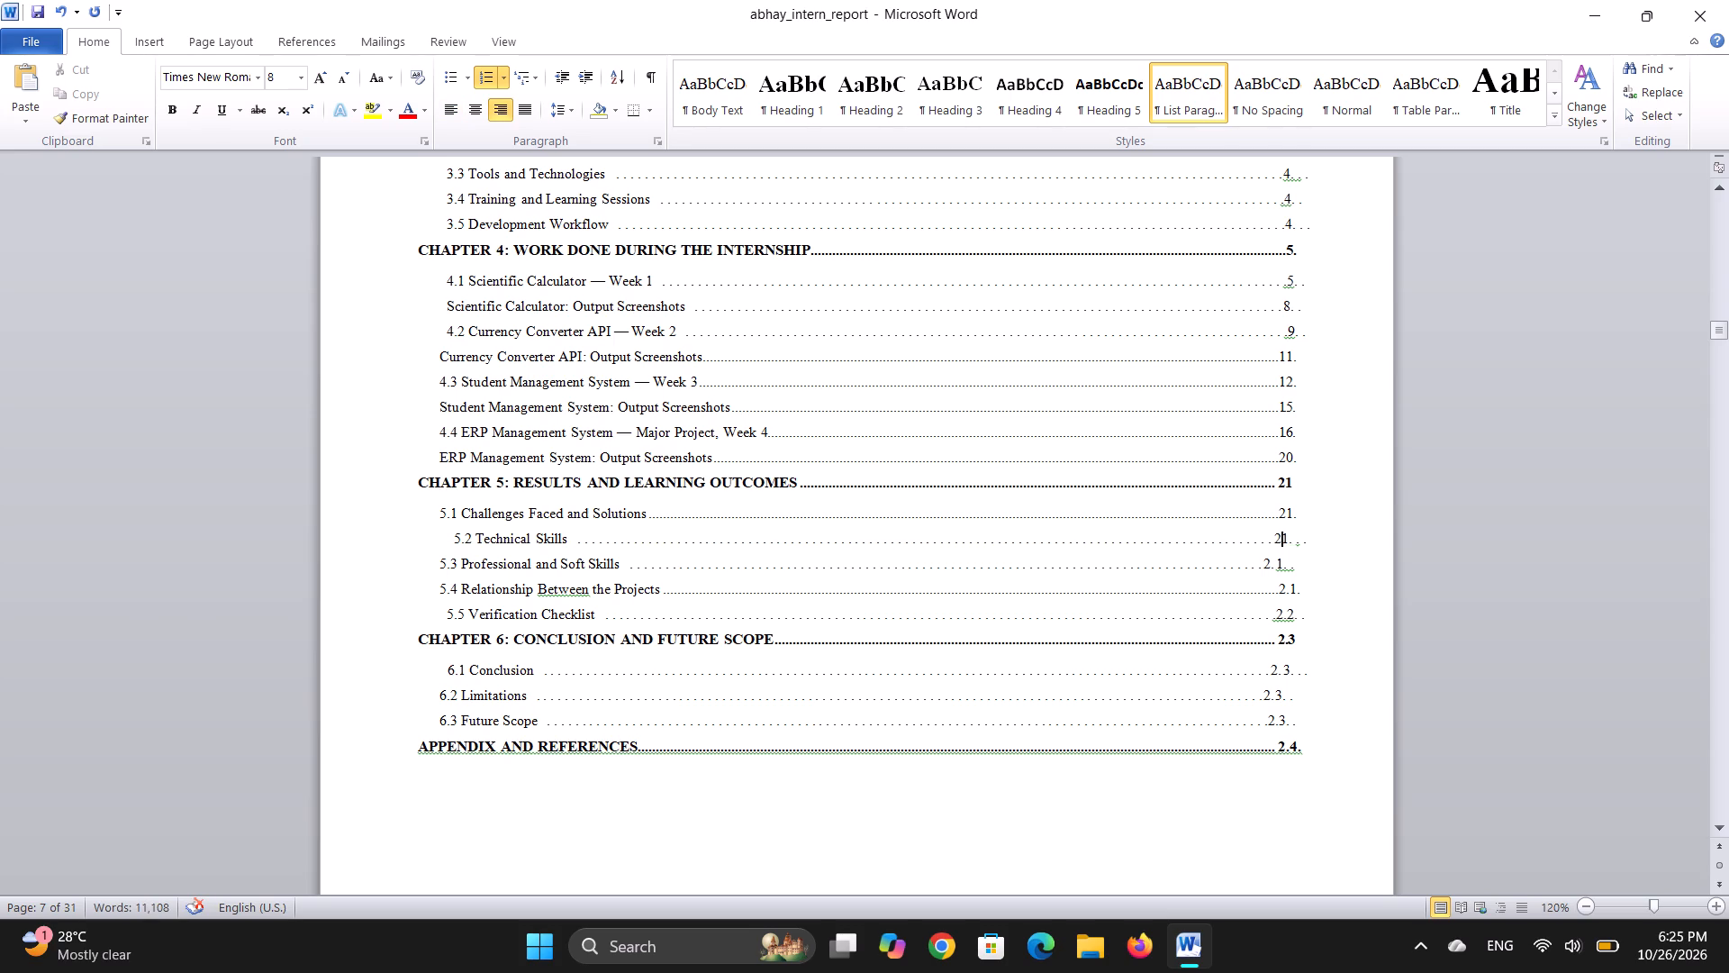
Clean the 5.3 Professional and Soft Skills page number to 21, removing inner and trailing dots, and insert three spaces before it.
{"action": "left_click", "coordinate": [1310, 547]}
{"action": "key", "text": "BackSpace"}
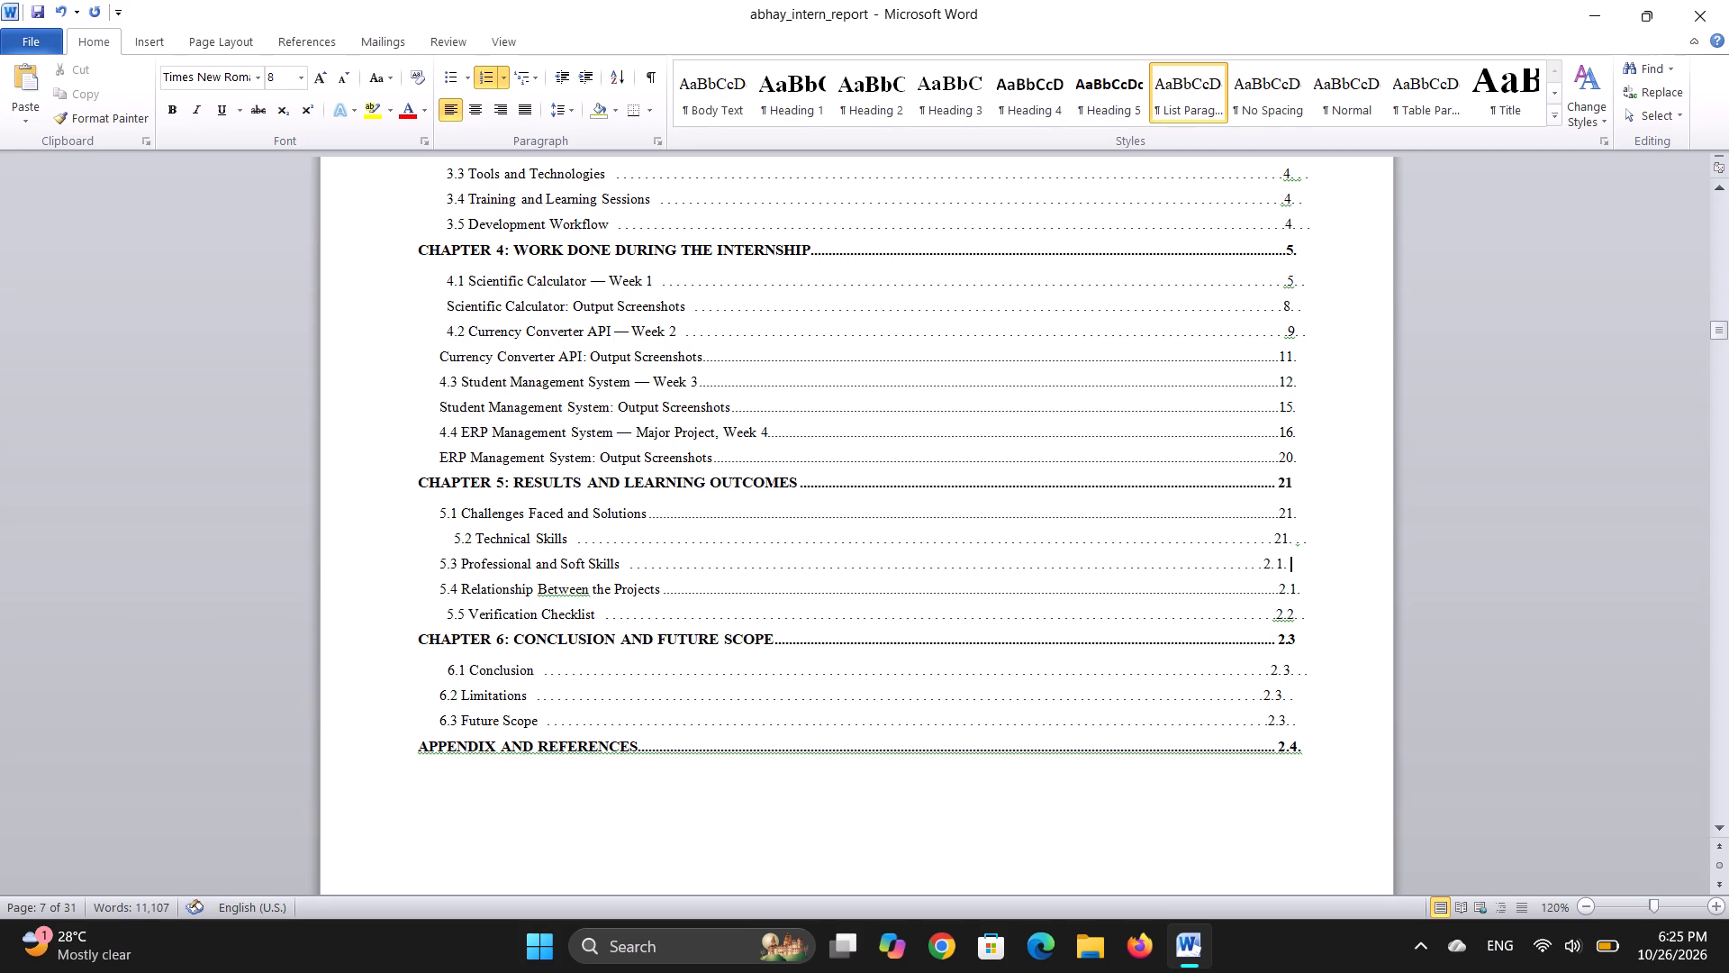
{"action": "key", "text": "BackSpace"}
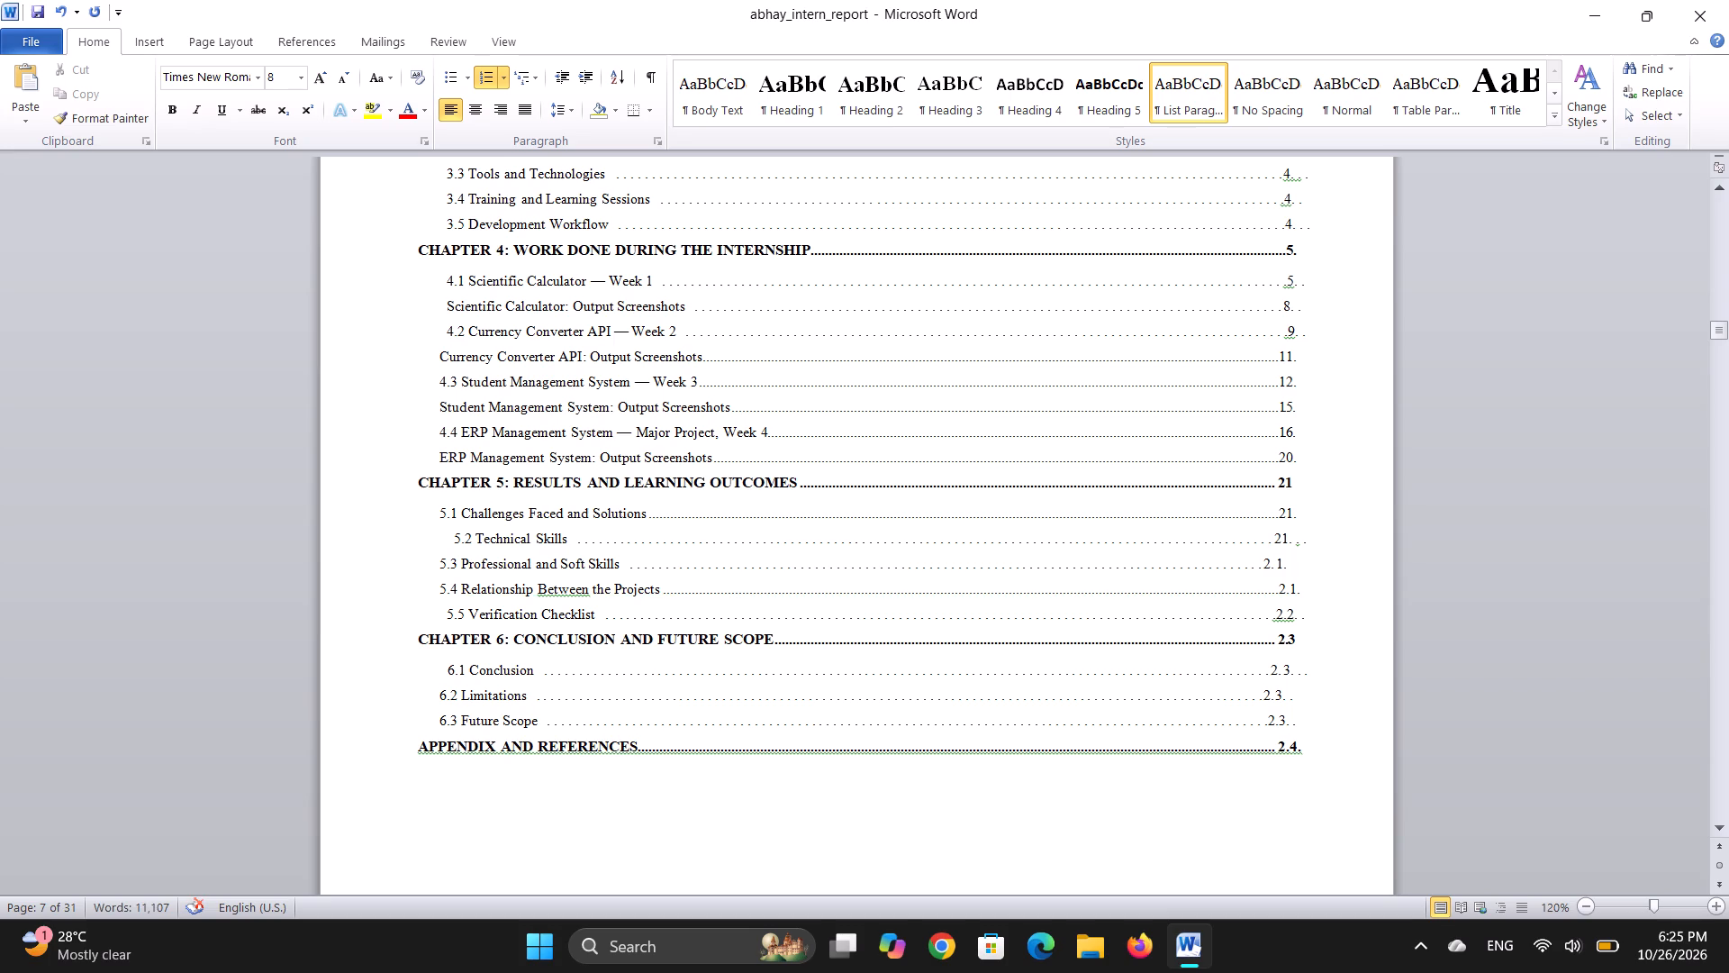
{"action": "left_click", "coordinate": [1276, 566]}
{"action": "key", "text": "BackSpace"}
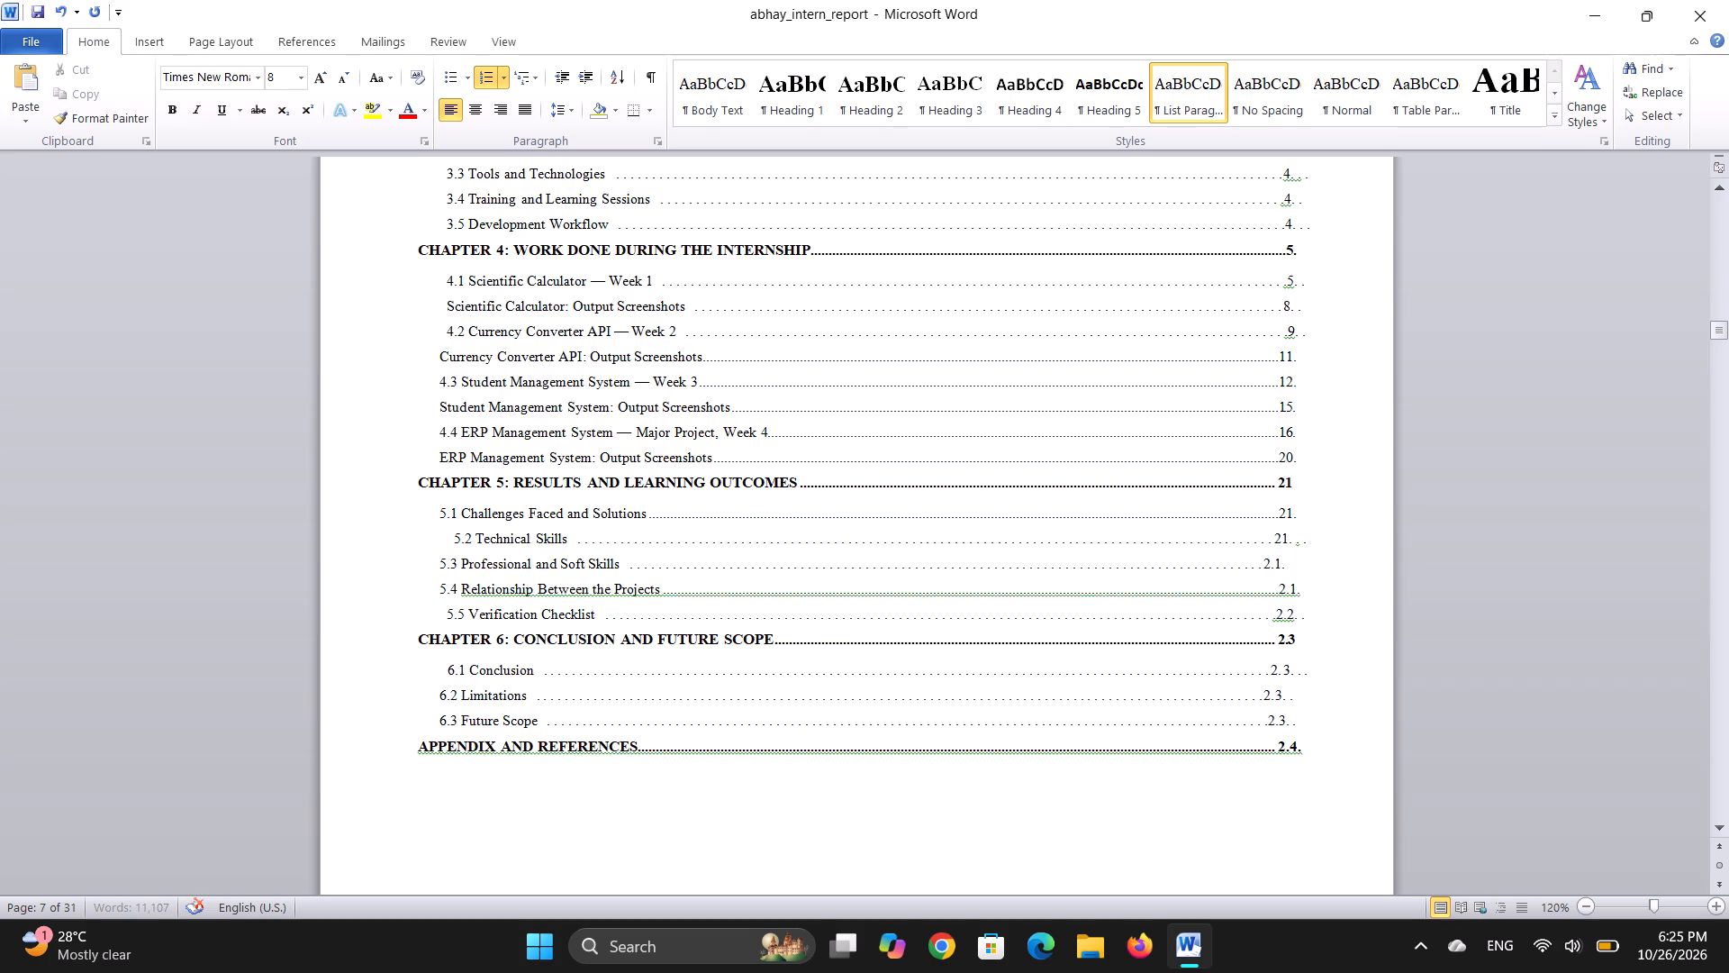
{"action": "key", "text": "BackSpace"}
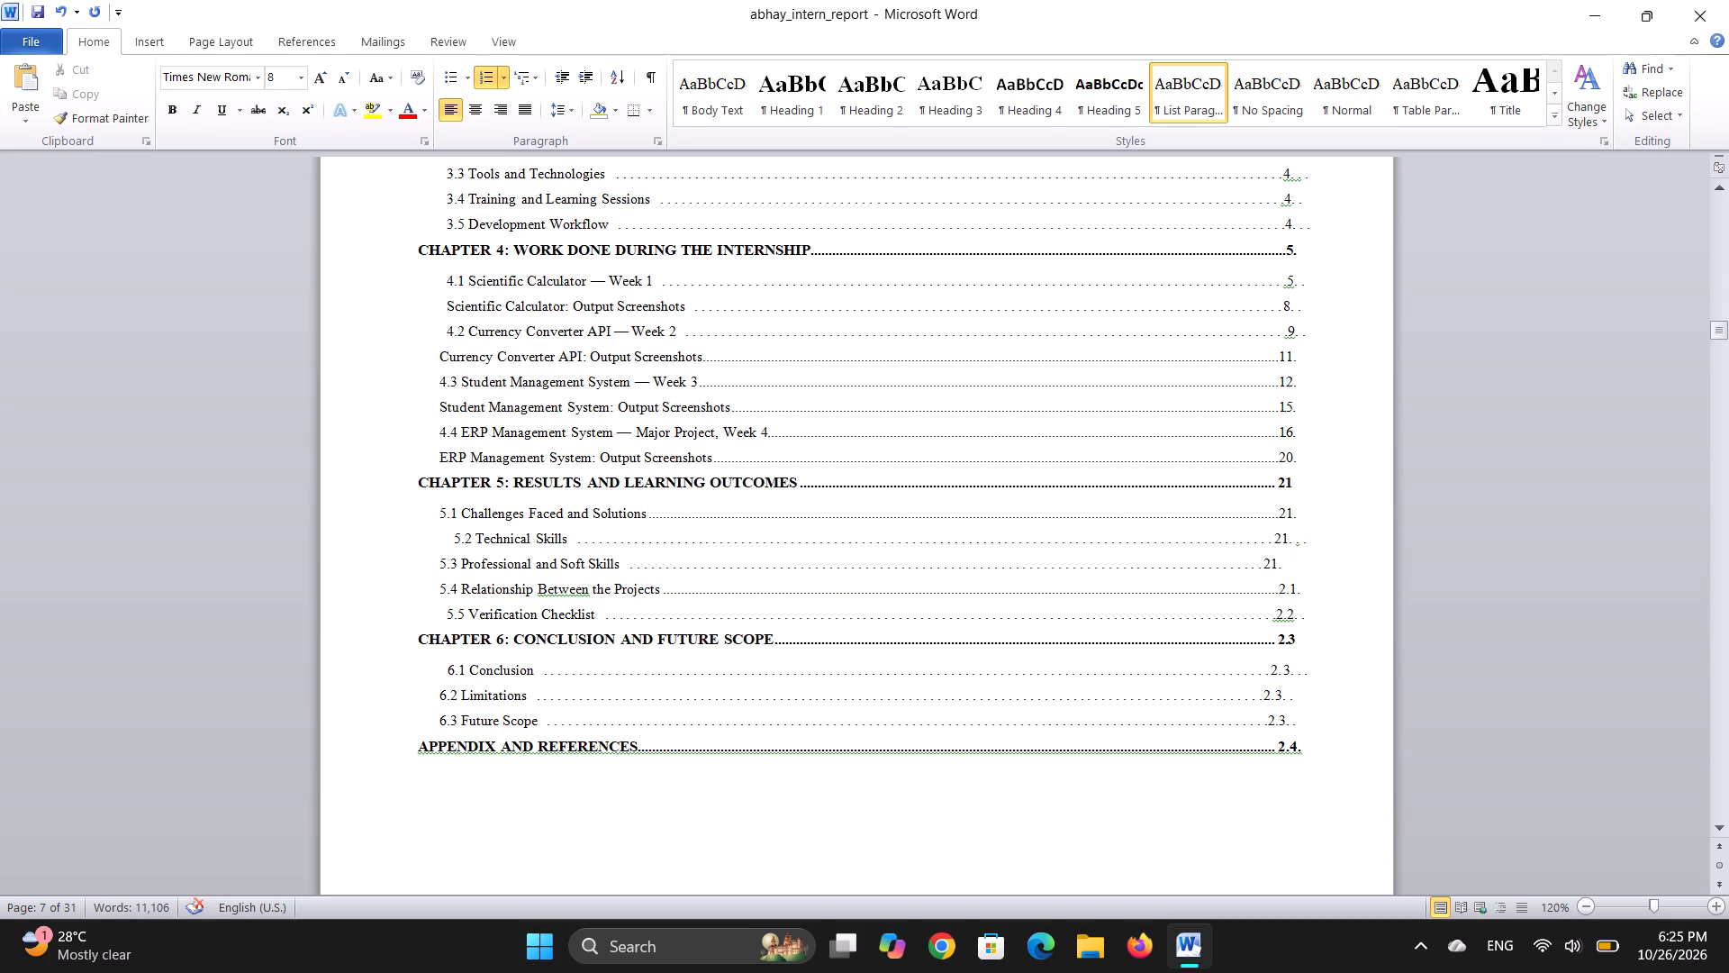
{"action": "left_click", "coordinate": [1262, 566]}
{"action": "key", "text": "space"}
{"action": "key", "text": "space"}
{"action": "key", "text": "space"}
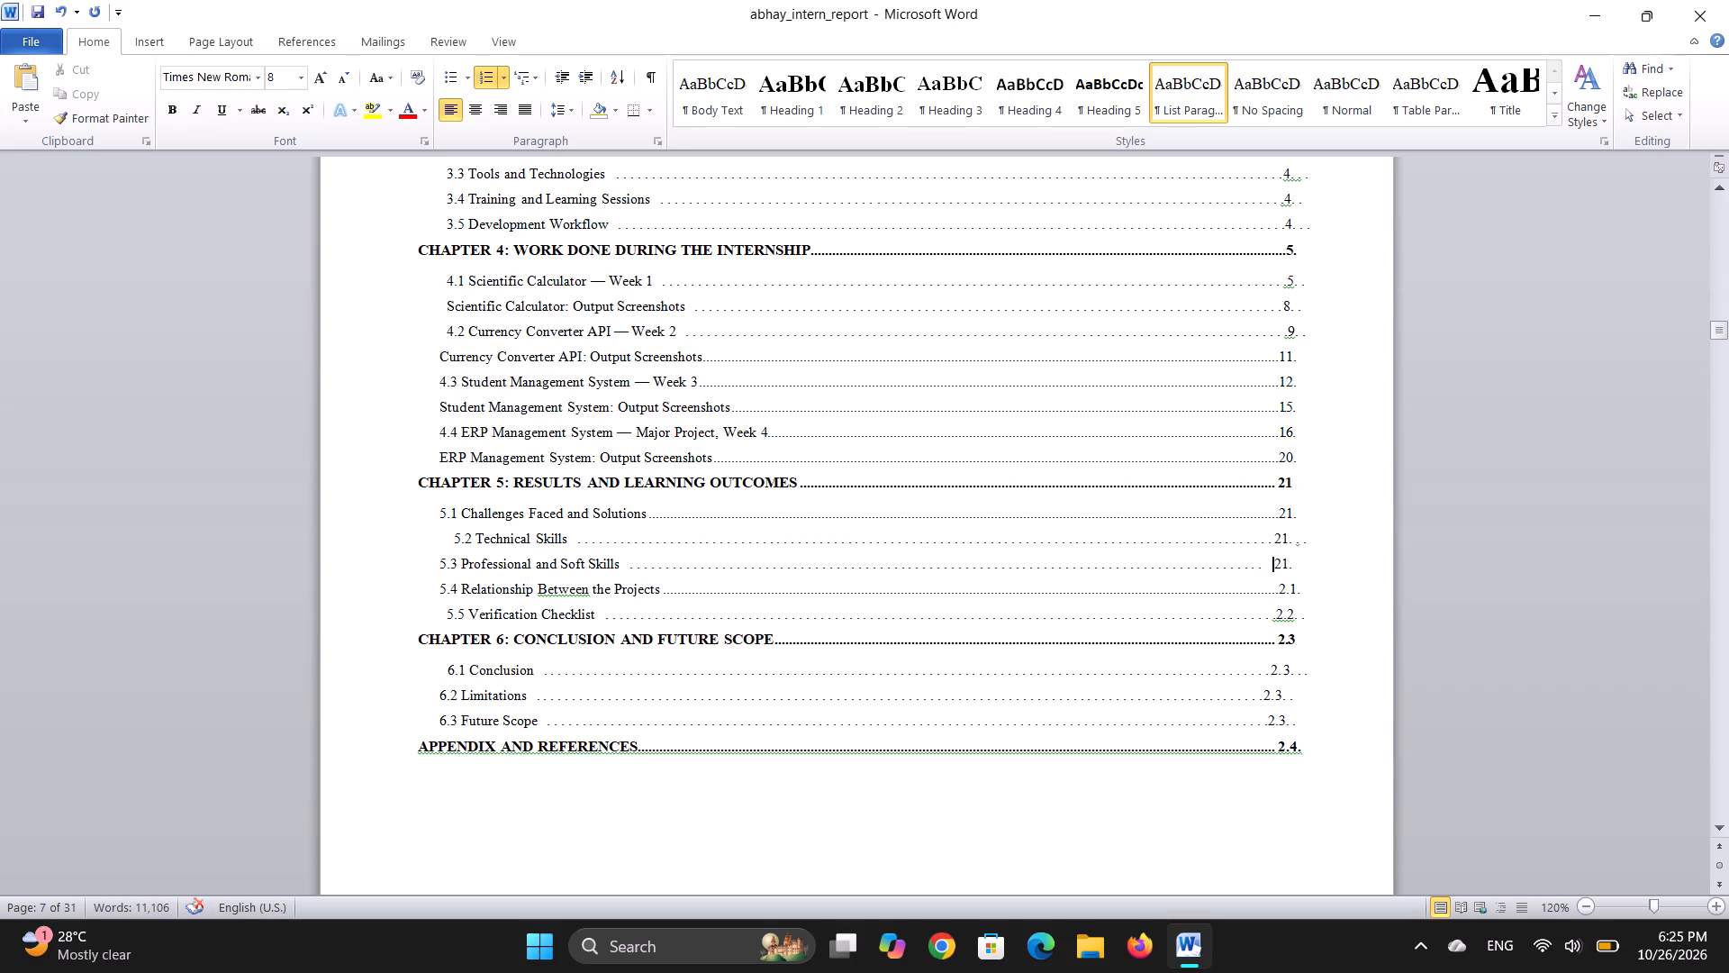
Remove the stray dot inside the 5.4 Relationship Between the Projects page number so it reads 21.
{"action": "left_click", "coordinate": [1290, 589]}
{"action": "key", "text": "BackSpace"}
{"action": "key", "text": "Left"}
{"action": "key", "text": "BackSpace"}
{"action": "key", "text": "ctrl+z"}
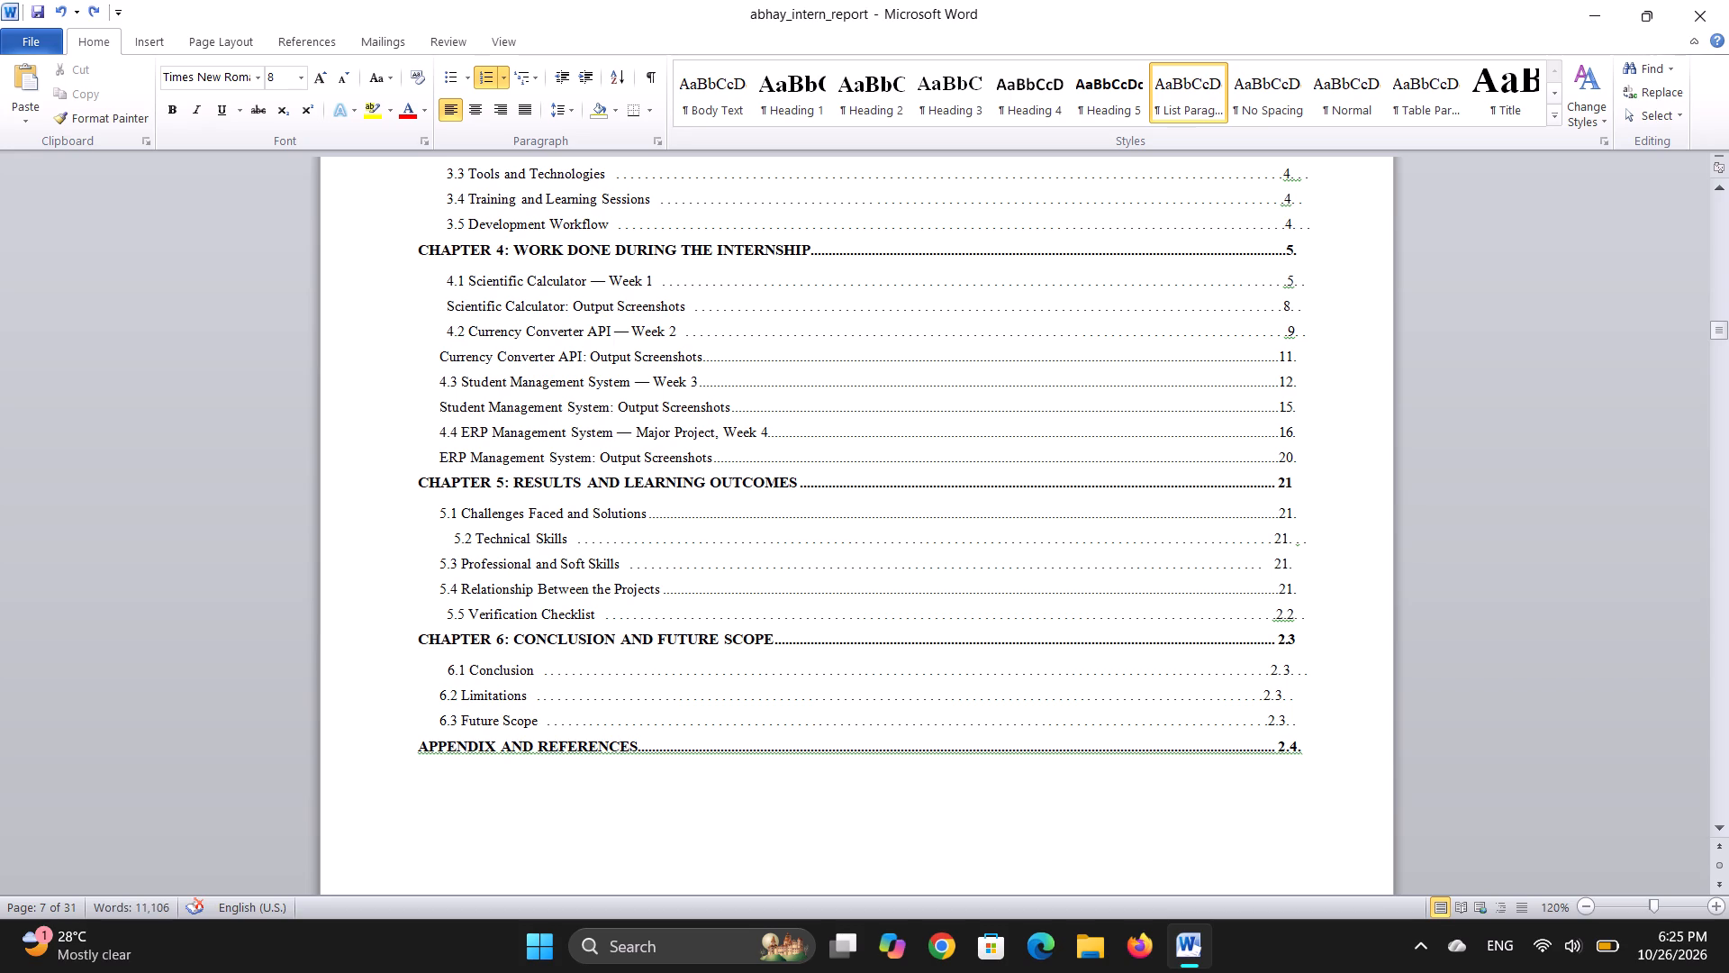
Remove the stray dots inside the page numbers of the Chapter 6 heading and 5.5 Verification Checklist, making them 23 and 22.
{"action": "left_click", "coordinate": [1289, 636]}
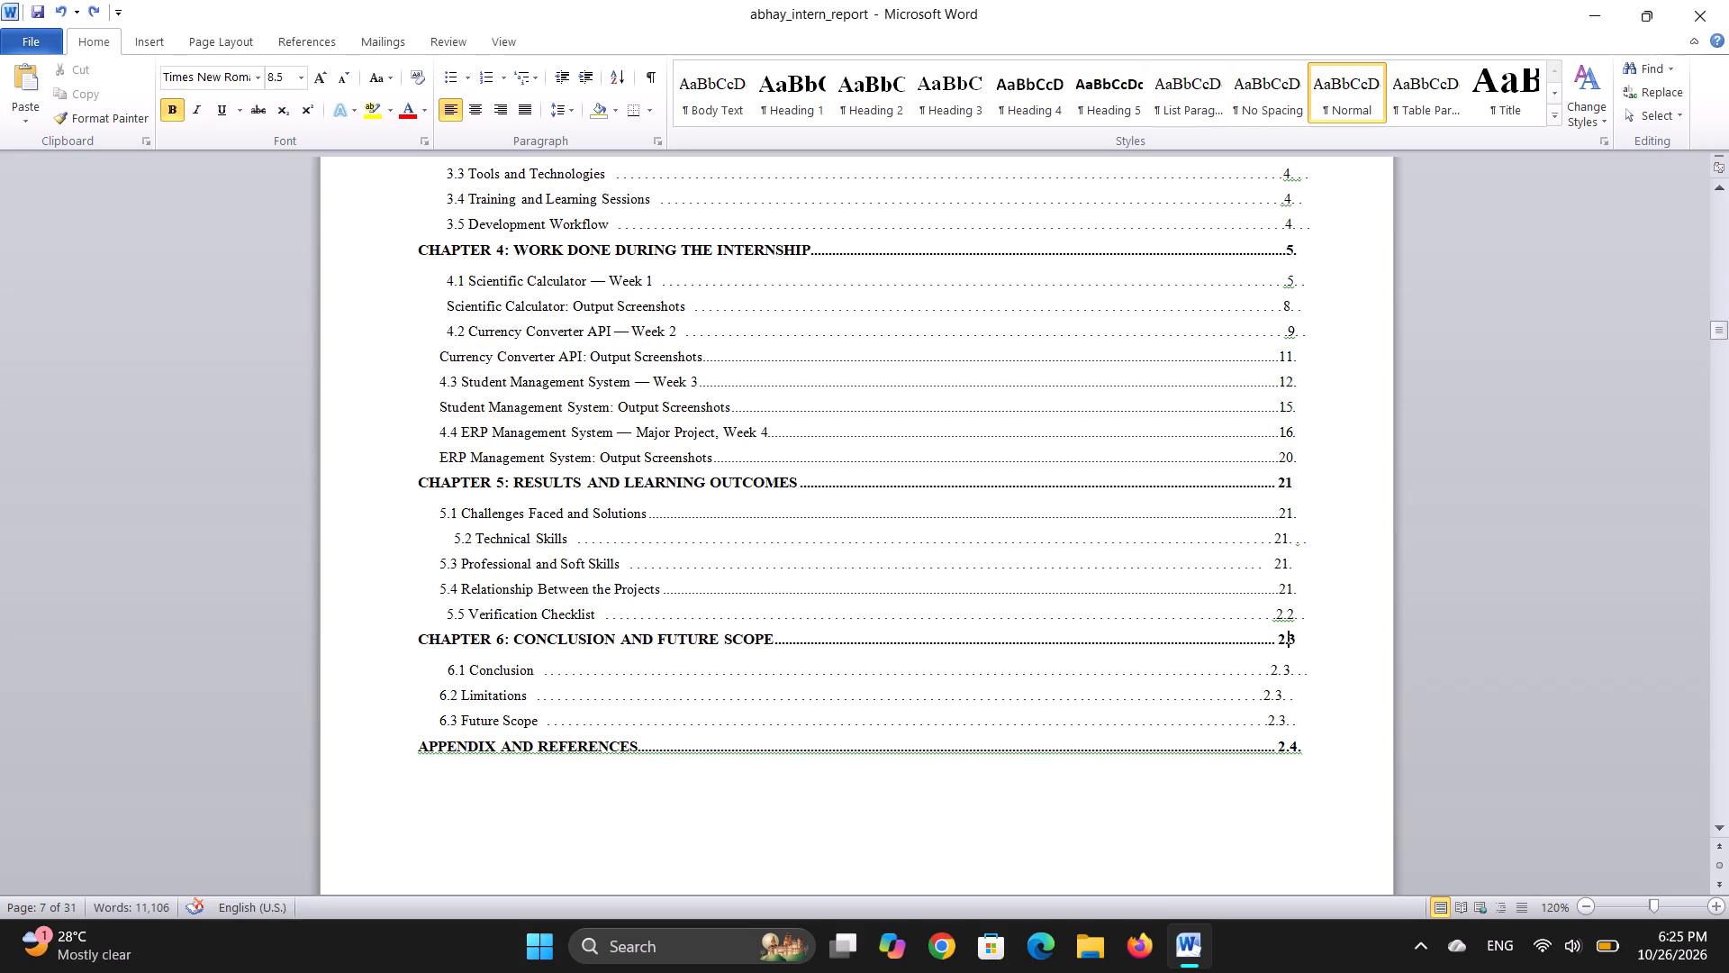
{"action": "key", "text": "BackSpace"}
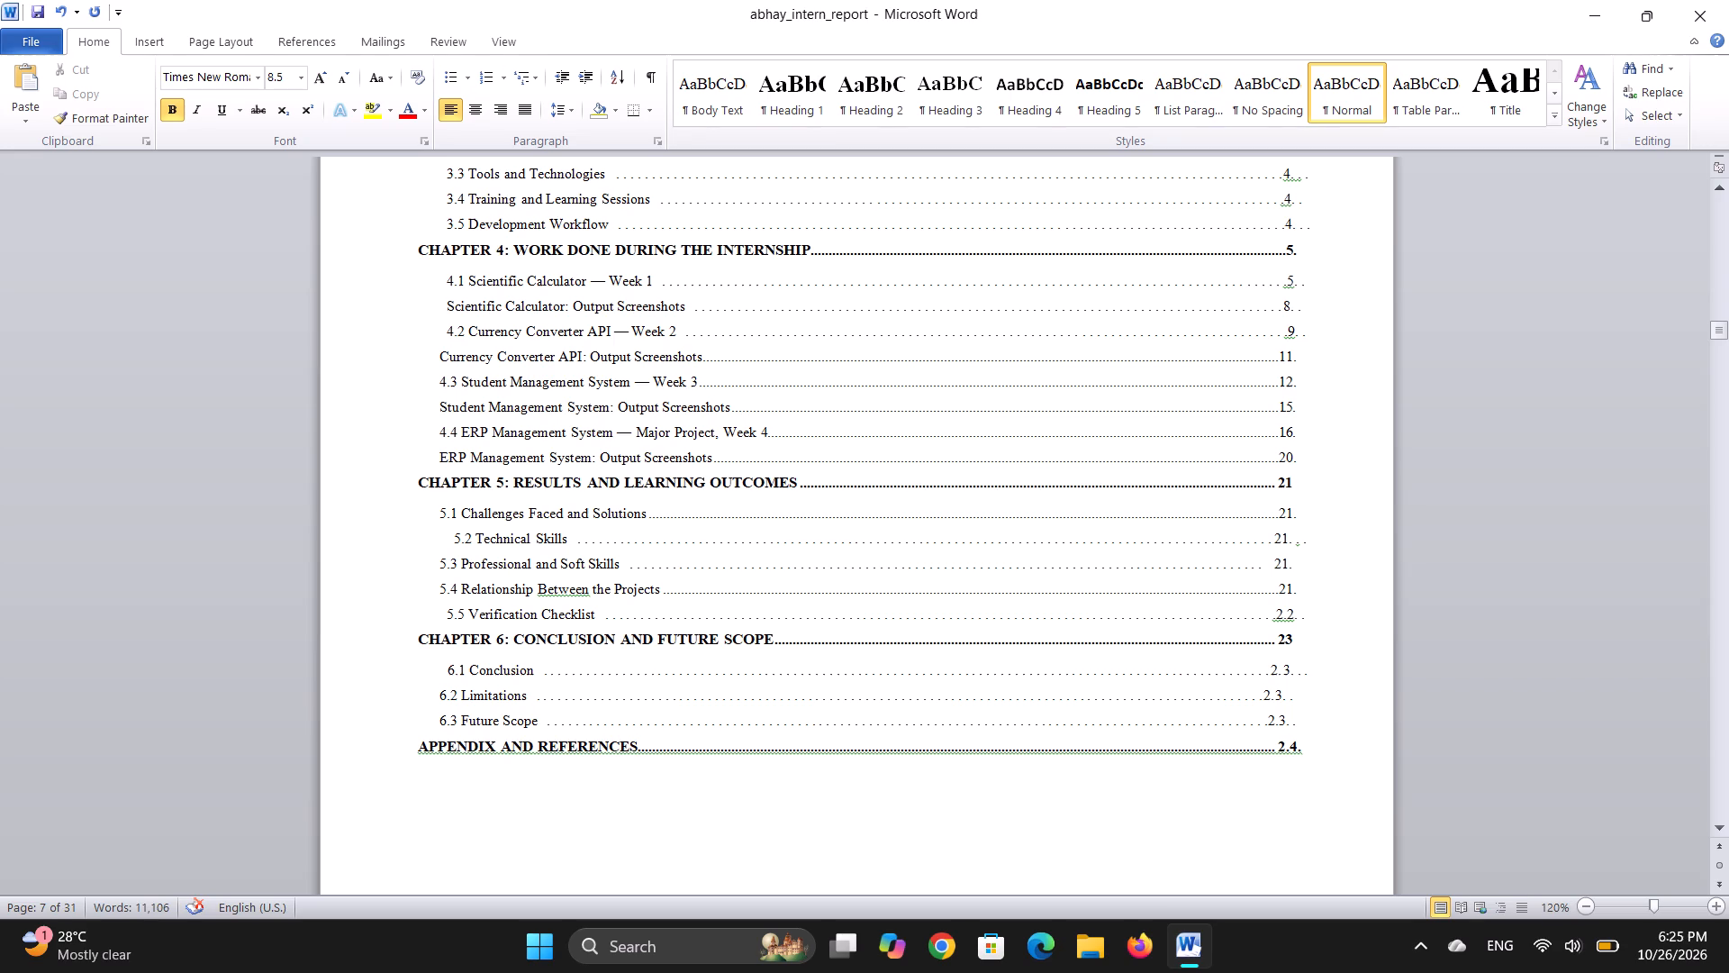
{"action": "left_click", "coordinate": [1286, 616]}
{"action": "key", "text": "BackSpace"}
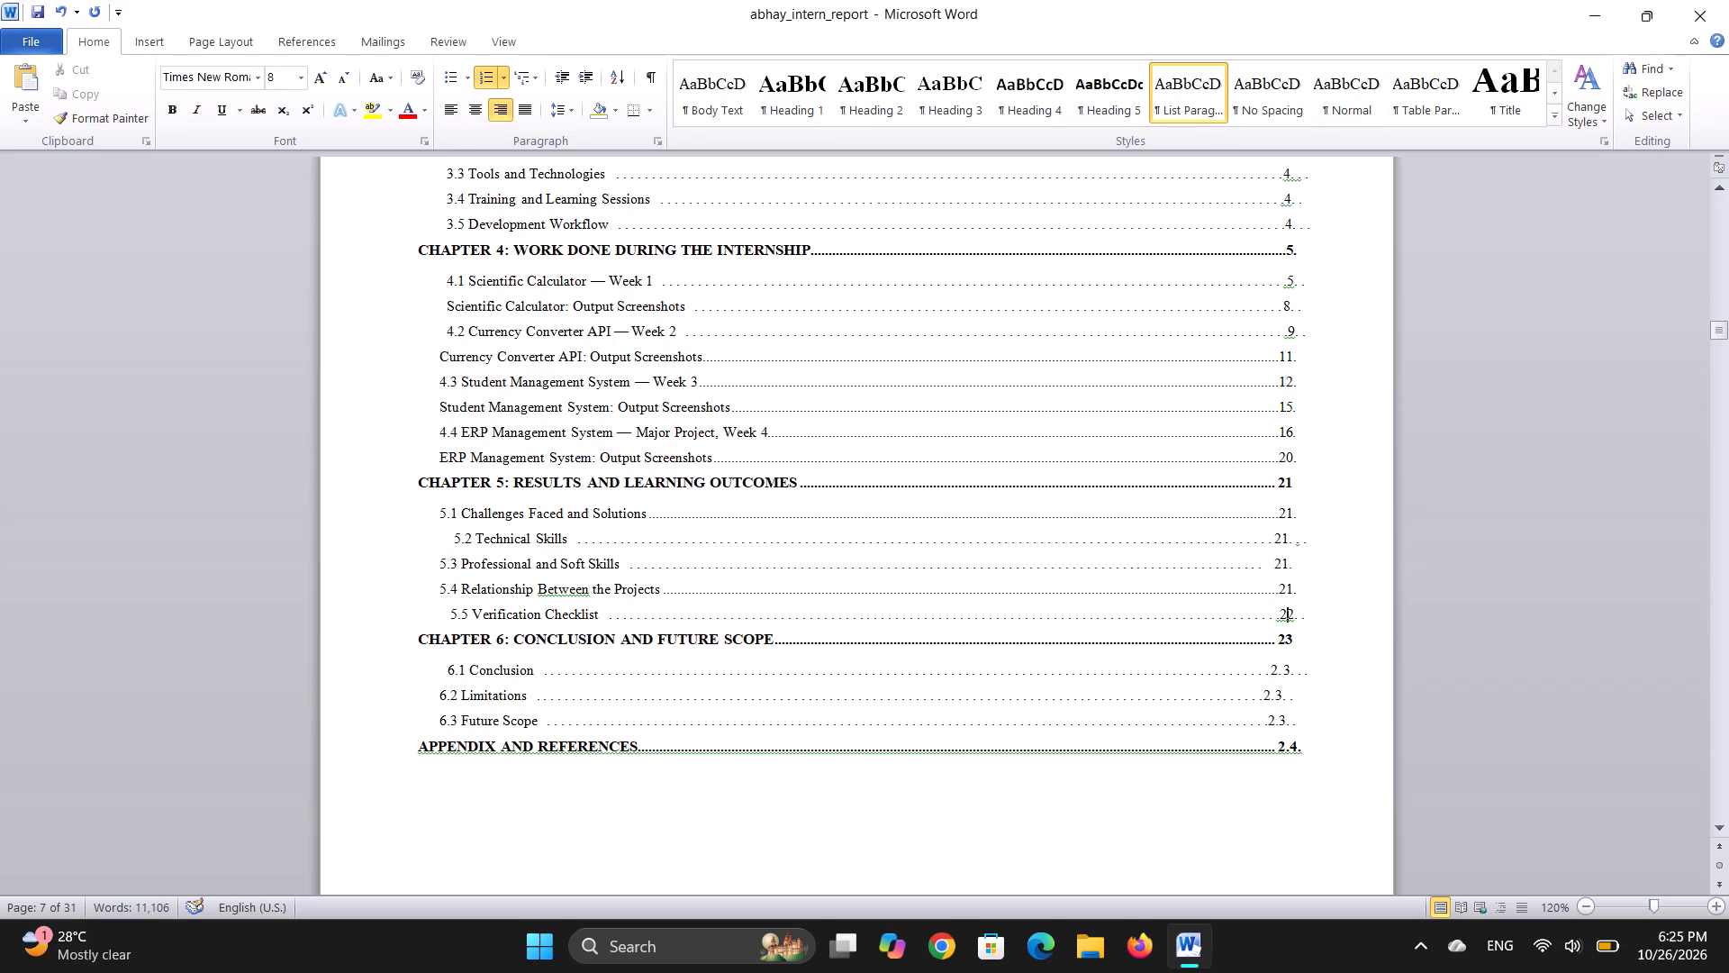
Clean the 6.1 Conclusion page number to 23 by deleting its inner dot and the extra trailing dots and spaces.
{"action": "left_click", "coordinate": [1303, 674]}
{"action": "key", "text": "BackSpace"}
{"action": "key", "text": "BackSpace"}
{"action": "key", "text": "BackSpace"}
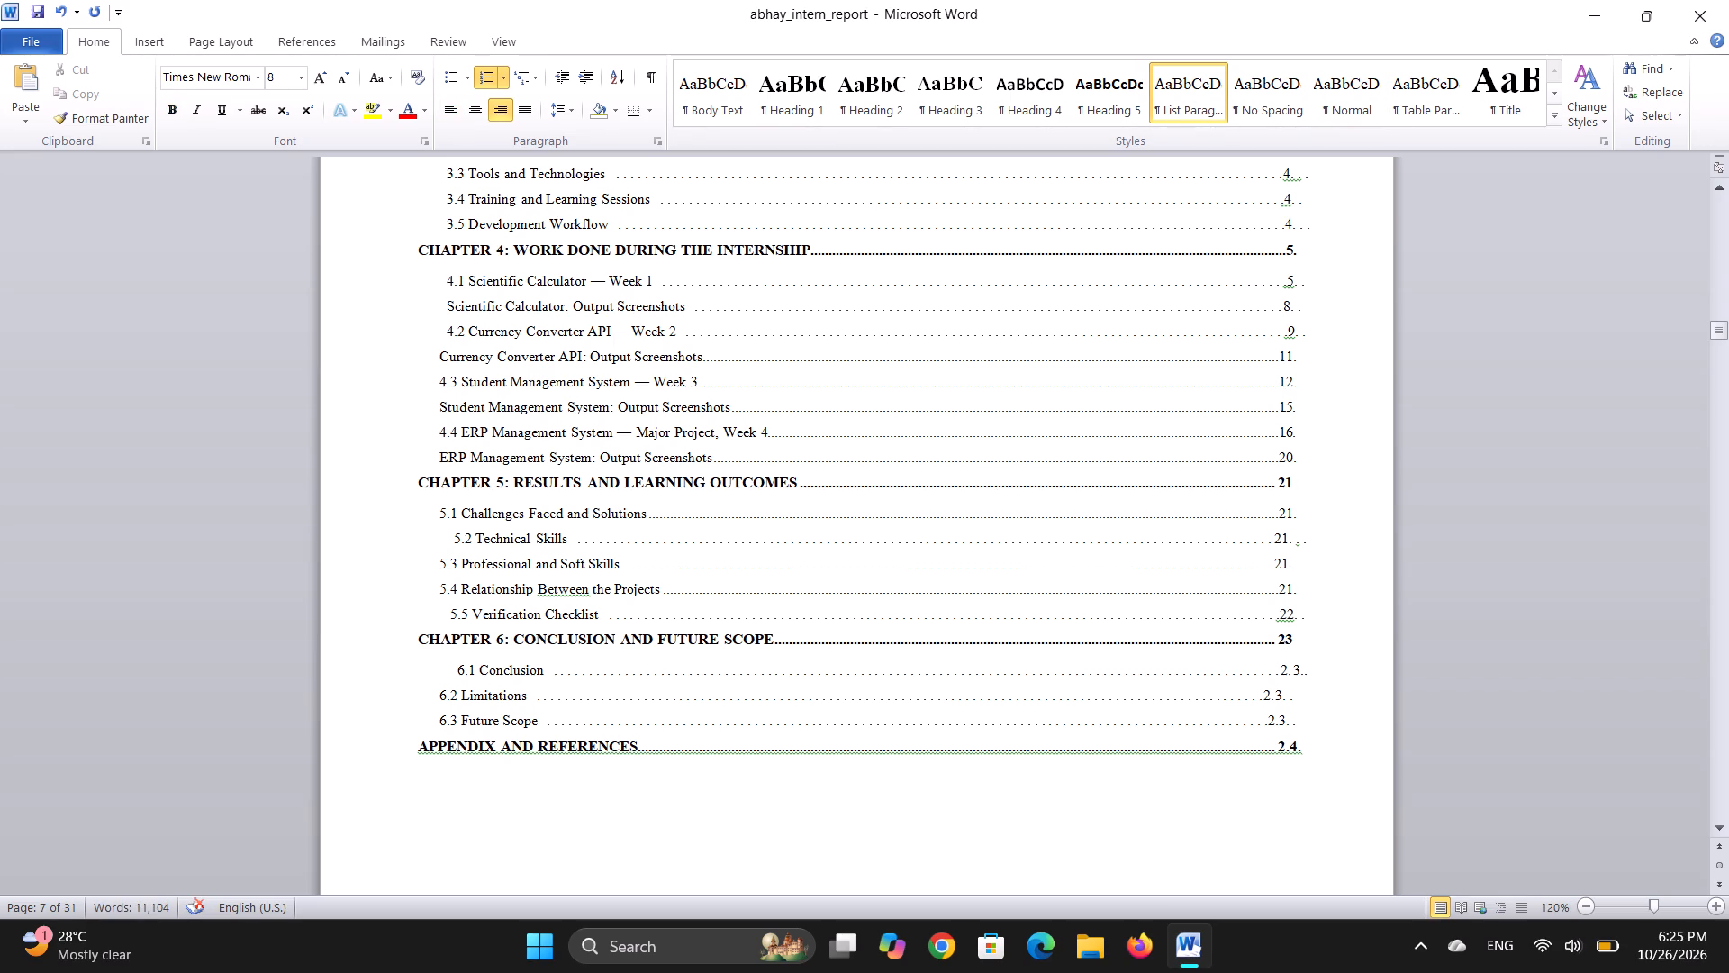
{"action": "left_click", "coordinate": [1291, 673]}
{"action": "key", "text": "BackSpace"}
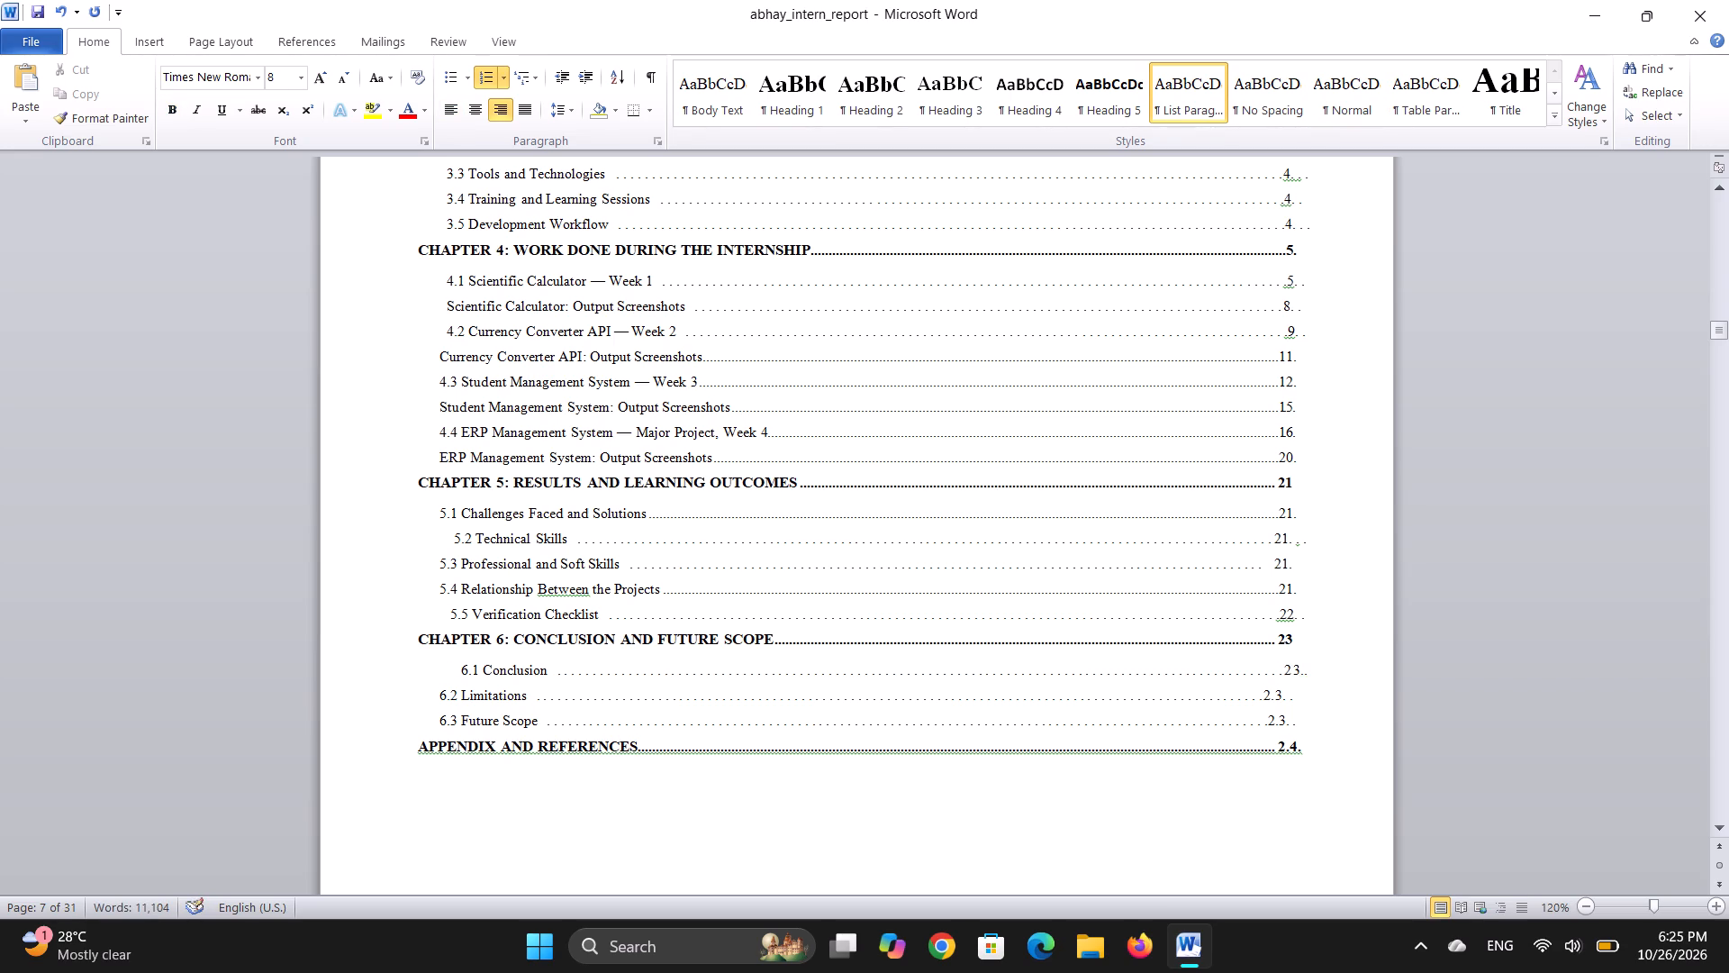
{"action": "left_click", "coordinate": [1305, 676]}
{"action": "key", "text": "BackSpace"}
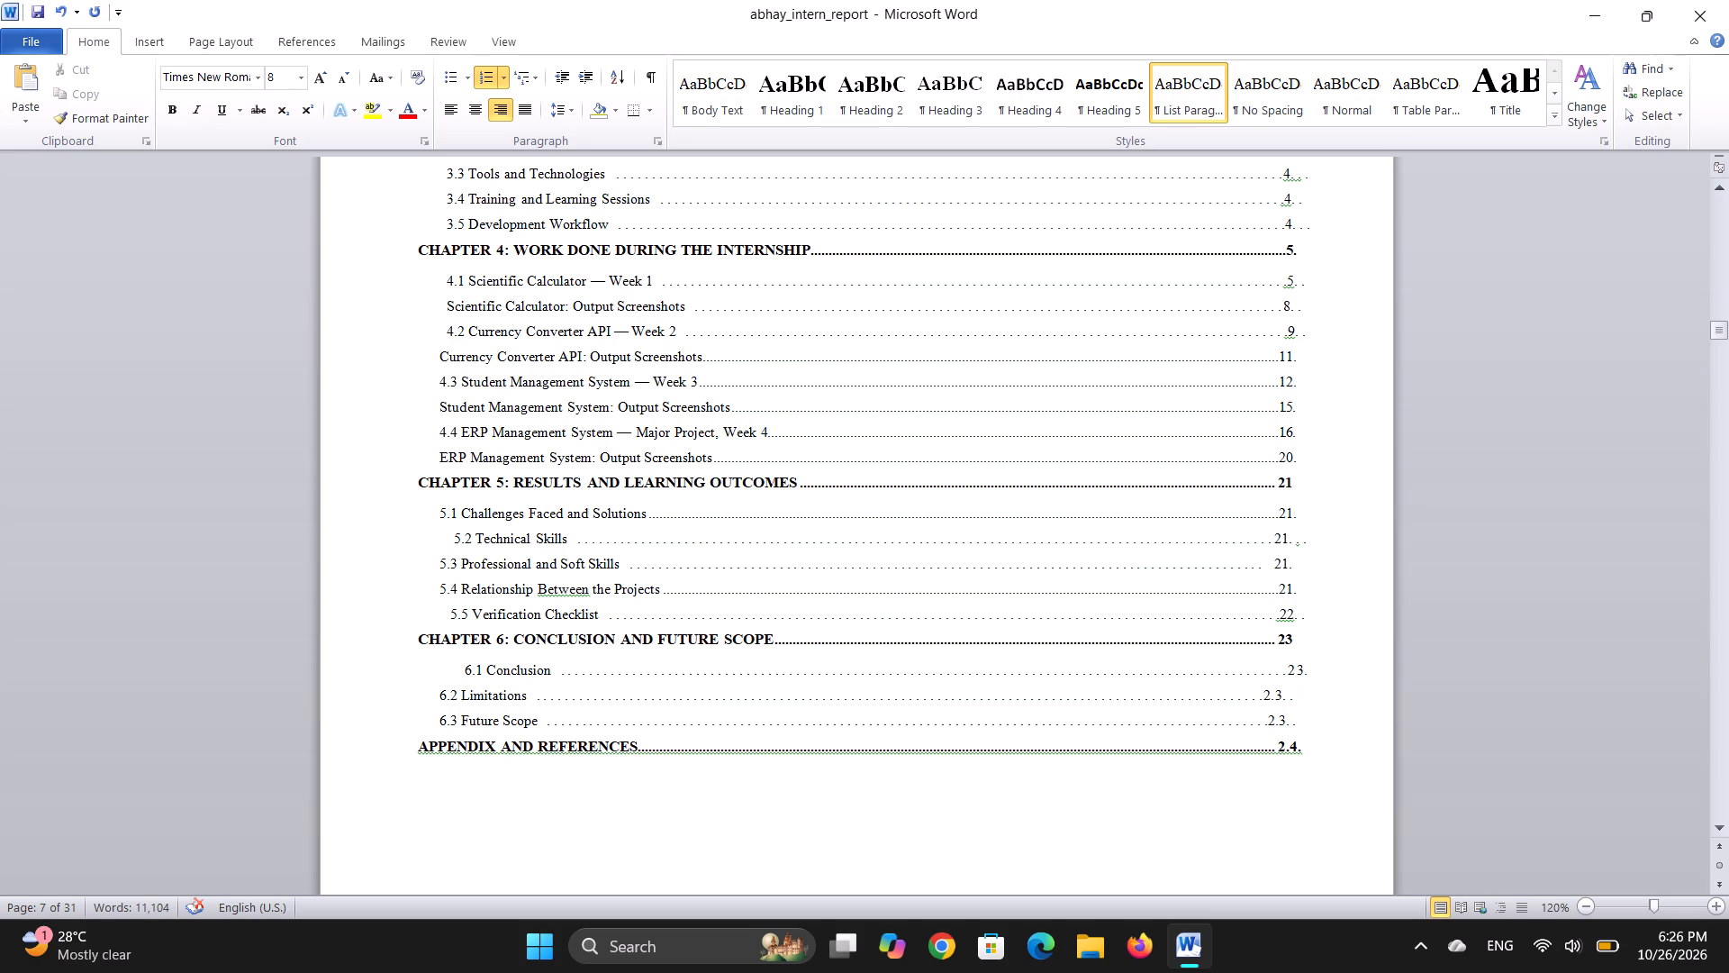
Clean the 6.2 Limitations page number to 23 by deleting its inner dot and space and the extra trailing dot.
{"action": "left_click", "coordinate": [1277, 695]}
{"action": "key", "text": "BackSpace"}
{"action": "key", "text": "BackSpace"}
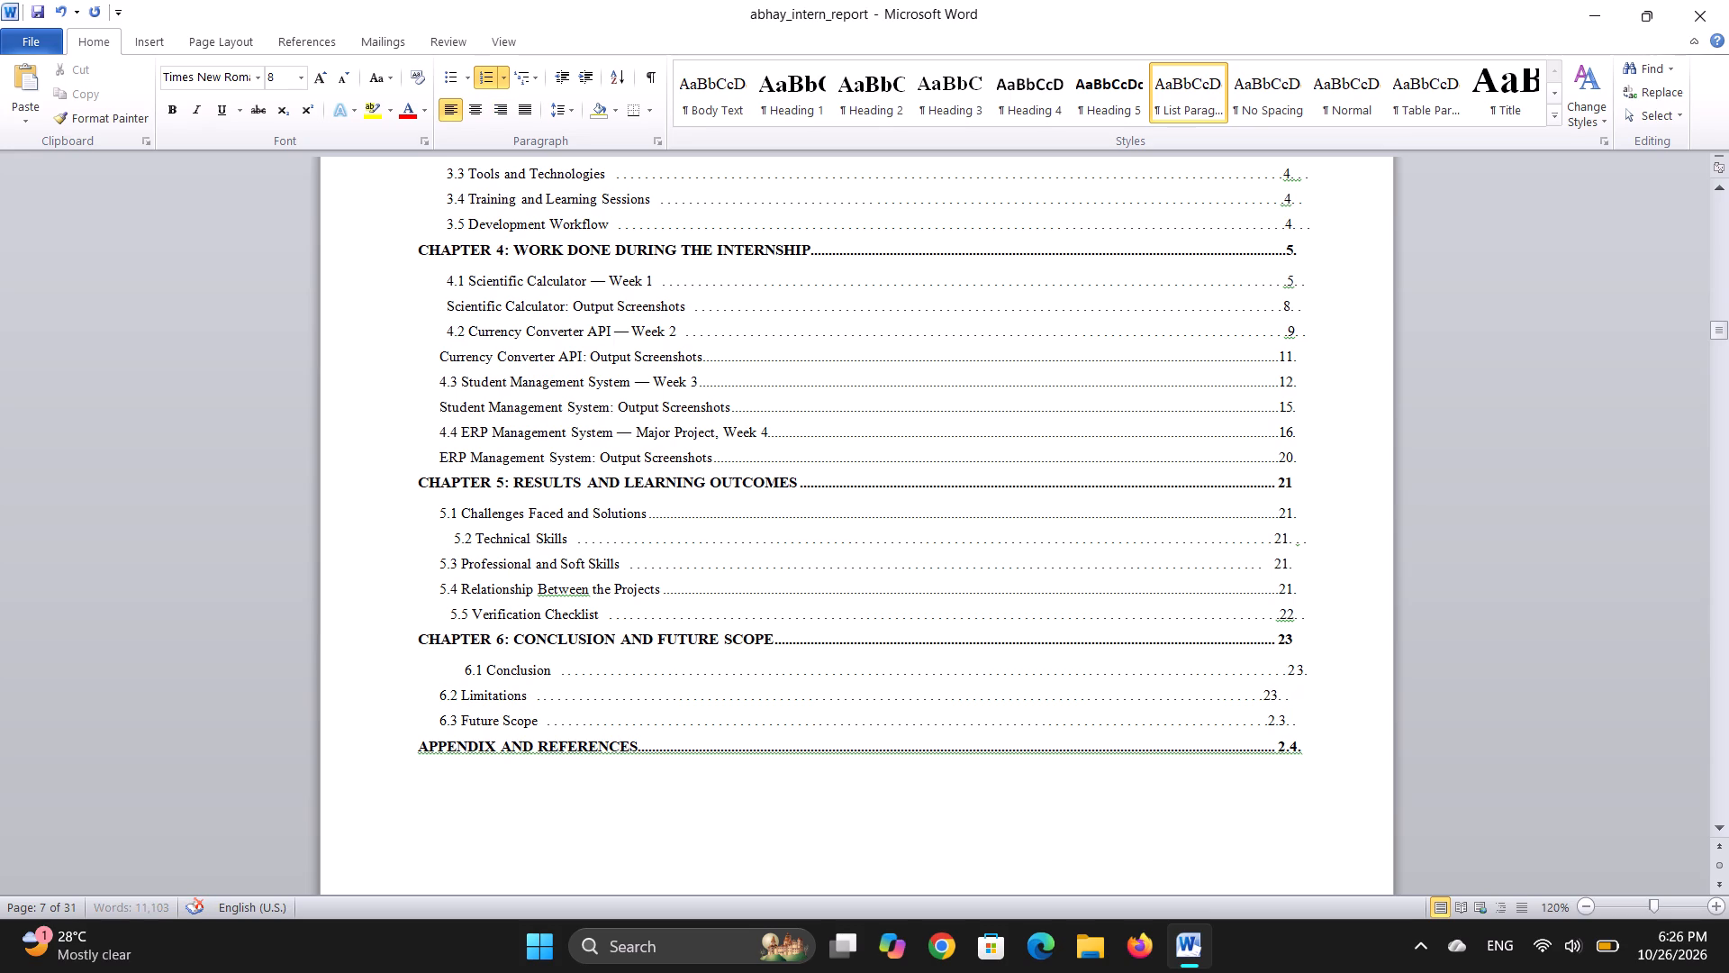
{"action": "left_click", "coordinate": [1285, 696]}
{"action": "key", "text": "BackSpace"}
{"action": "key", "text": "BackSpace"}
Clean the 6.3 Future Scope page number to 23 by deleting its inner dot and the extra trailing dot and space.
{"action": "left_click", "coordinate": [1279, 720]}
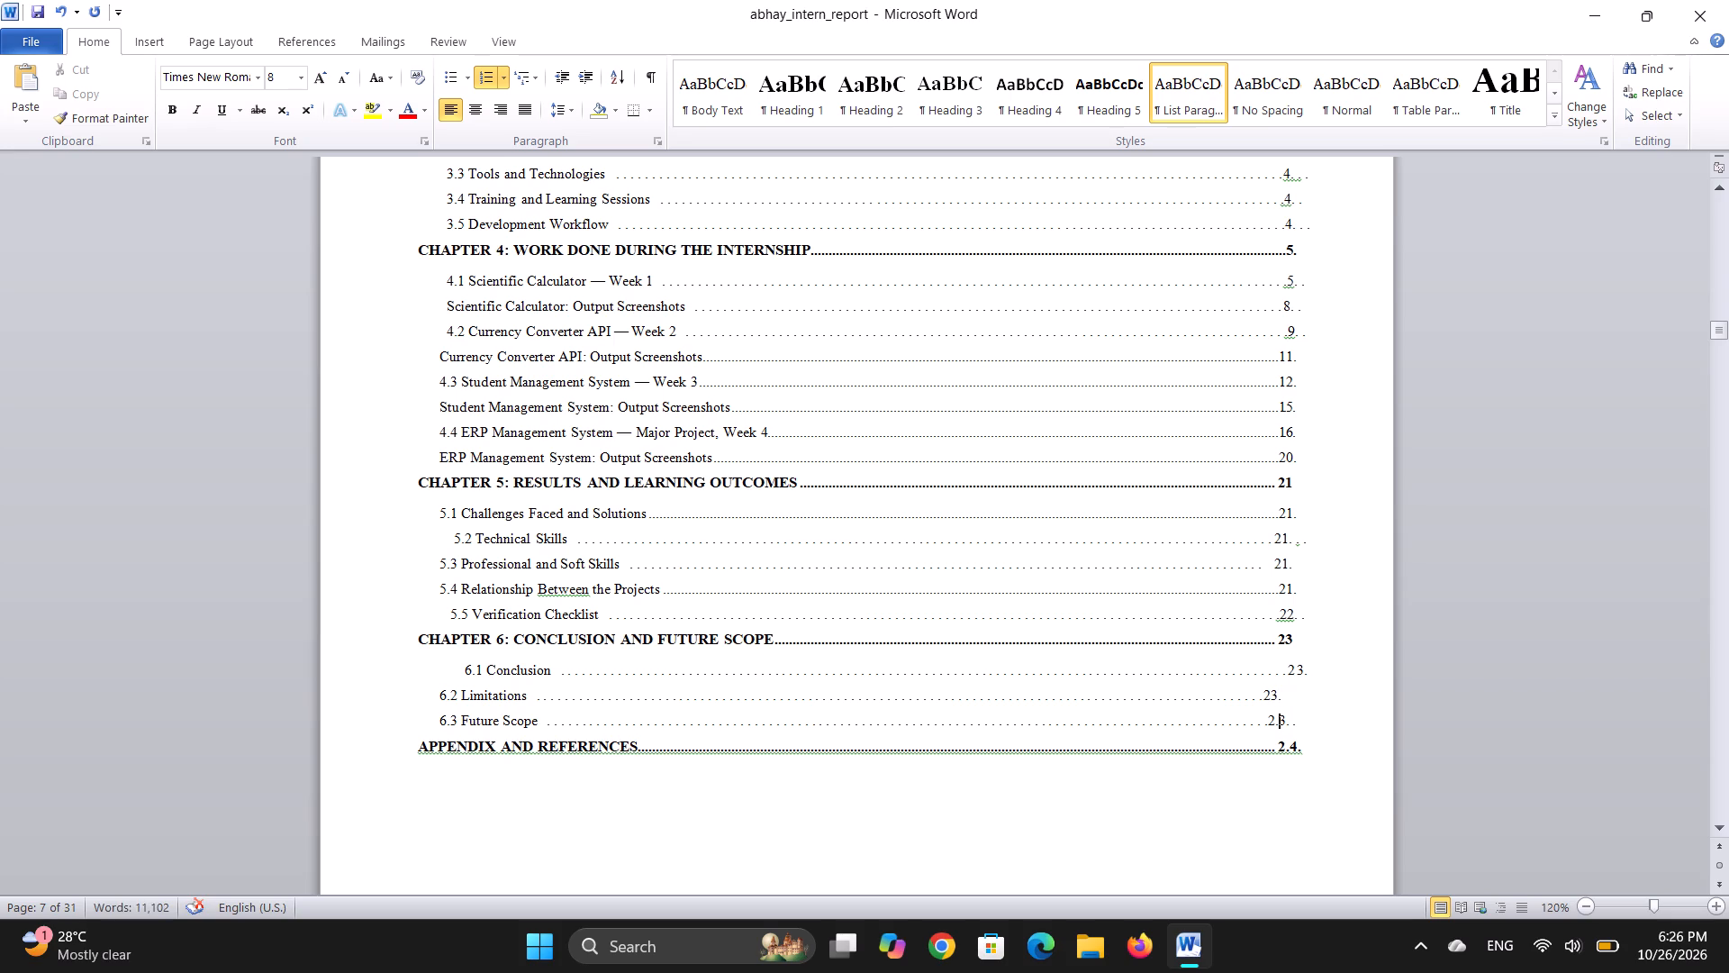
{"action": "key", "text": "BackSpace"}
{"action": "left_click", "coordinate": [1292, 722]}
{"action": "key", "text": "BackSpace"}
{"action": "key", "text": "BackSpace"}
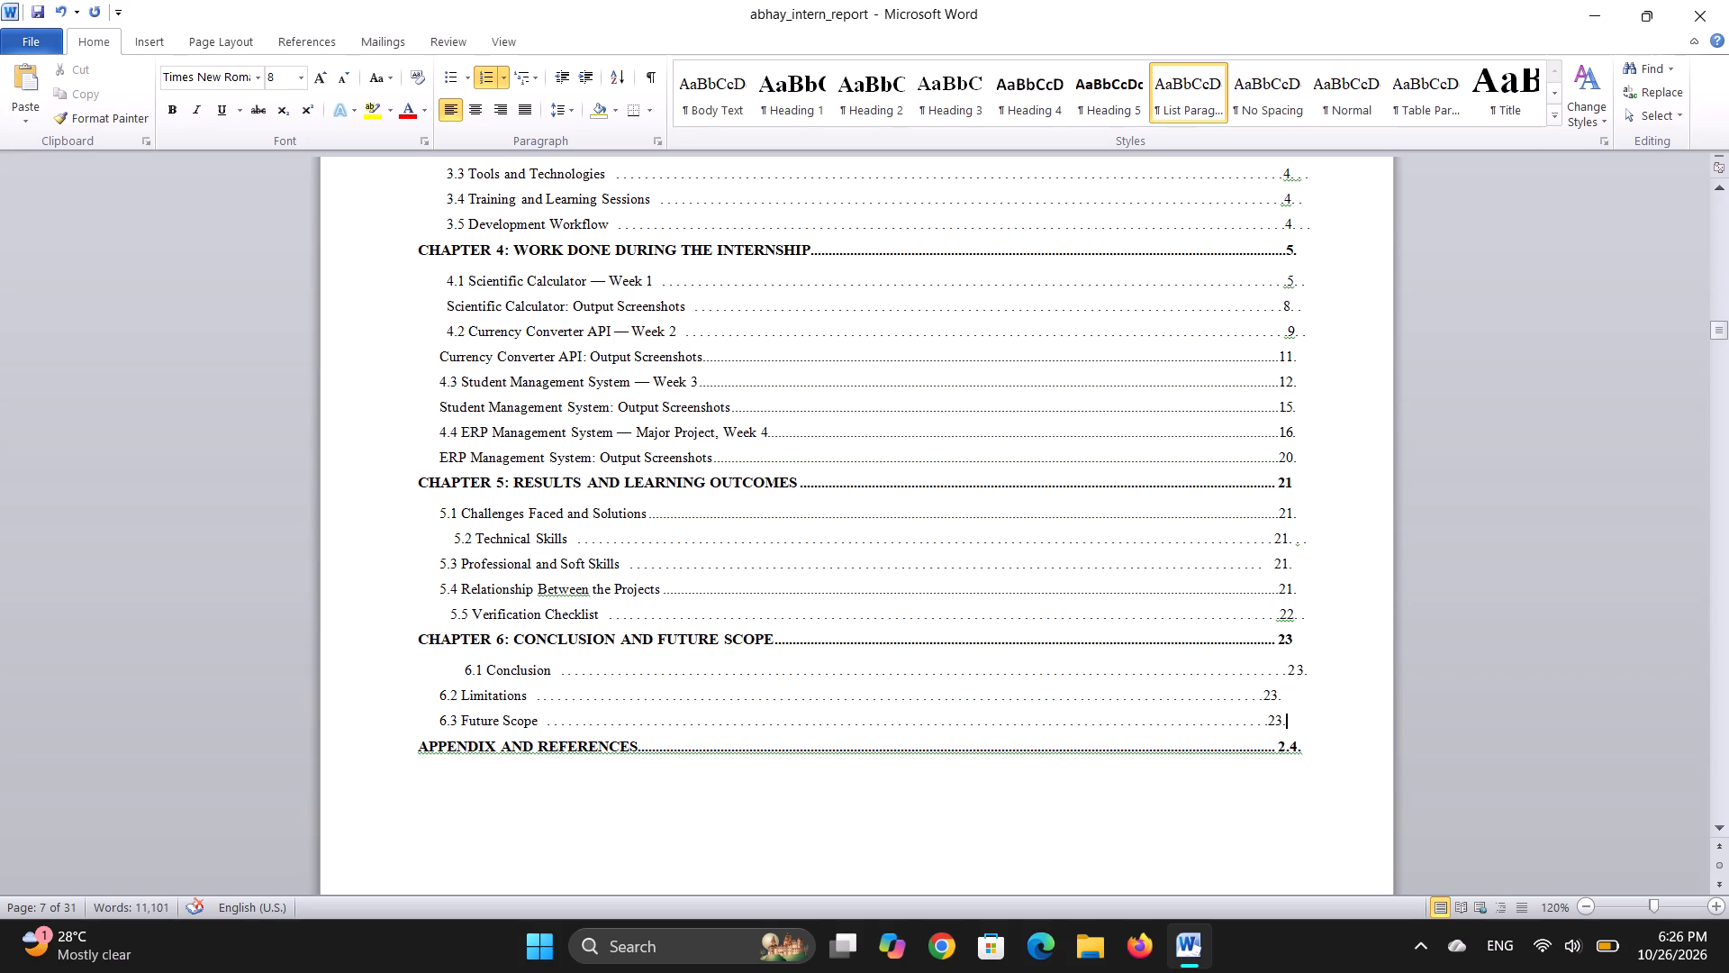
Remove the stray dot inside the Appendix and References page number so it reads 24.
{"action": "left_click", "coordinate": [1289, 747]}
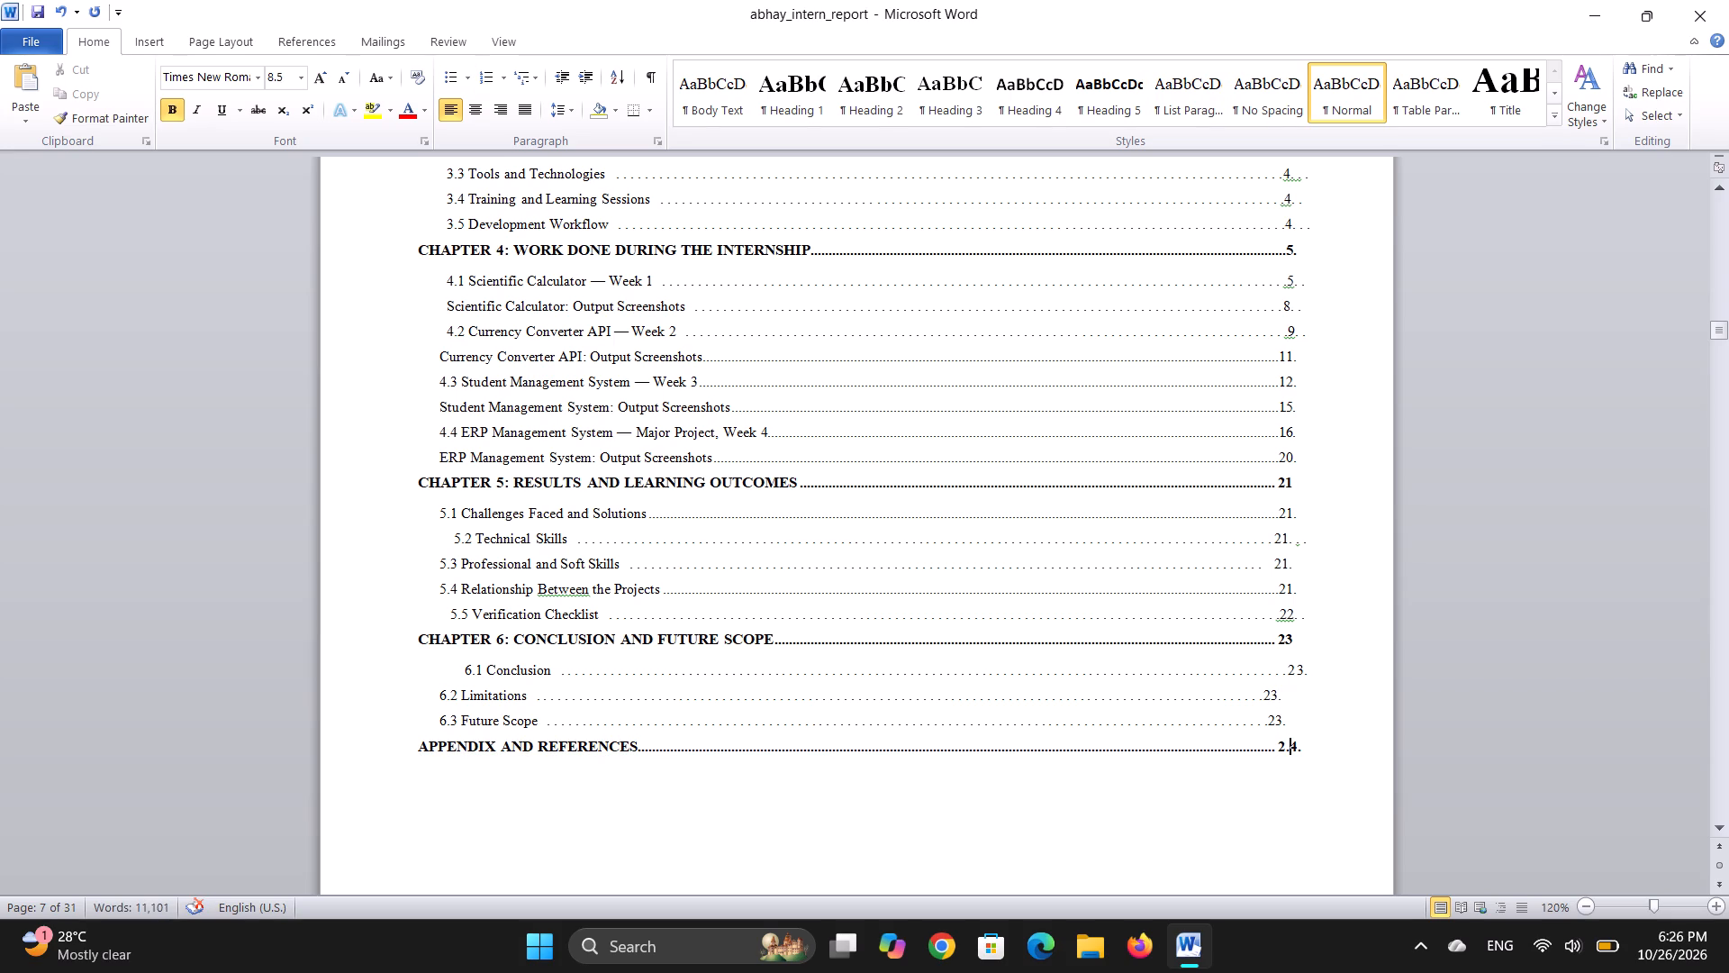
{"action": "key", "text": "BackSpace"}
Save the abhay_intern_report document and close it.
{"action": "key", "text": "ctrl+s"}
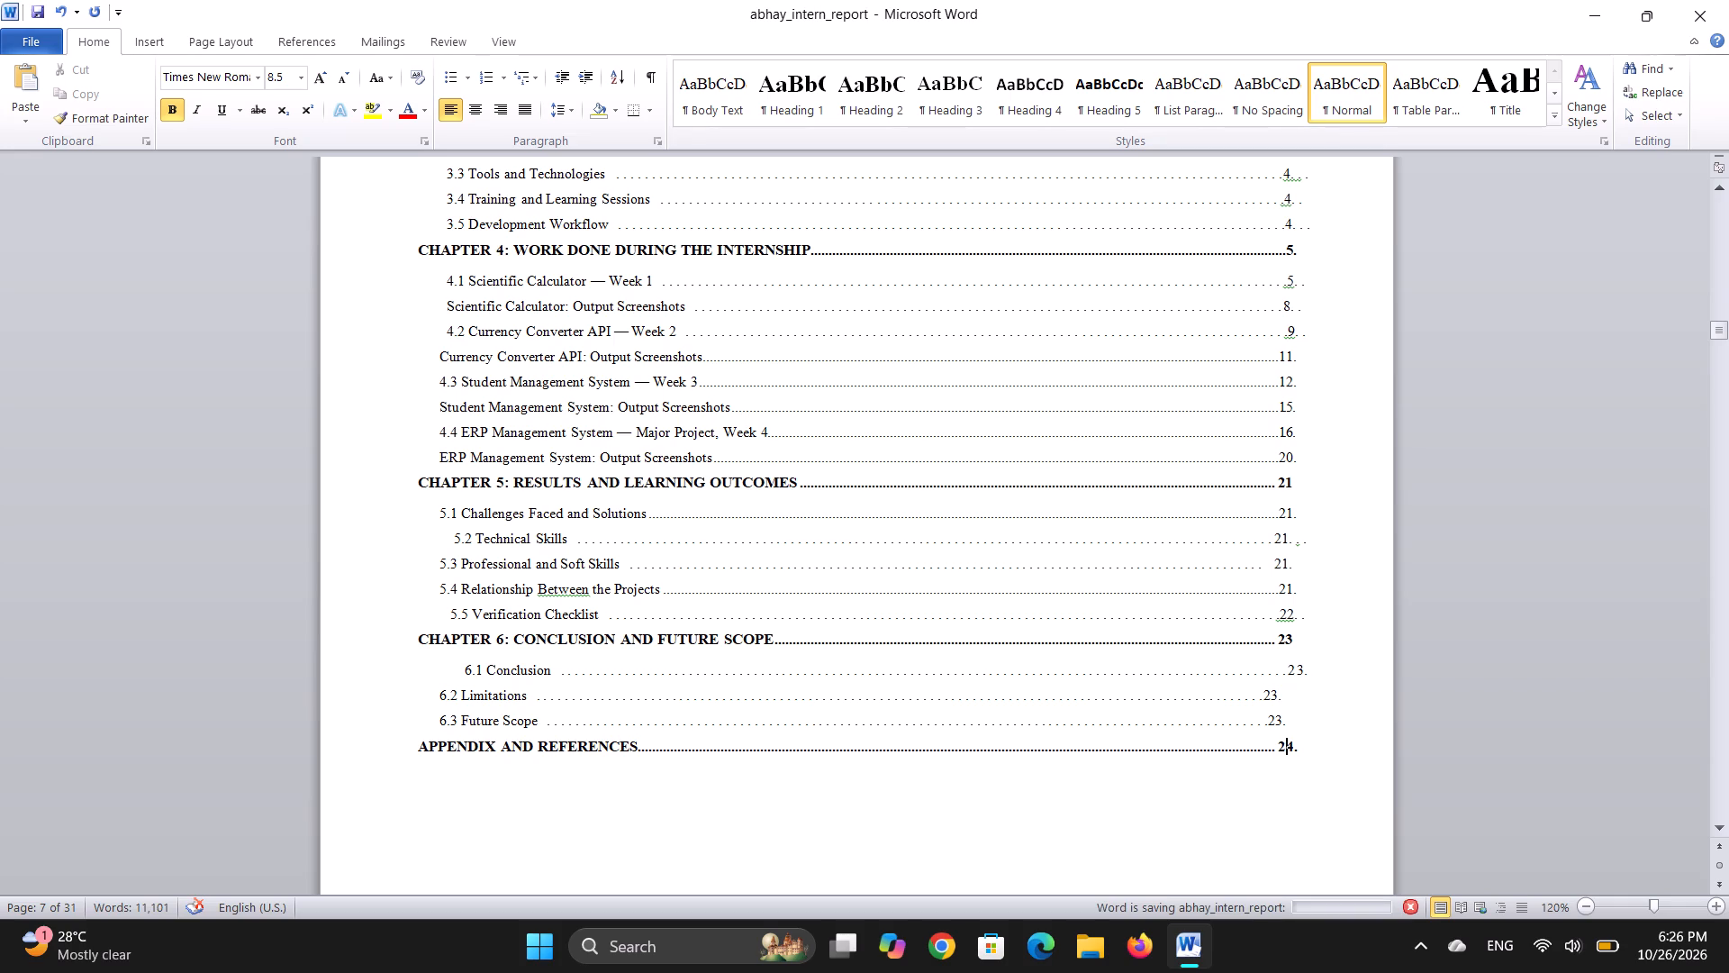
{"action": "left_click", "coordinate": [1693, 14]}
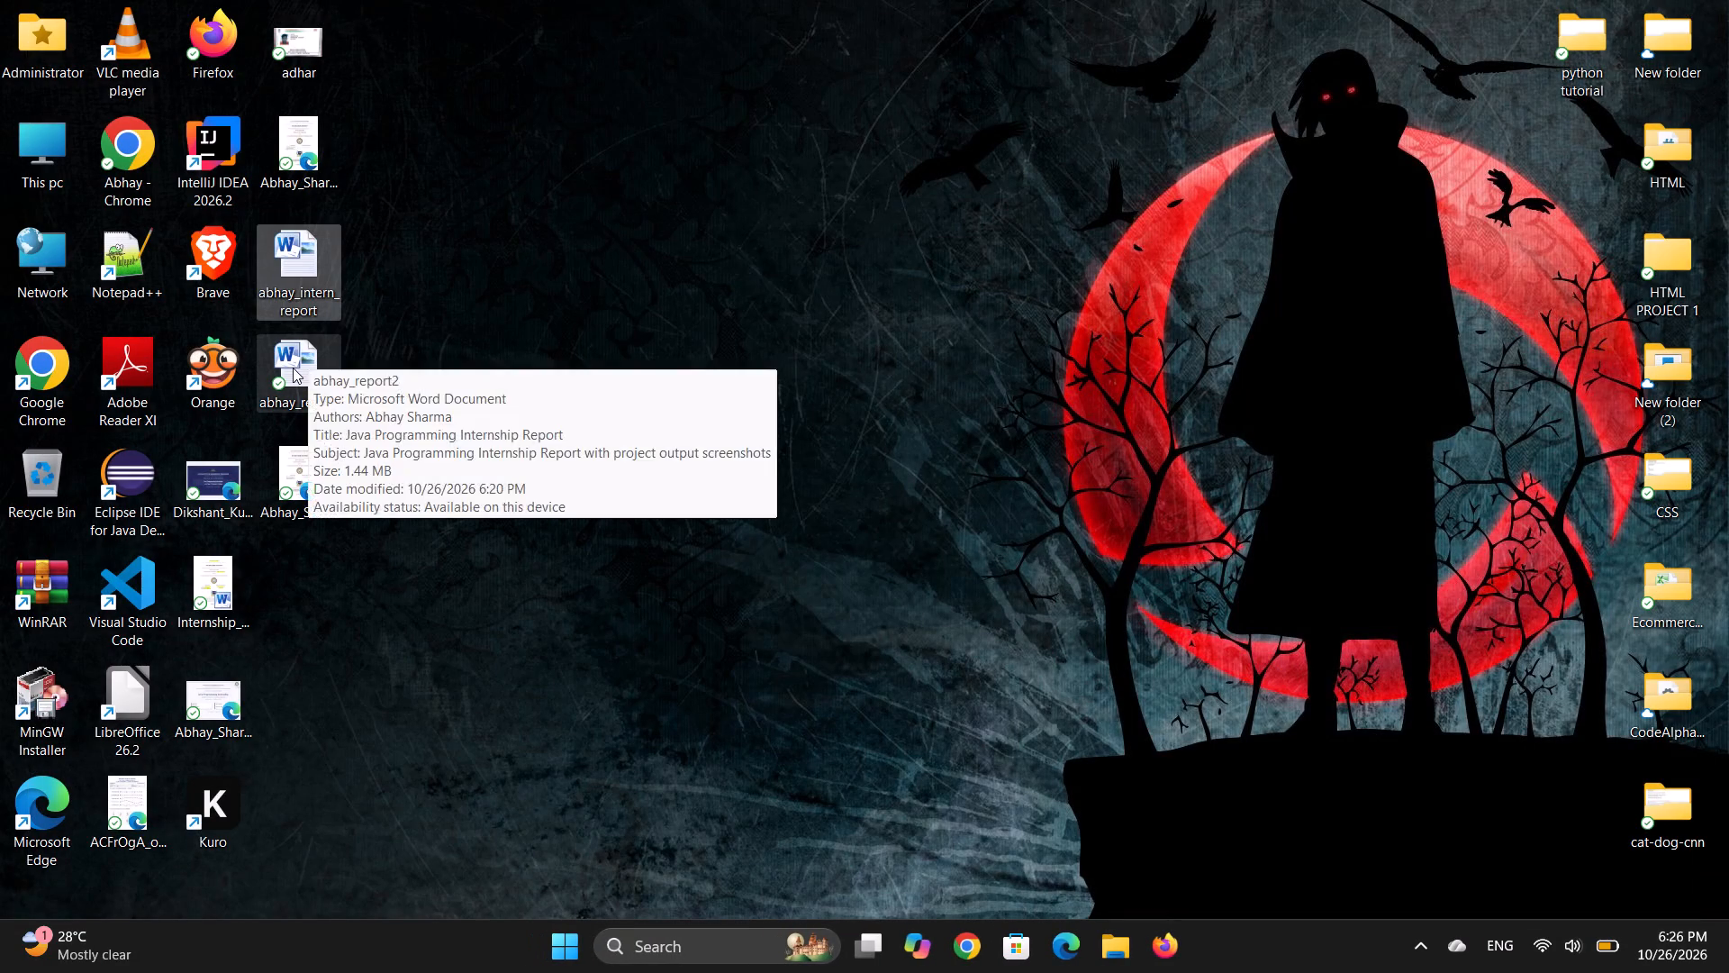
Open the abhay_report2 Word document from the desktop.
{"action": "double_click", "coordinate": [293, 368]}
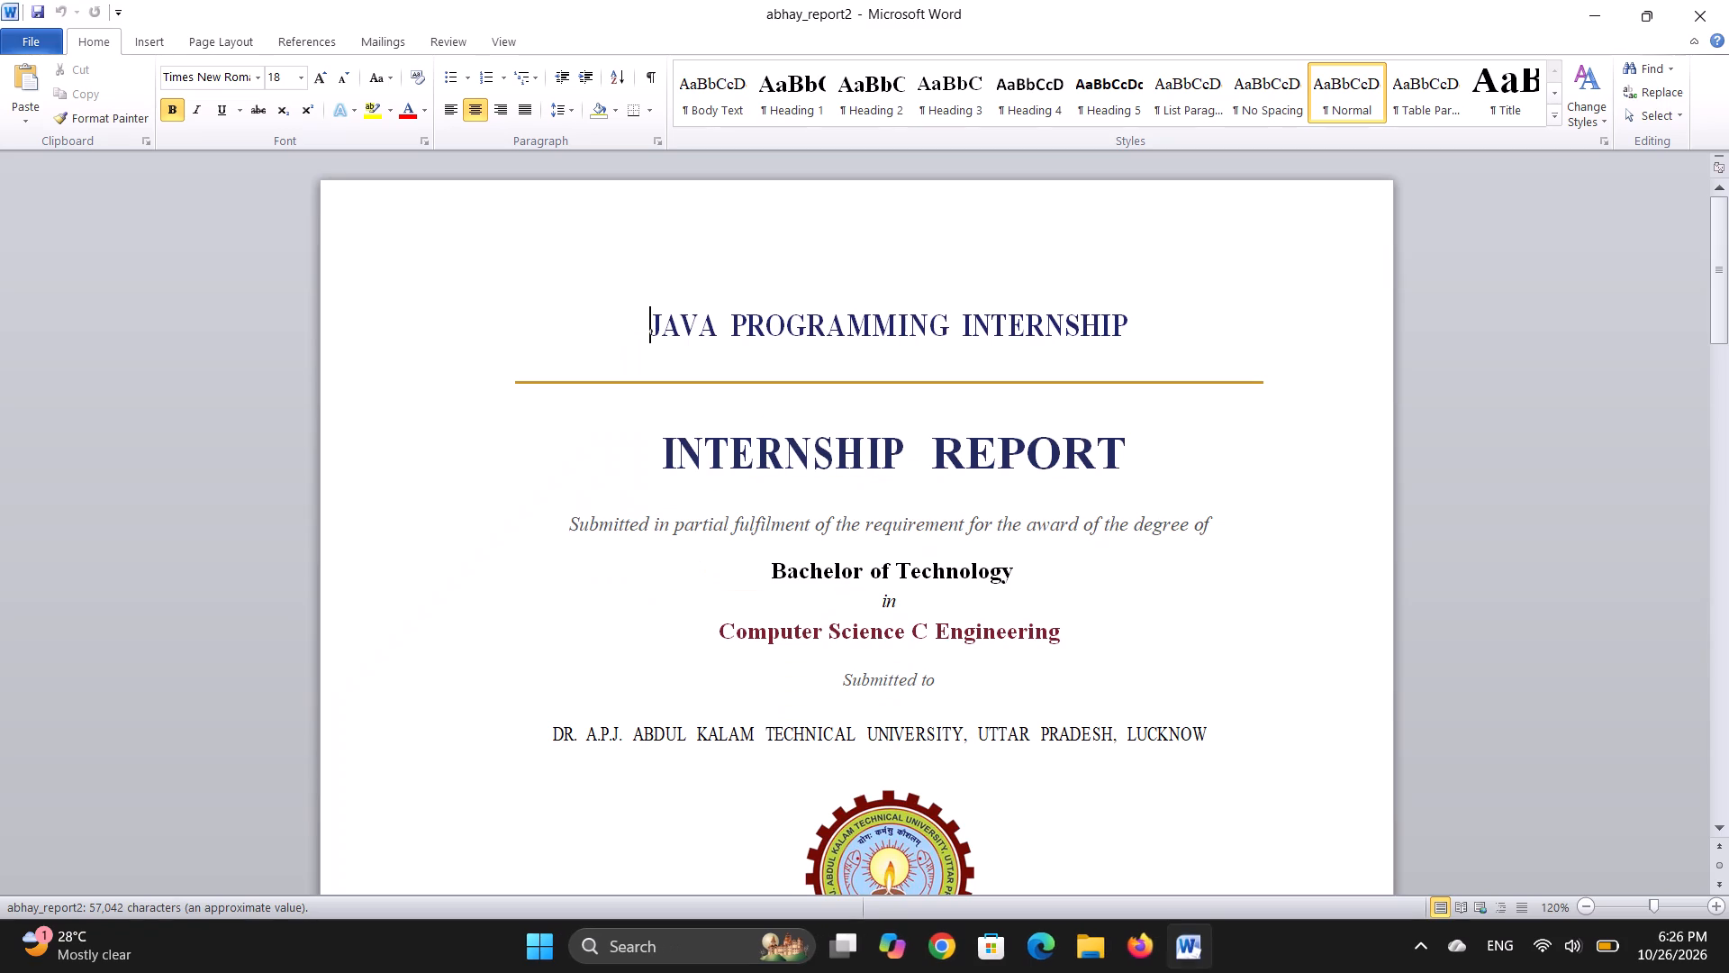
In the table of contents, fix the page numbers of Currency Converter Output Screenshots to 11, 4.3 Student Management System to 12 and ERP Output Screenshots to 20.
{"action": "scroll", "coordinate": [704, 572], "scroll_direction": "down", "scroll_amount": 4}
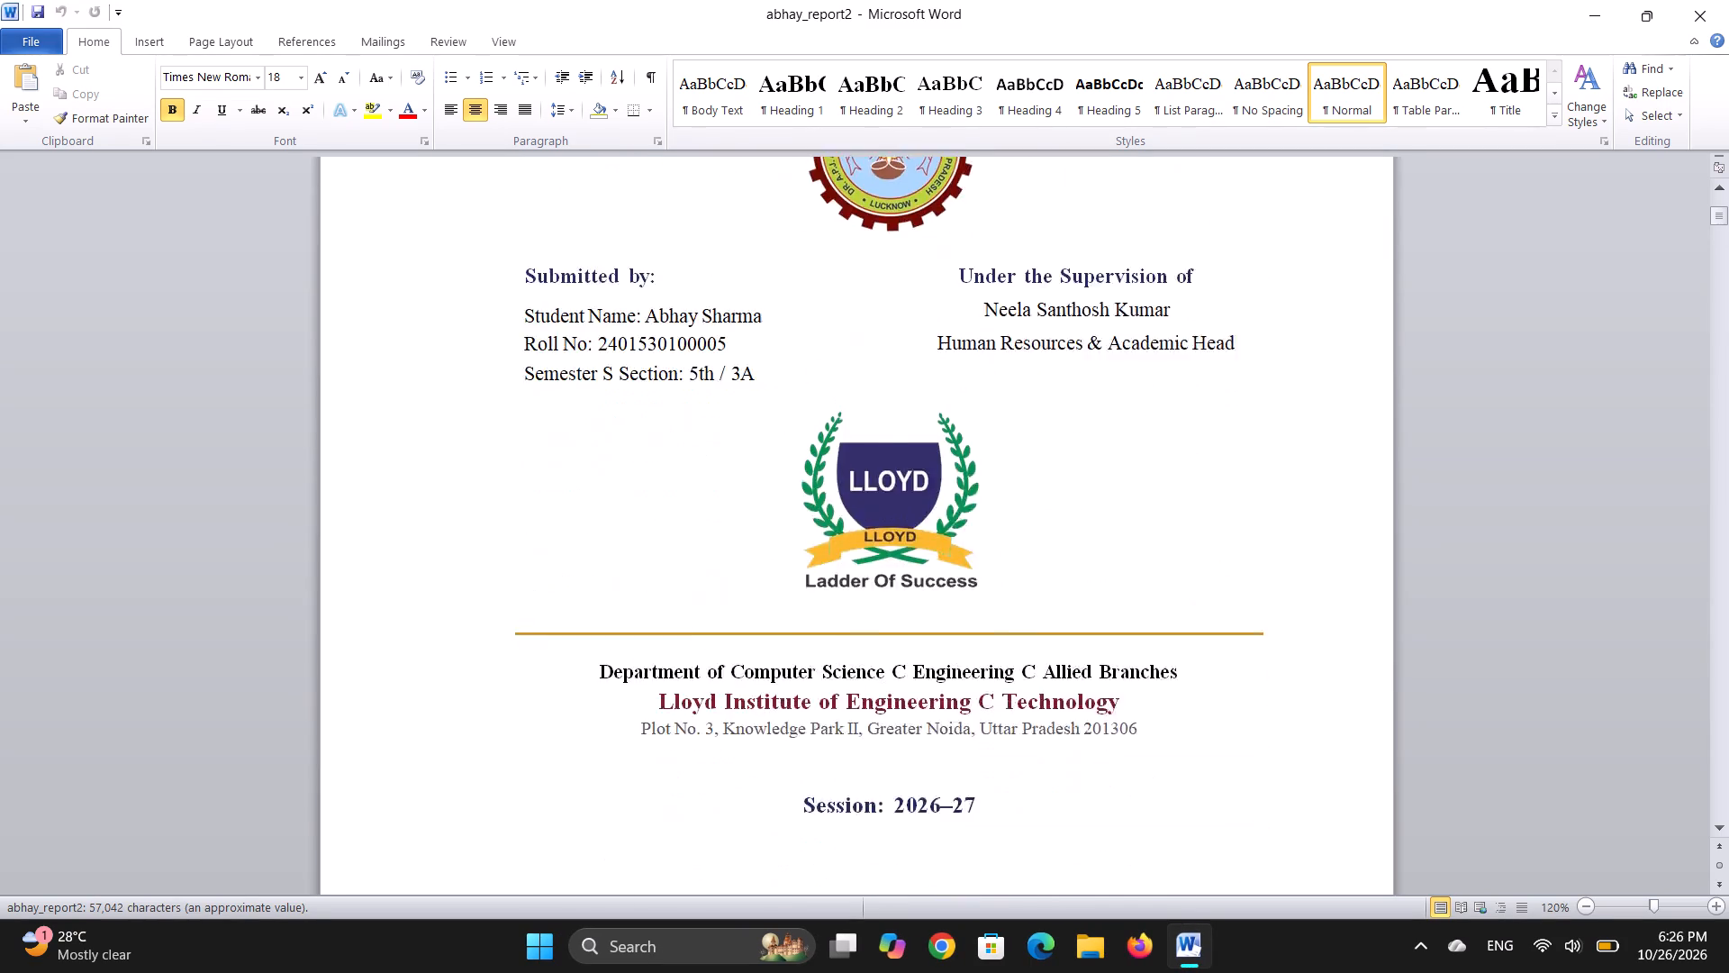
{"action": "scroll", "coordinate": [704, 572], "scroll_direction": "down", "scroll_amount": 8}
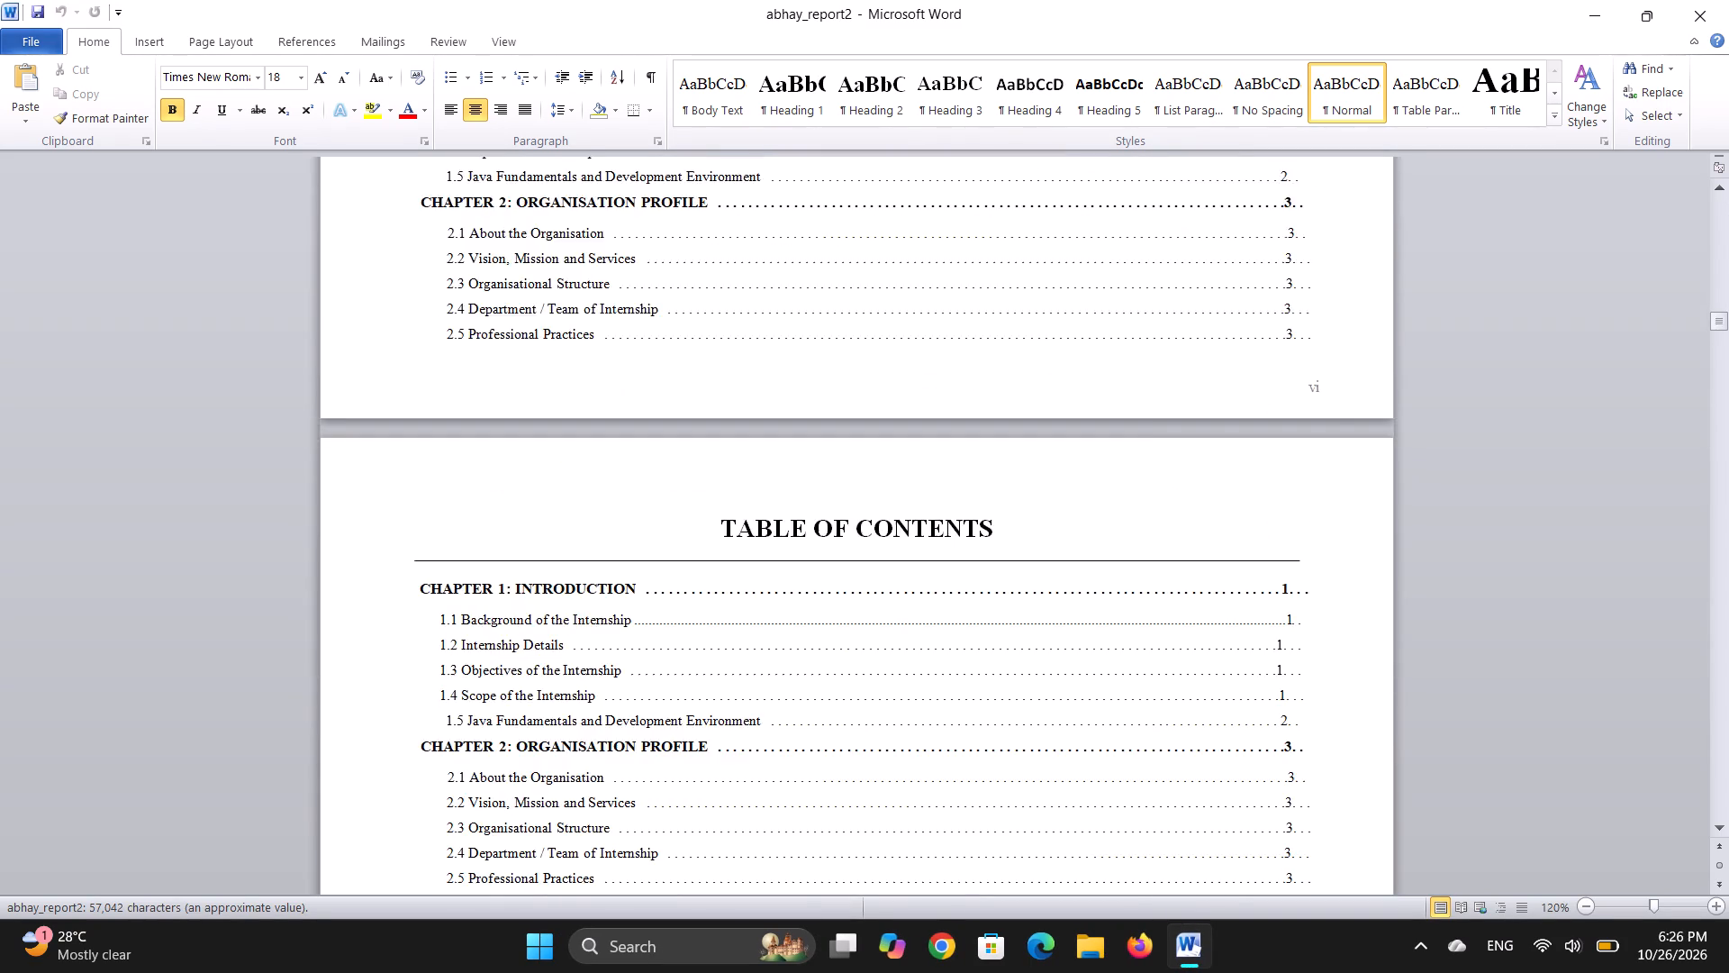
{"action": "scroll", "coordinate": [704, 572], "scroll_direction": "up", "scroll_amount": 1}
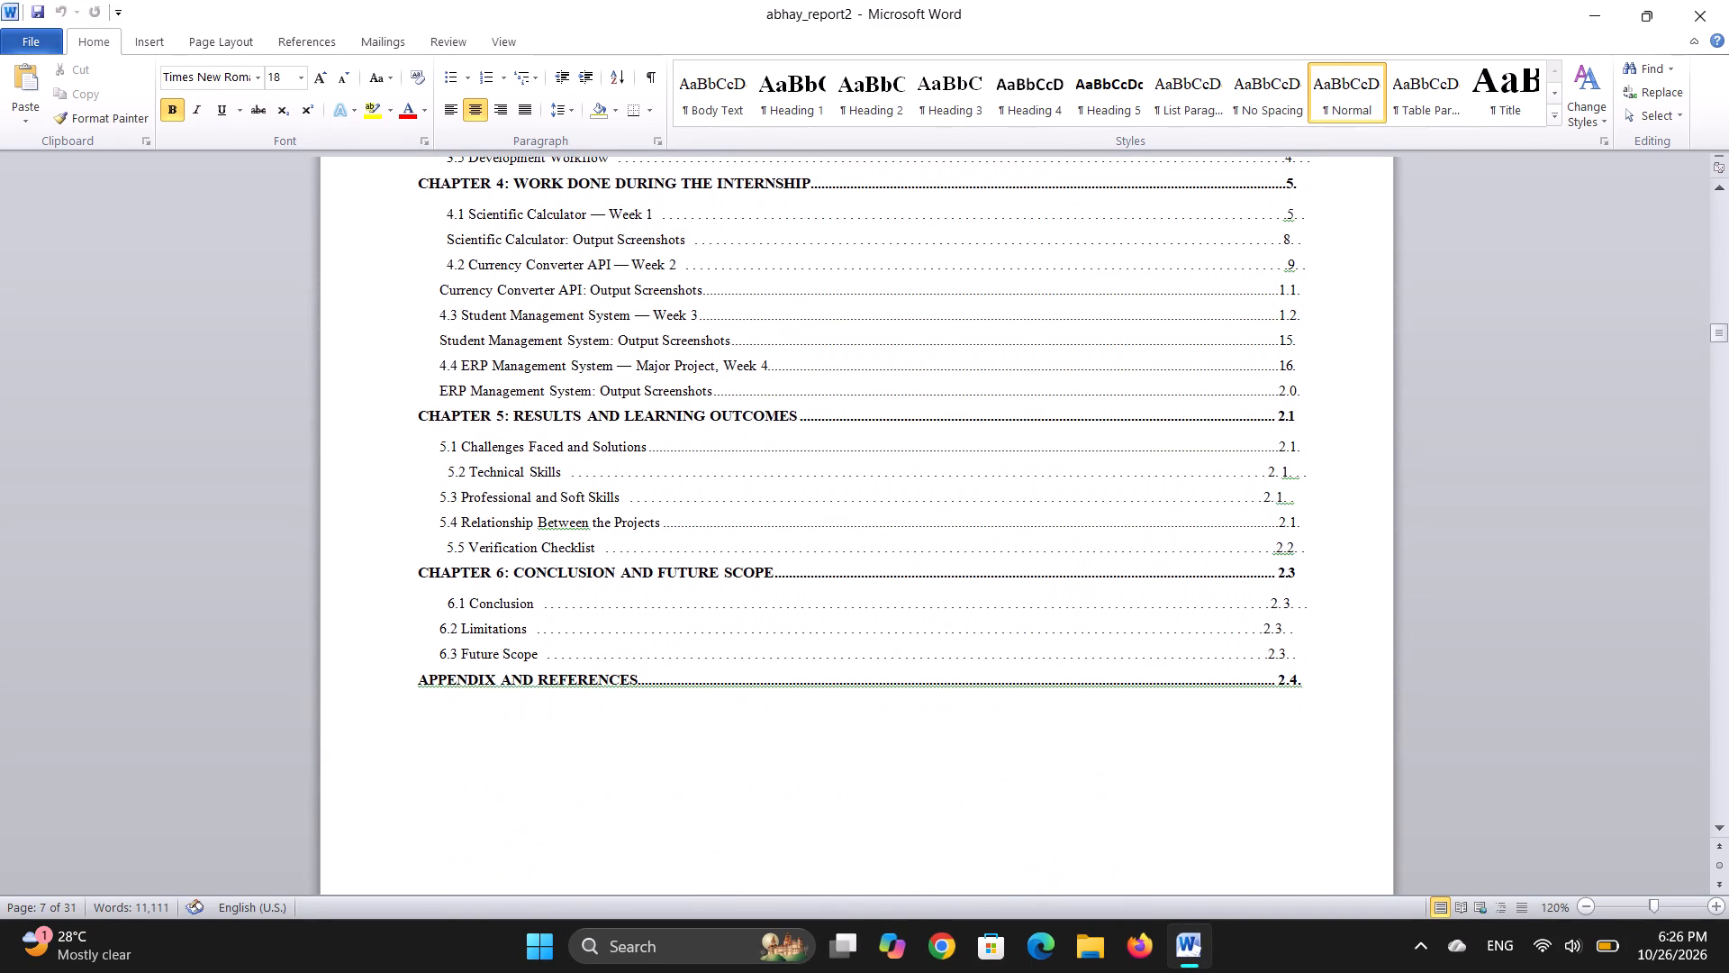
{"action": "scroll", "coordinate": [704, 572], "scroll_direction": "up", "scroll_amount": 1}
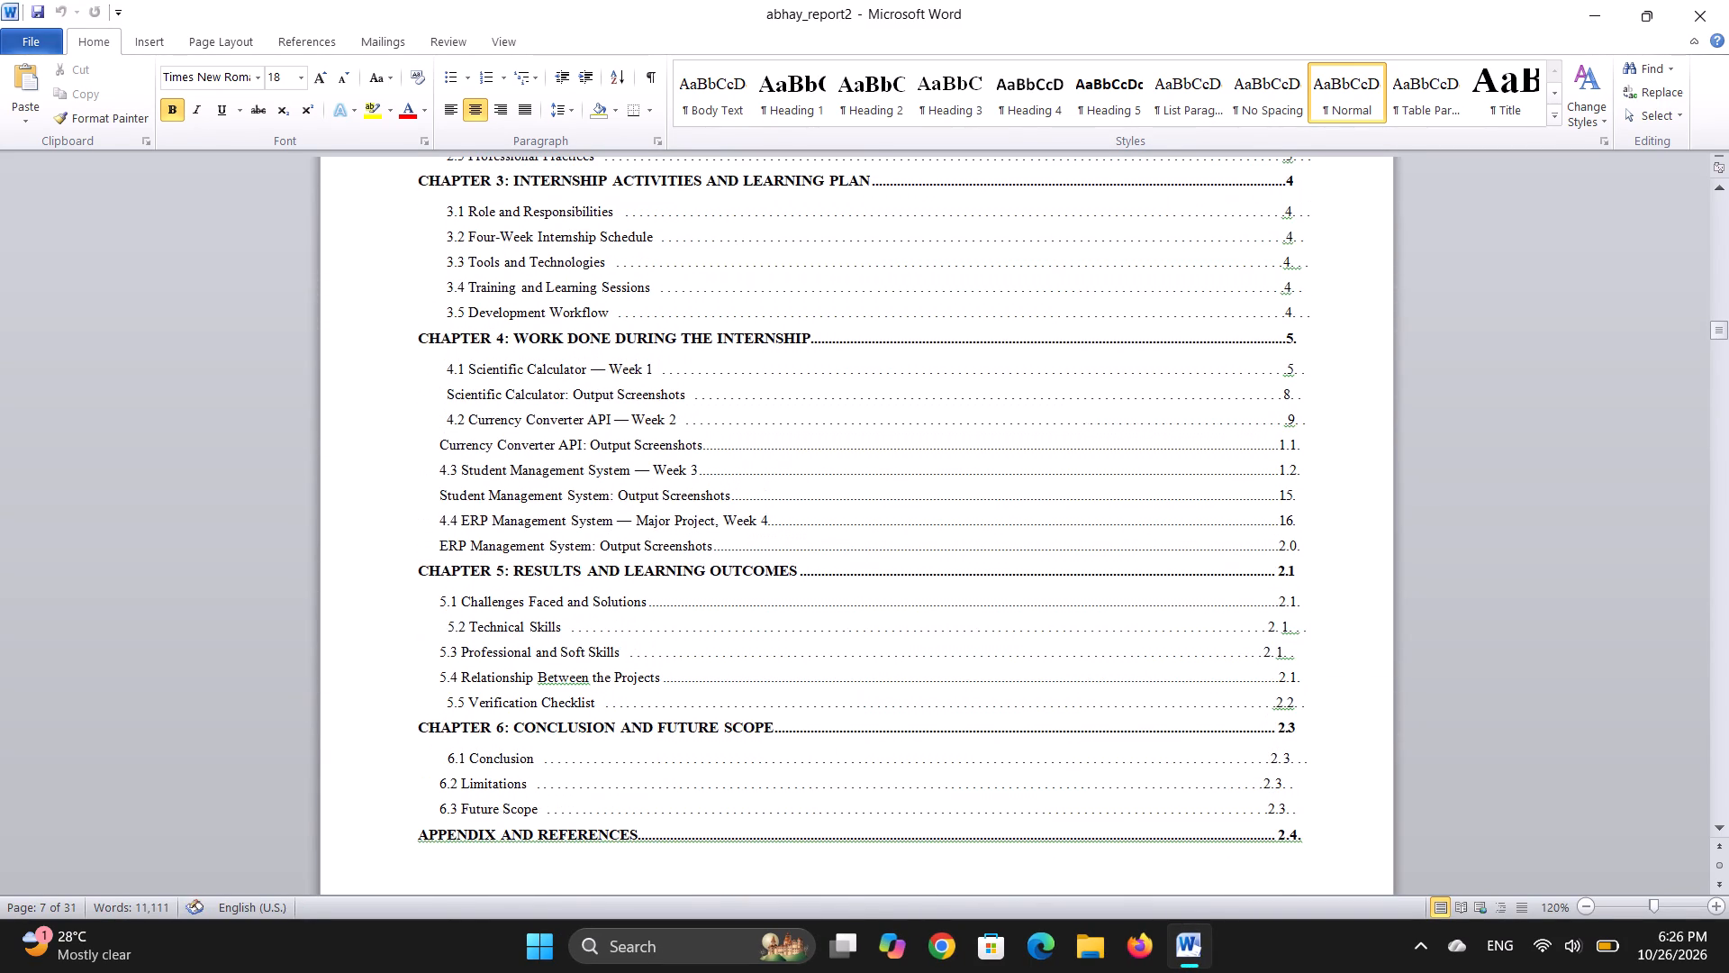
{"action": "left_click", "coordinate": [1292, 448]}
{"action": "key", "text": "BackSpace"}
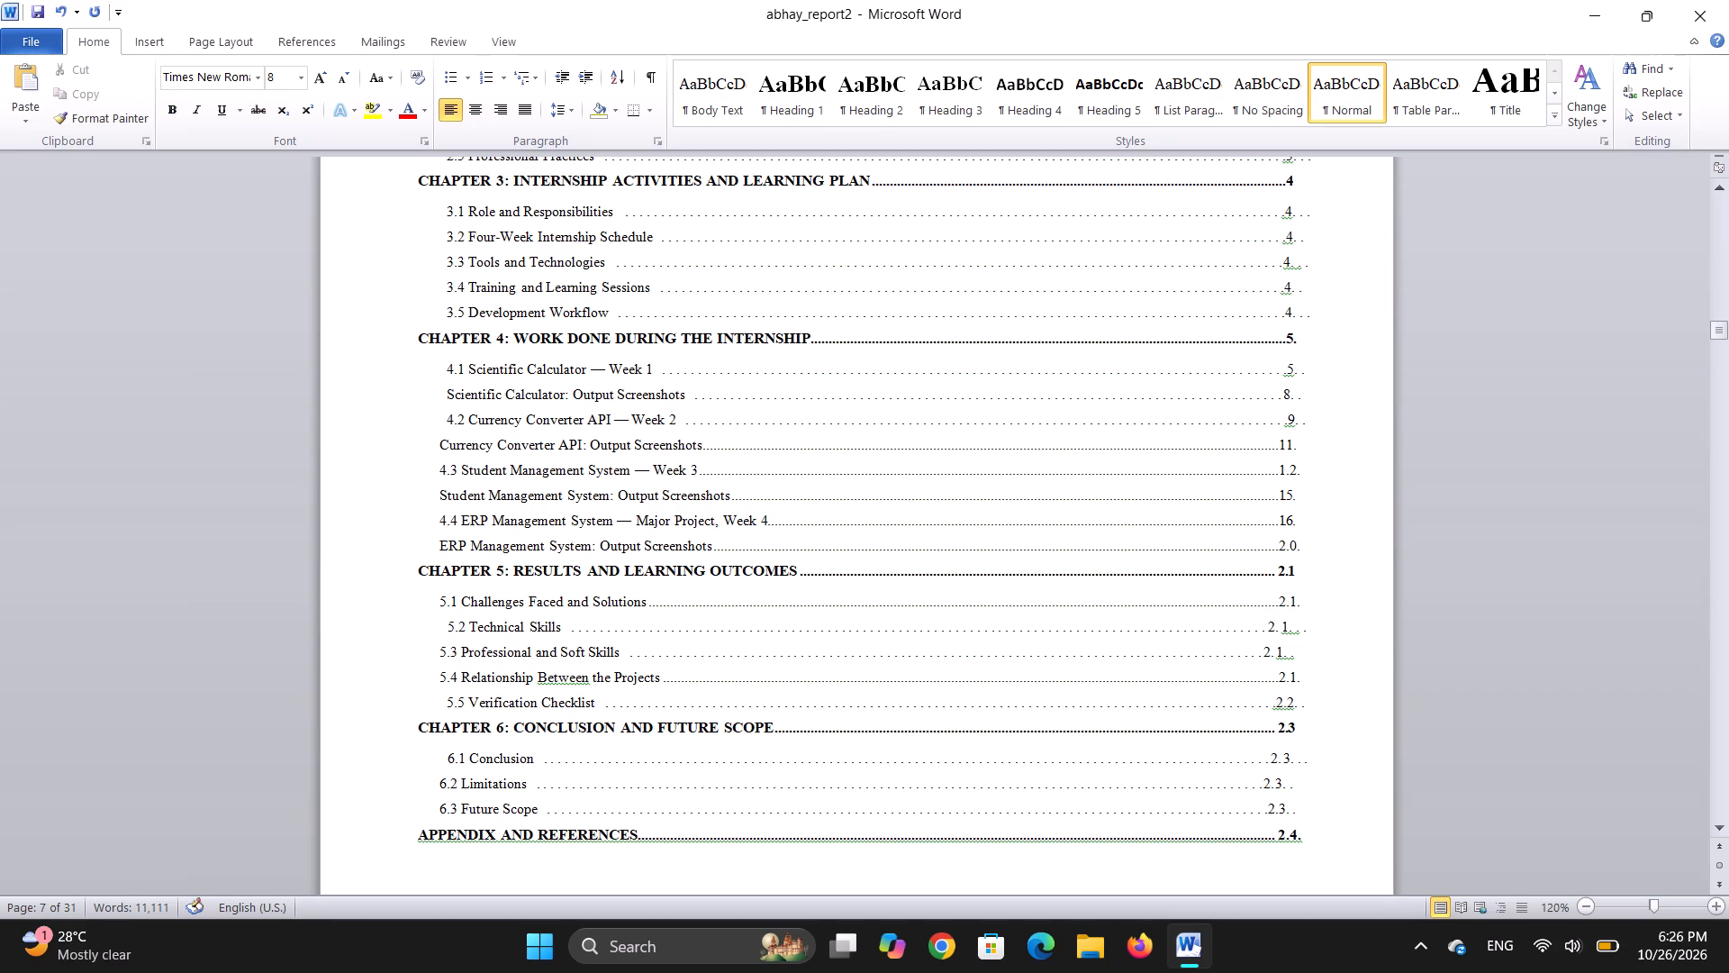
{"action": "left_click", "coordinate": [1293, 473]}
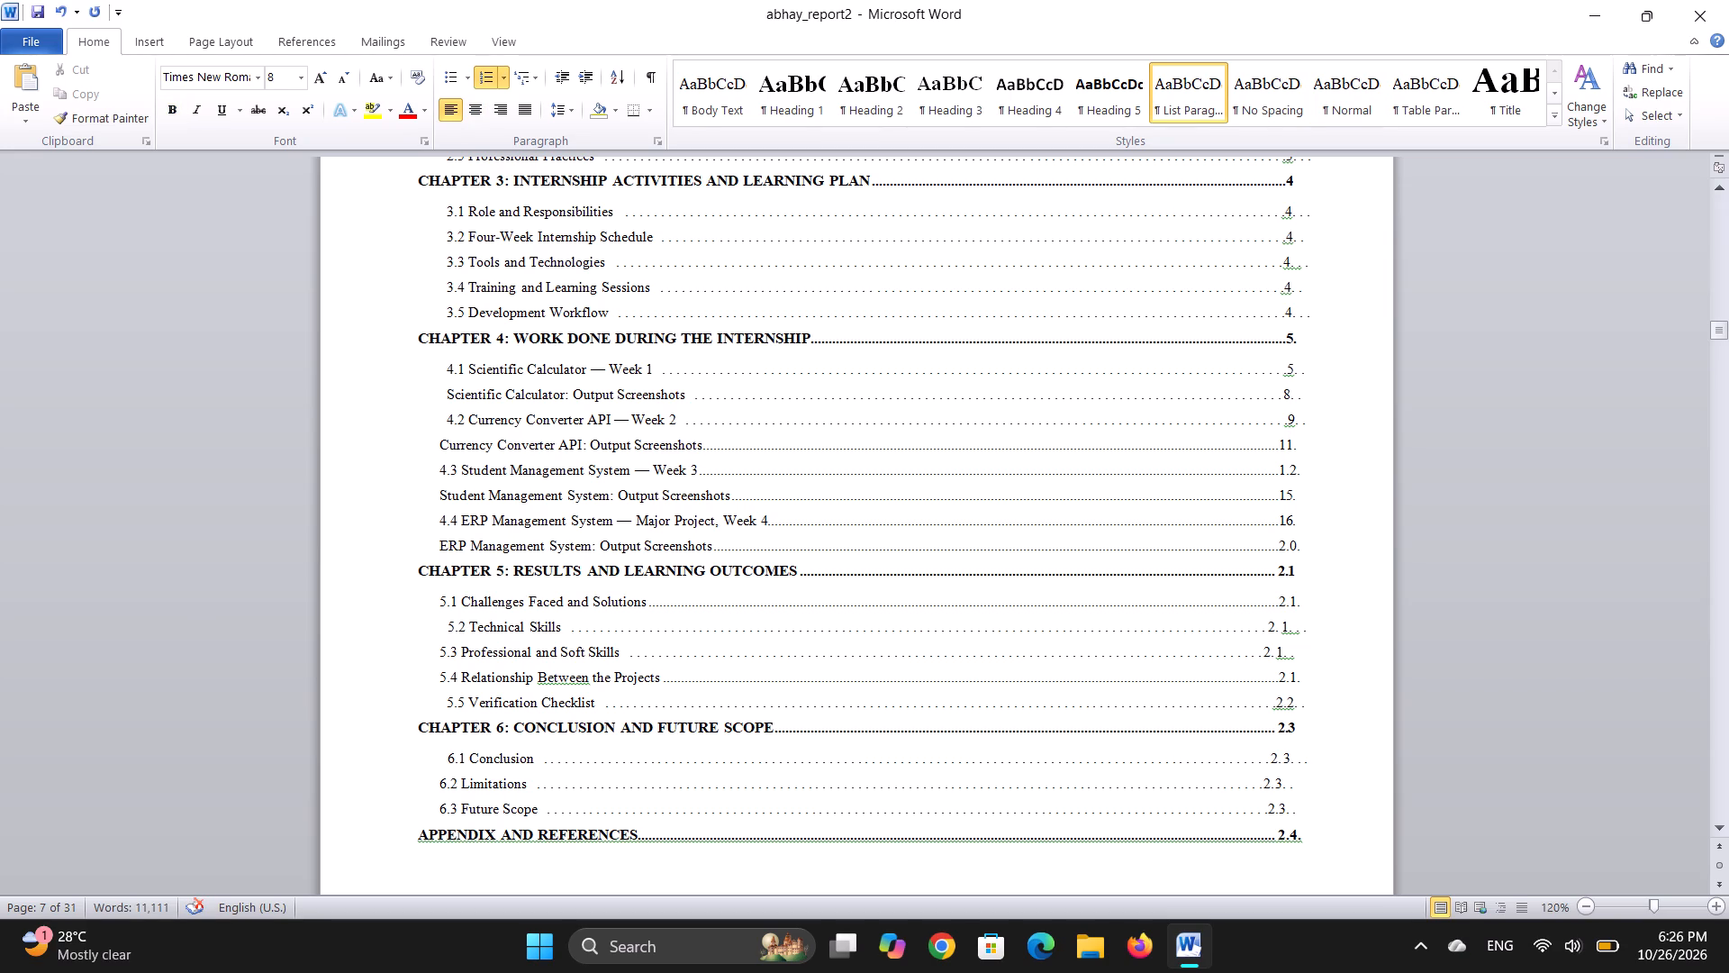
{"action": "key", "text": "Left"}
{"action": "key", "text": "BackSpace"}
{"action": "left_click", "coordinate": [1290, 550]}
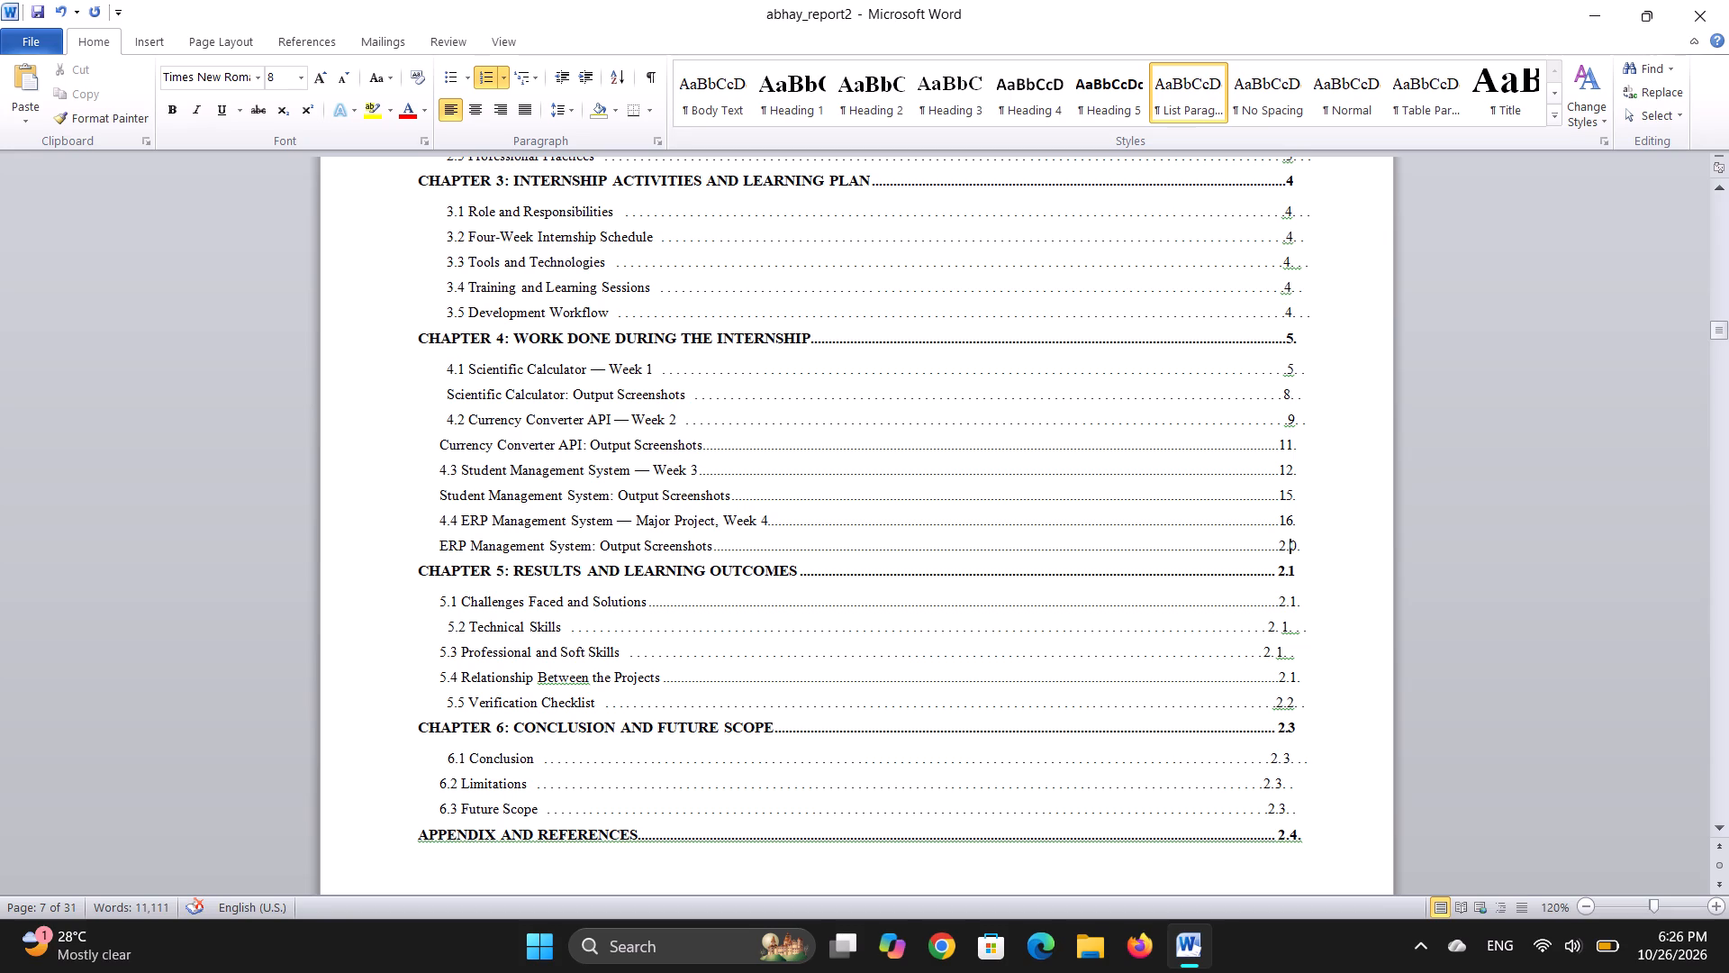
{"action": "key", "text": "BackSpace"}
Correct the page numbers of the Chapter 5 heading and 5.1 Challenges Faced and Solutions to 21, without inner dots.
{"action": "left_click", "coordinate": [1290, 572]}
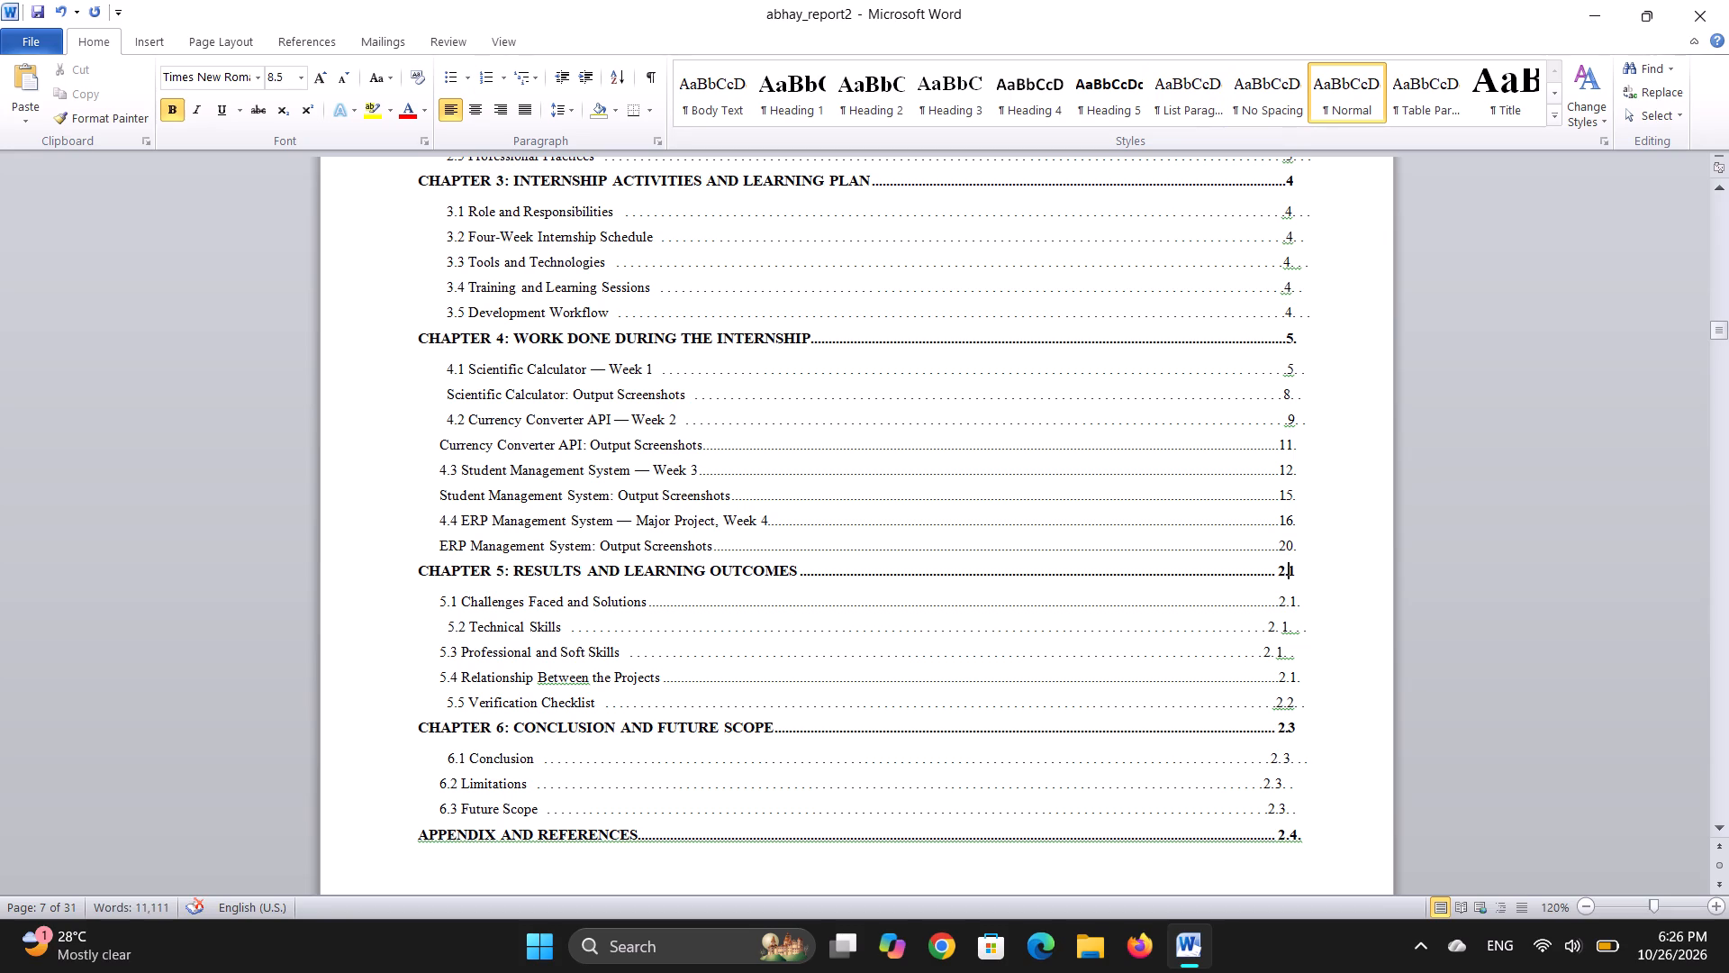
{"action": "key", "text": "BackSpace"}
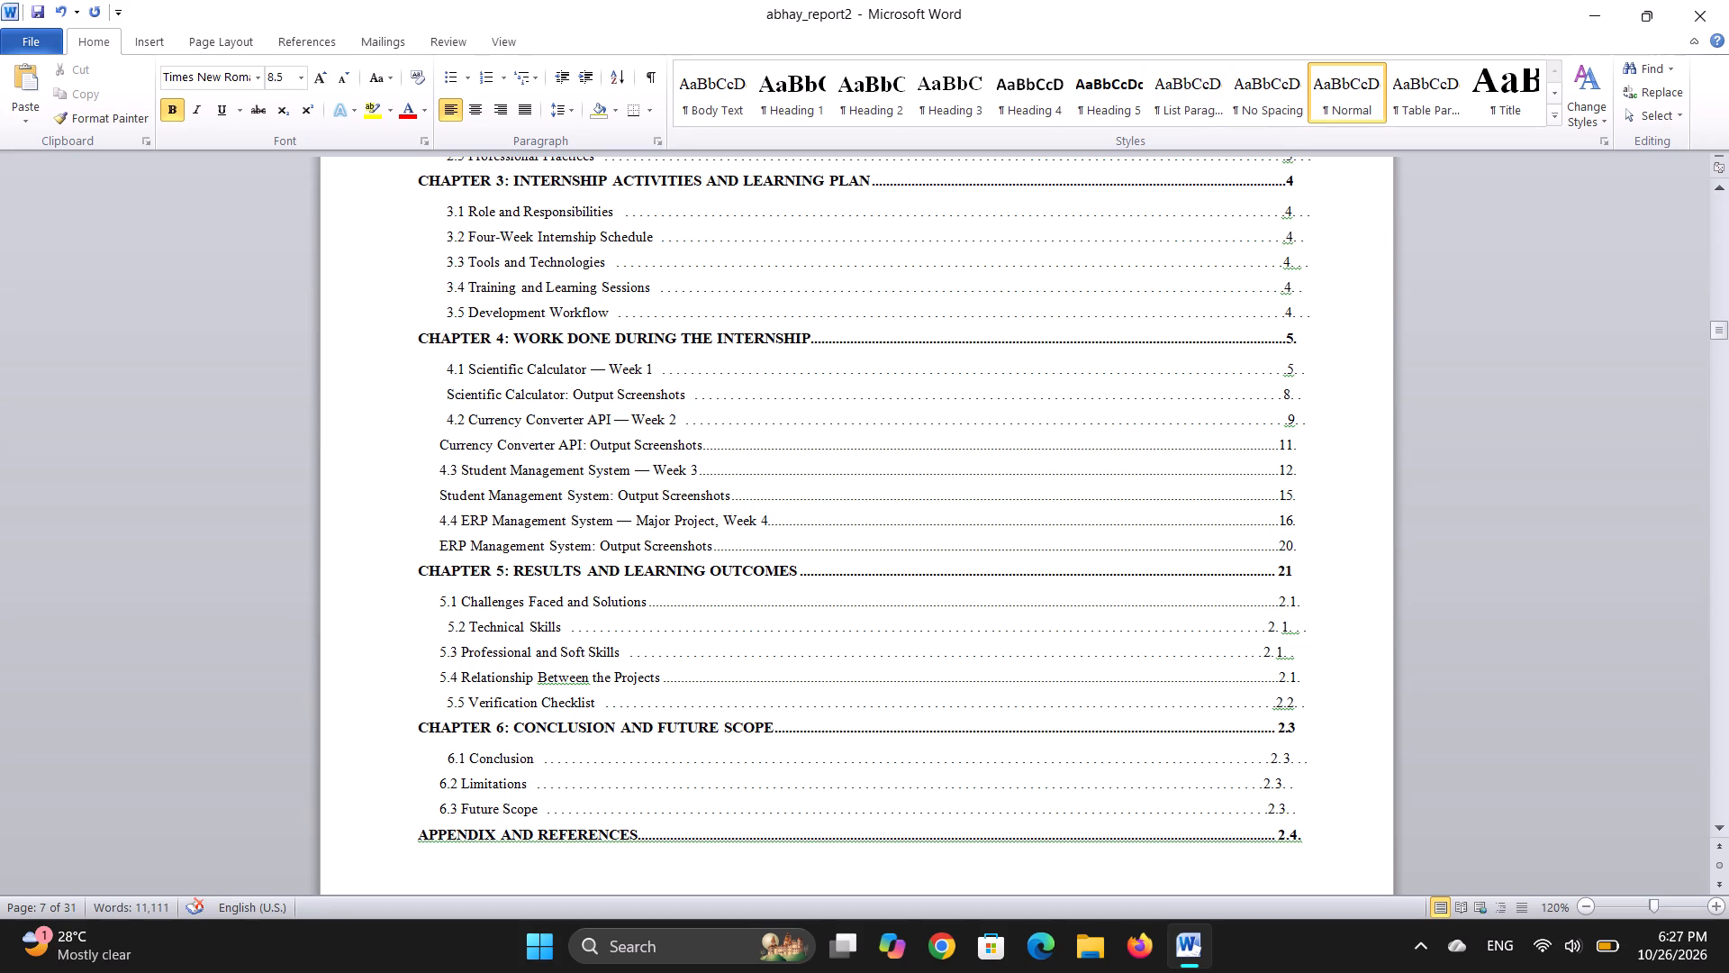
{"action": "left_click", "coordinate": [1288, 604]}
{"action": "key", "text": "Right"}
{"action": "key", "text": "BackSpace"}
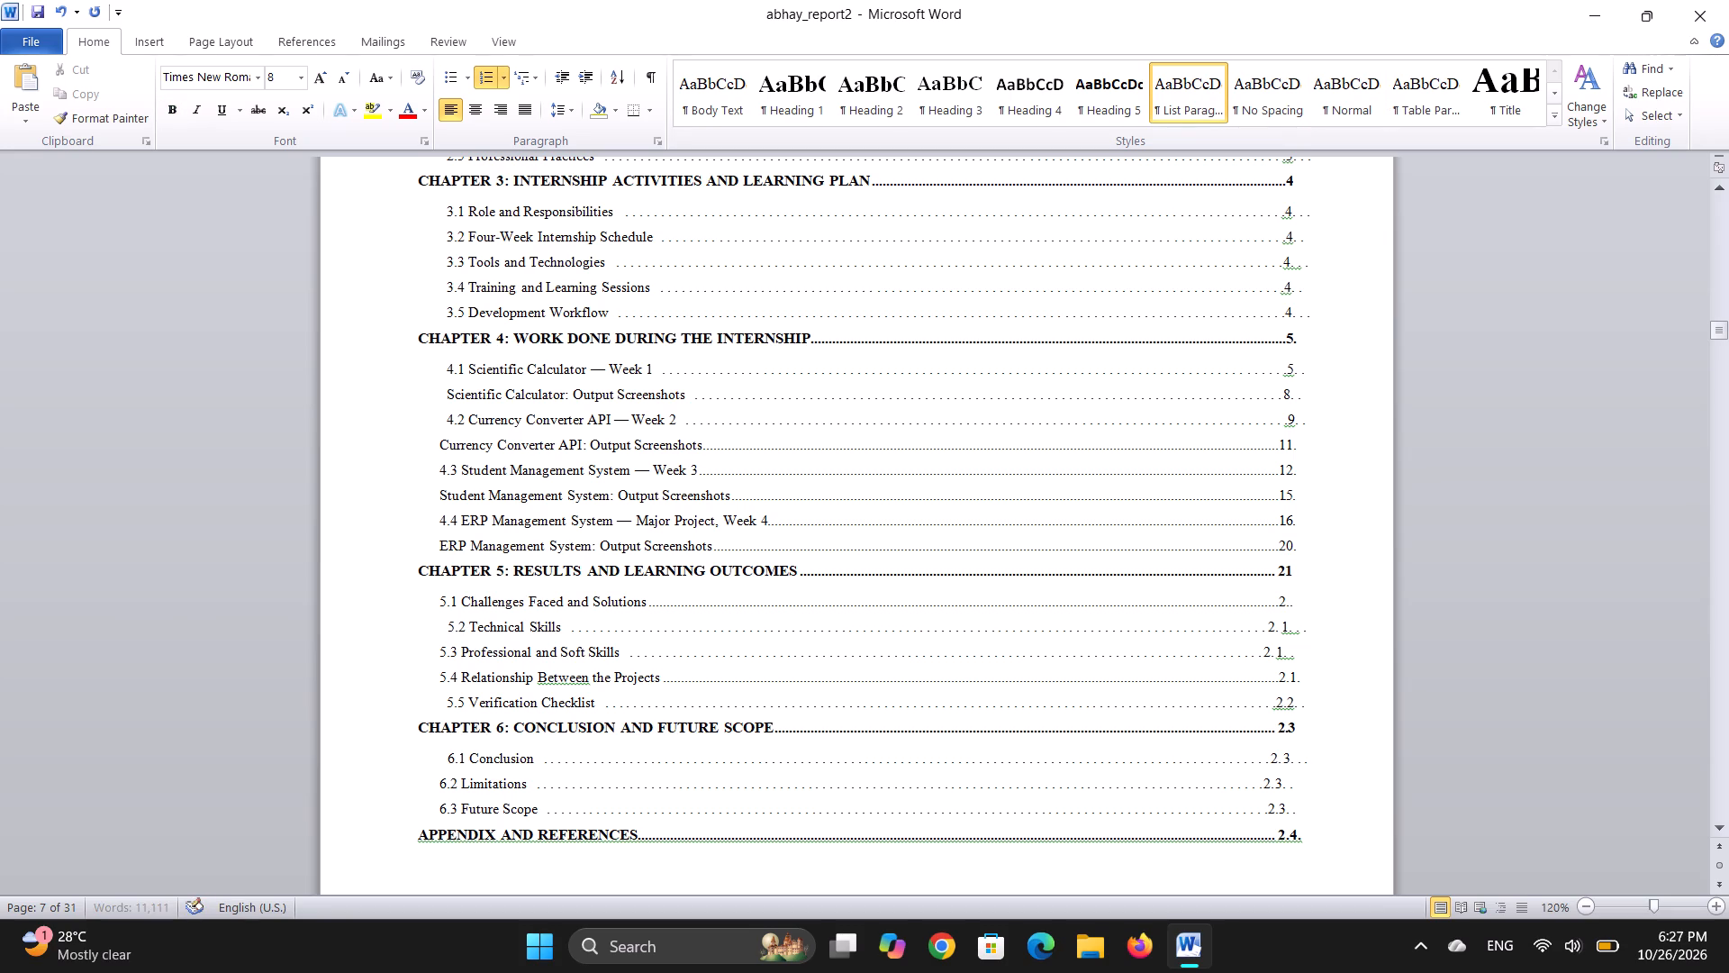
{"action": "key", "text": "BackSpace"}
{"action": "key", "text": "1"}
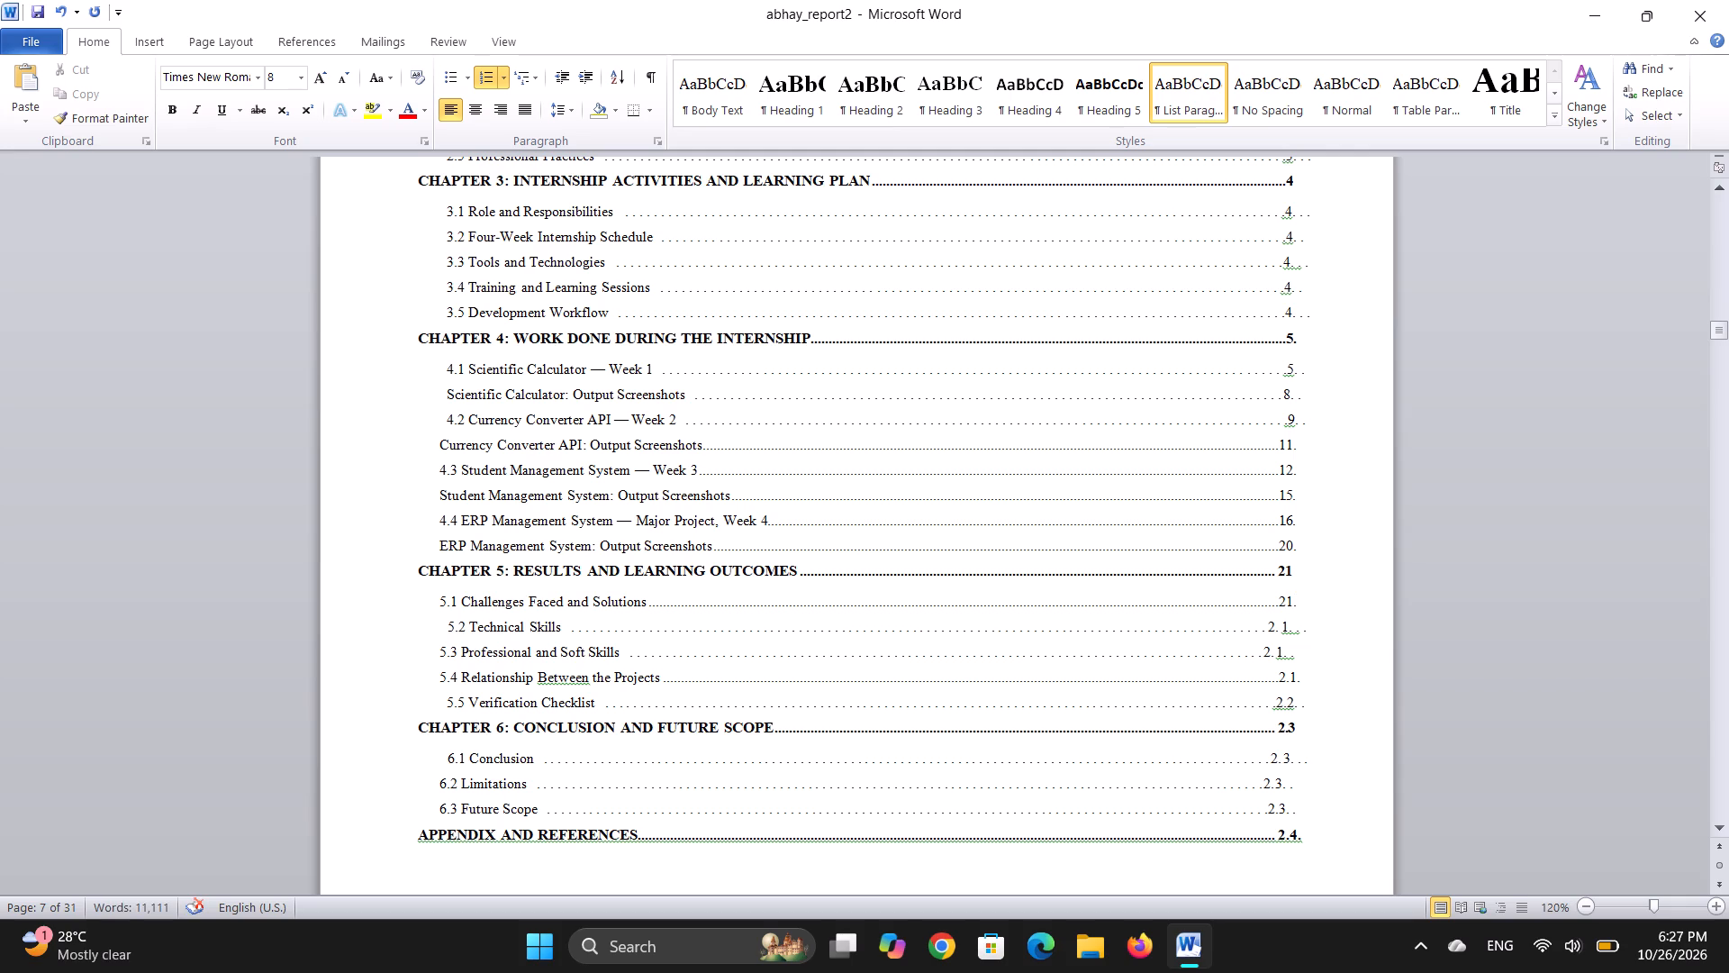
Delete the stray dot and space inside the 5.2 Technical Skills page number so it reads 21.
{"action": "left_click", "coordinate": [1284, 627]}
{"action": "key", "text": "BackSpace"}
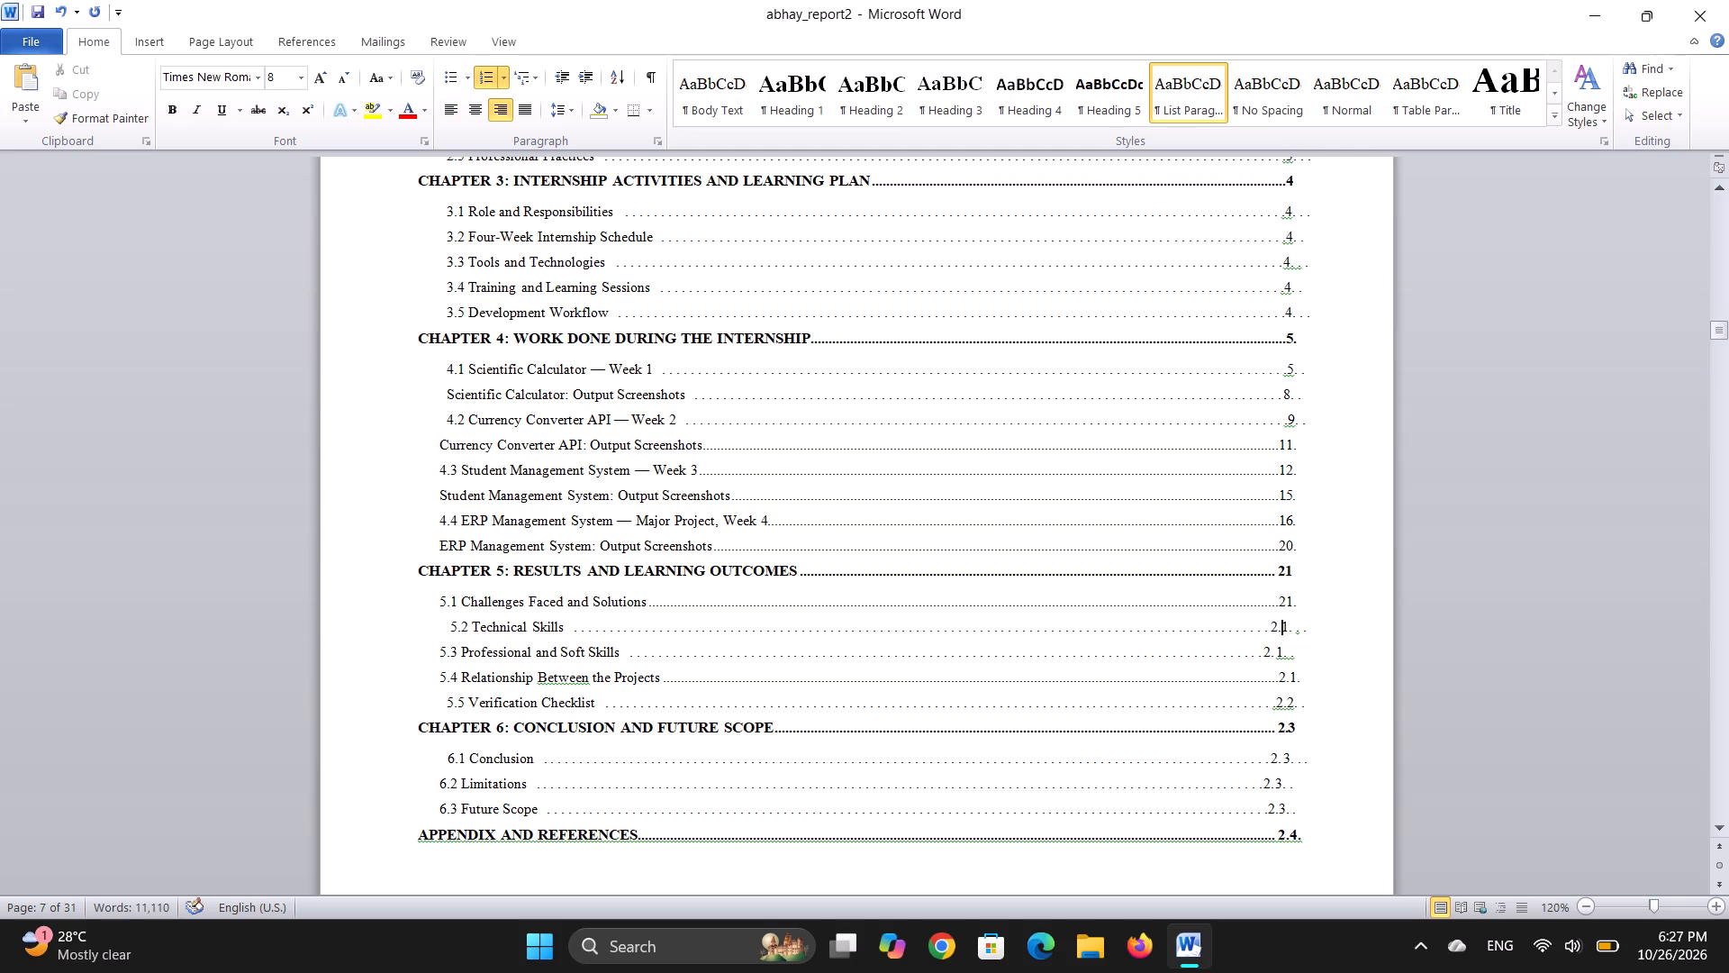
{"action": "key", "text": "BackSpace"}
Delete the stray space inside the 5.3 Professional and Soft Skills page number.
{"action": "left_click", "coordinate": [1290, 656]}
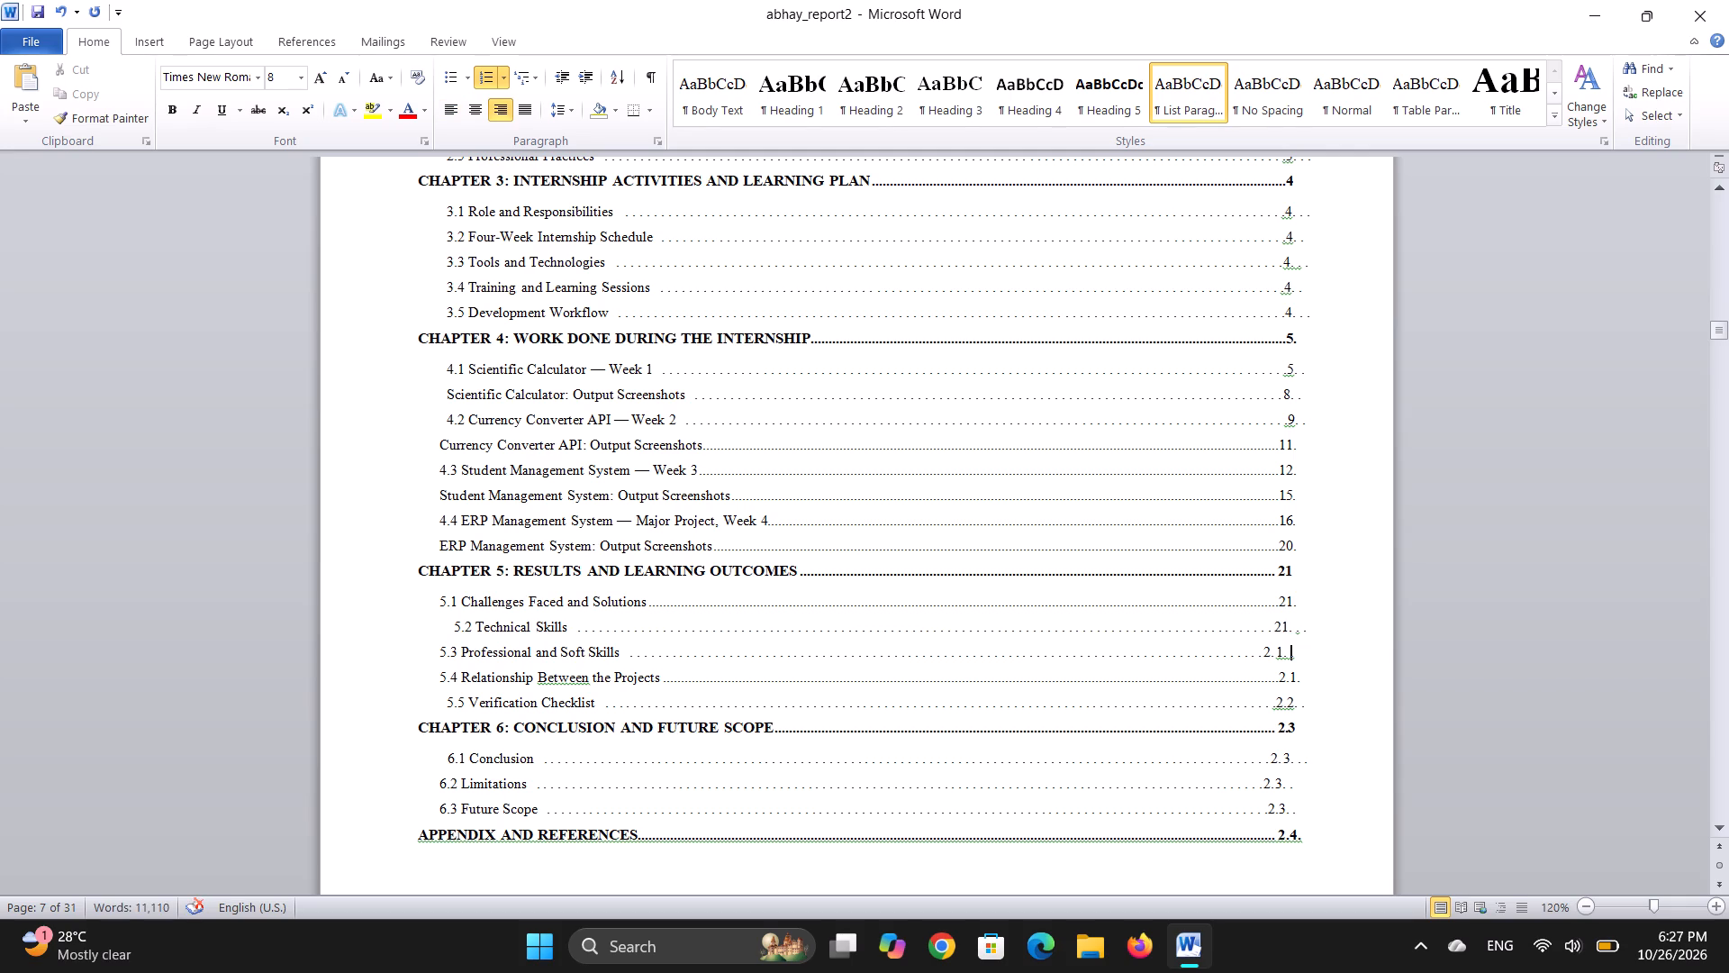
{"action": "key", "text": "Left"}
{"action": "key", "text": "Left"}
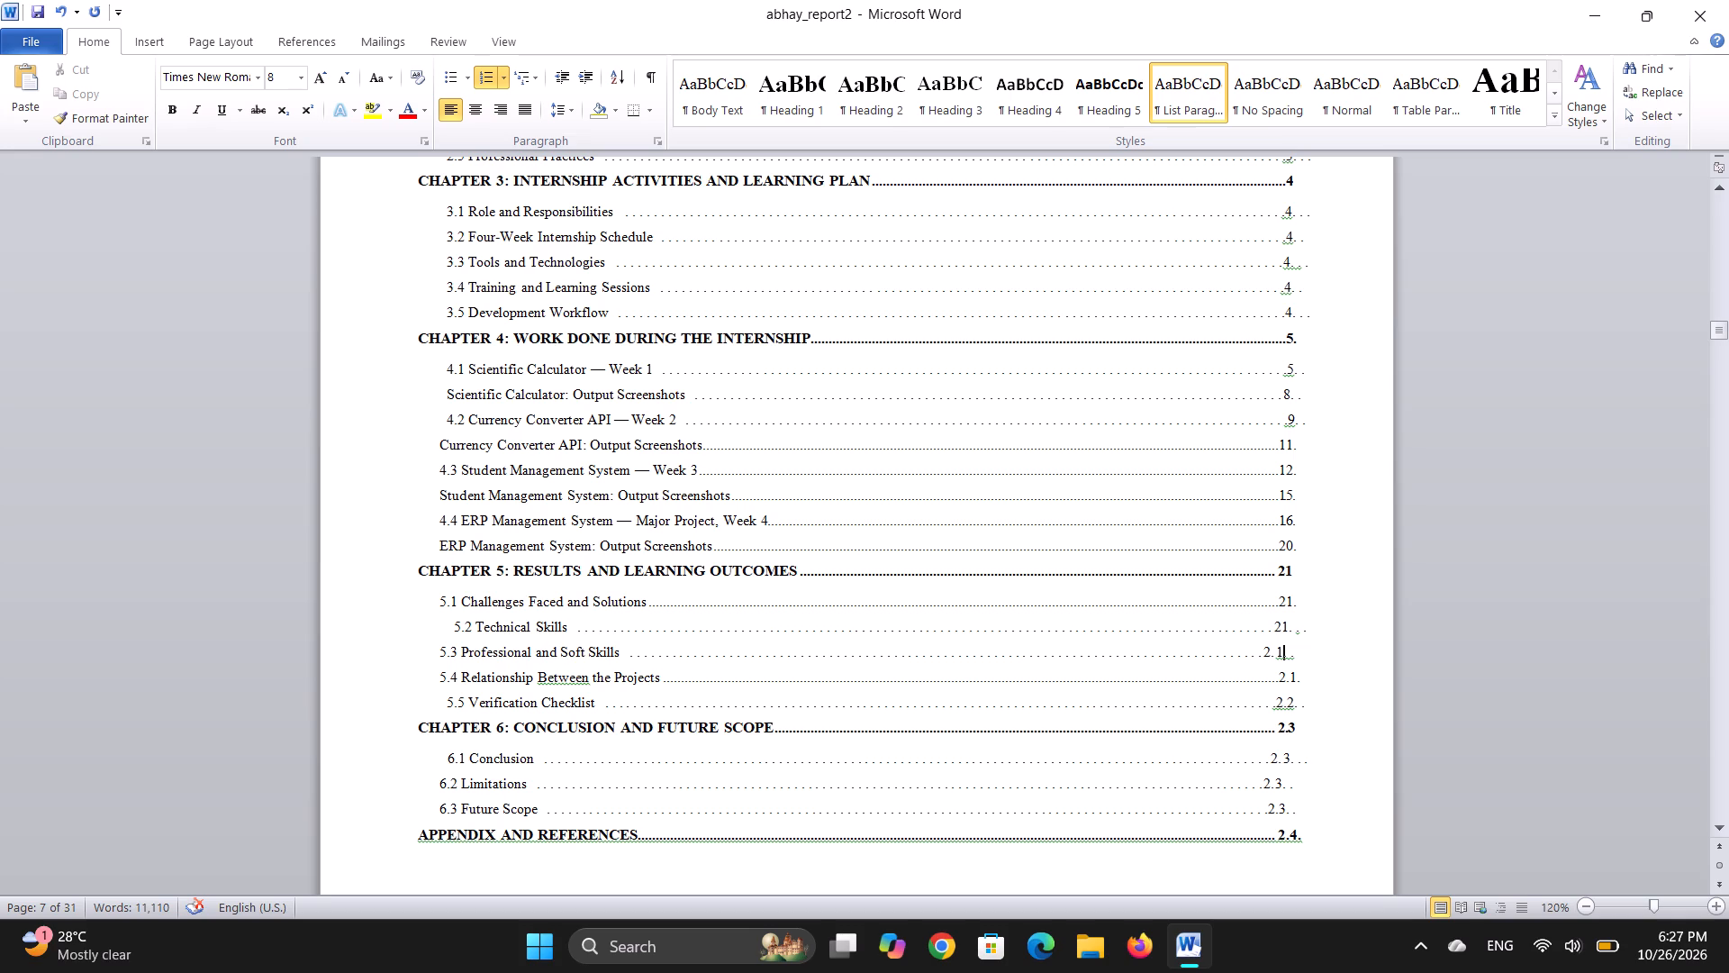
{"action": "key", "text": "Left"}
{"action": "key", "text": "BackSpace"}
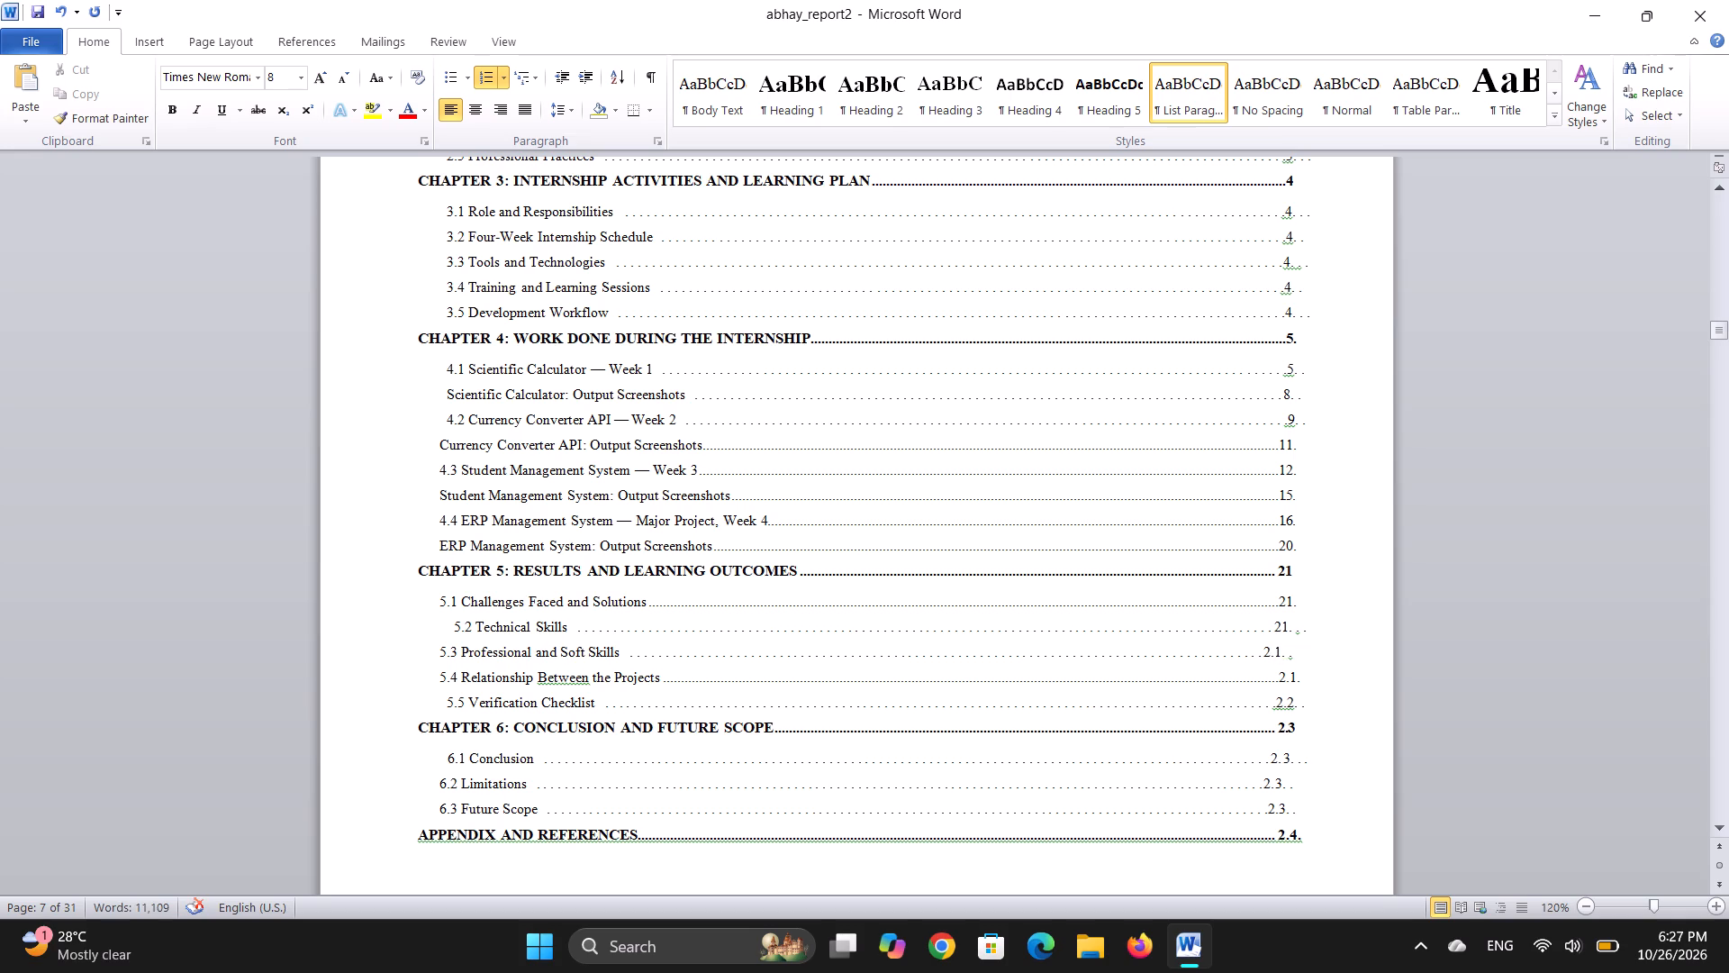
Remove the stray dots inside the page numbers of 5.4 Relationship Between the Projects and 5.5 Verification Checklist, making them 21 and 22.
{"action": "left_click", "coordinate": [1290, 675]}
{"action": "key", "text": "BackSpace"}
{"action": "key", "text": "Down"}
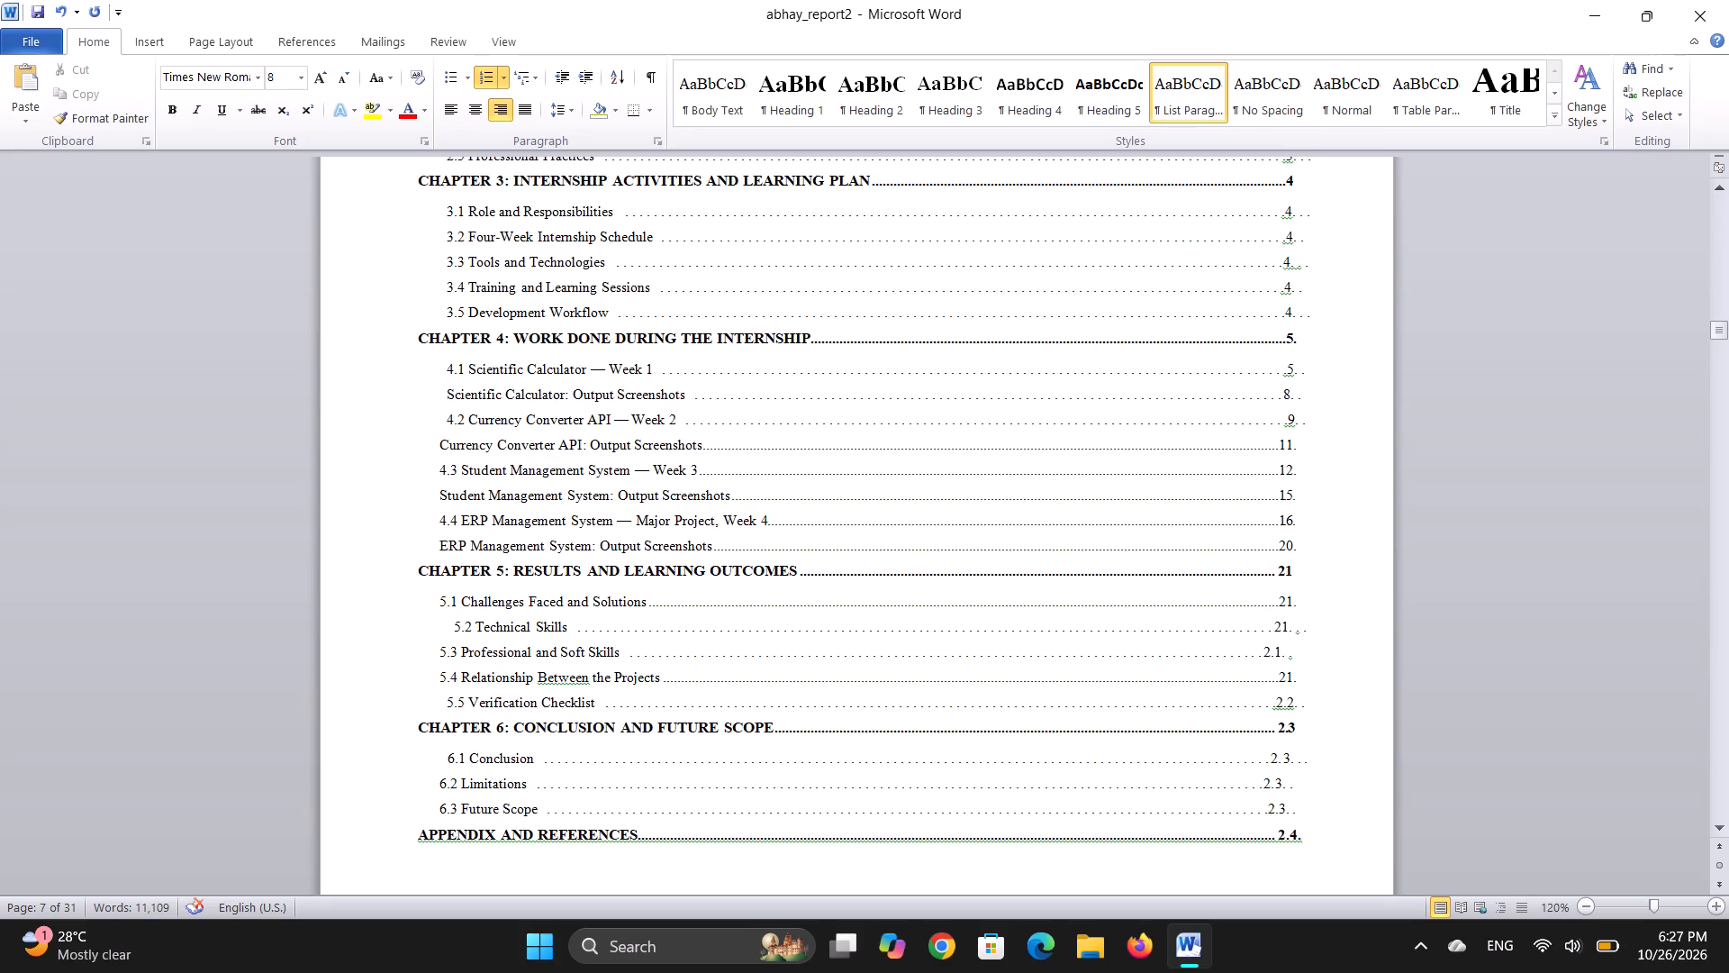
{"action": "key", "text": "BackSpace"}
Remove the stray dots and space inside the page numbers of the Chapter 6 heading and 6.1 Conclusion so both read 23.
{"action": "left_click", "coordinate": [1290, 732]}
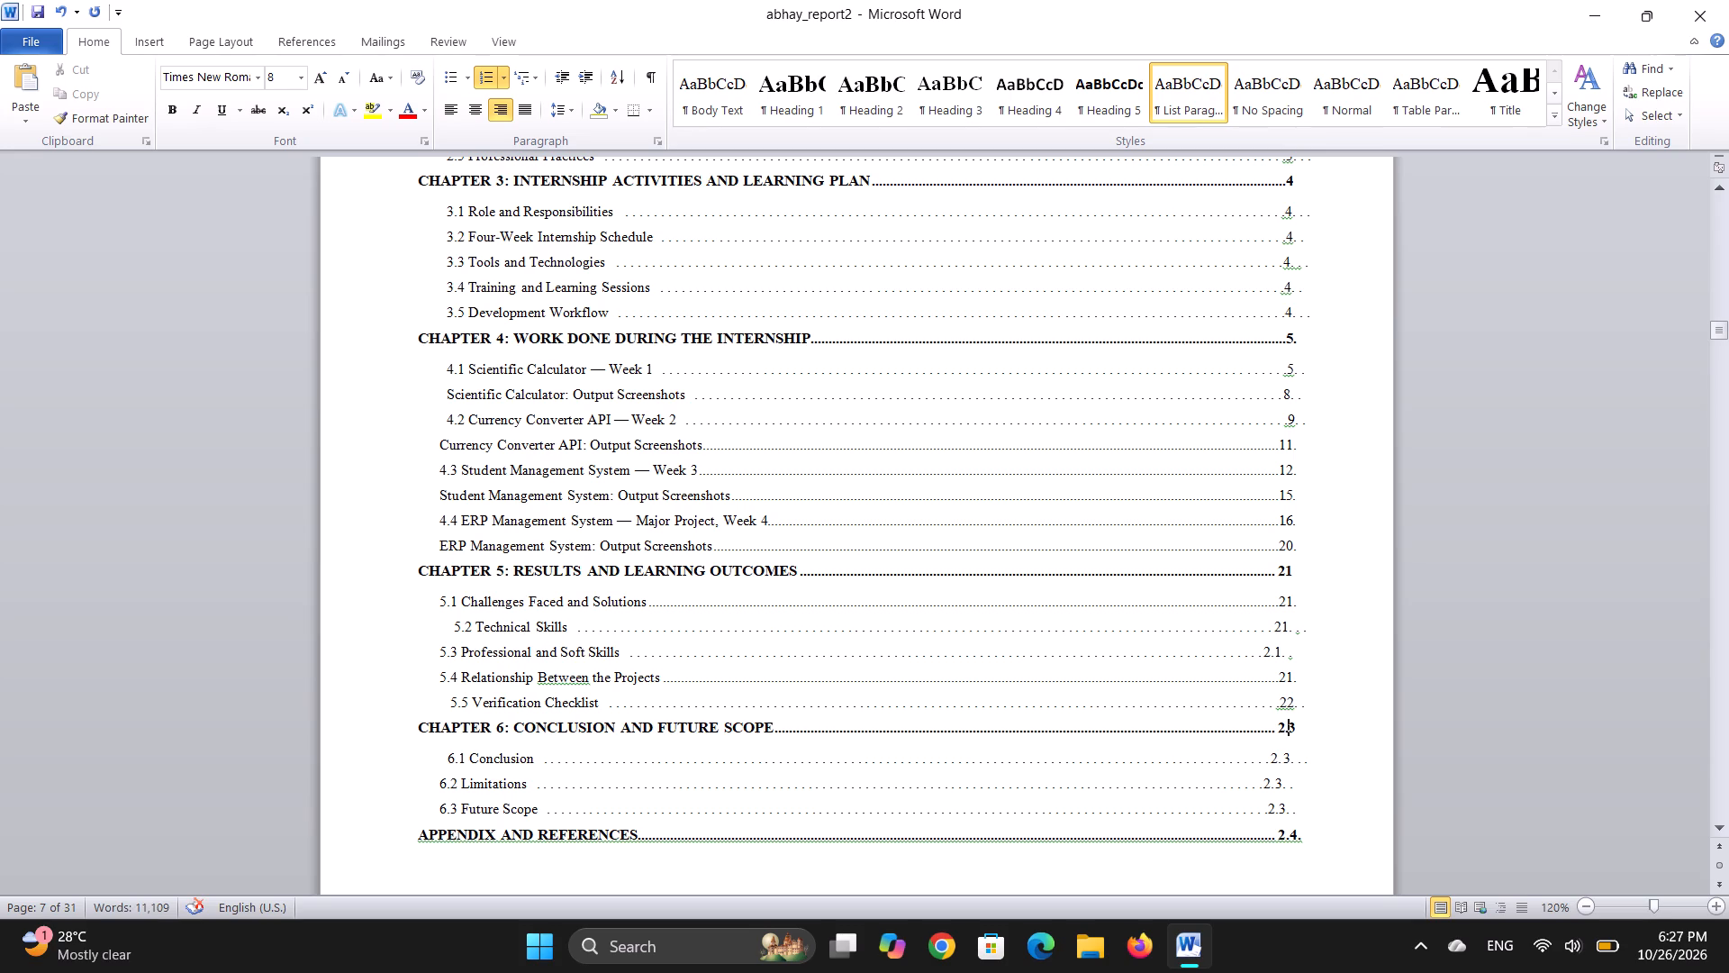
{"action": "key", "text": "BackSpace"}
{"action": "left_click", "coordinate": [1286, 759]}
{"action": "key", "text": "BackSpace"}
{"action": "key", "text": "BackSpace"}
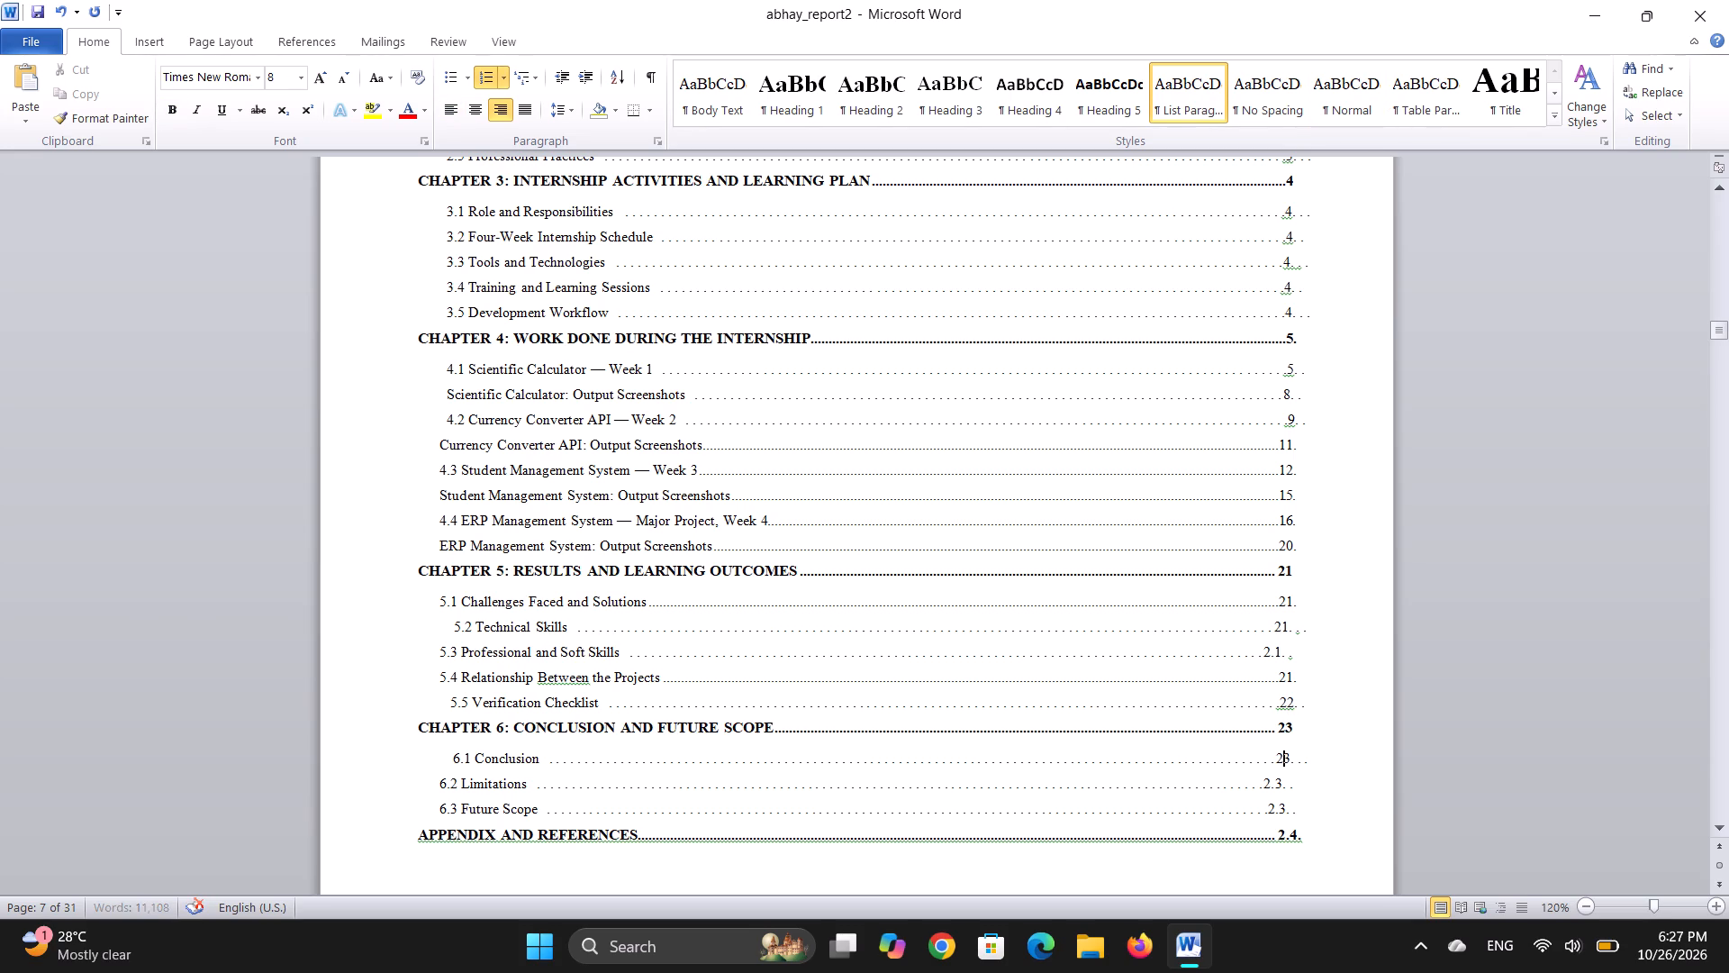
Remove the stray characters inside the page numbers of 6.2 Limitations and 6.3 Future Scope so both read 23.
{"action": "left_click", "coordinate": [1275, 794]}
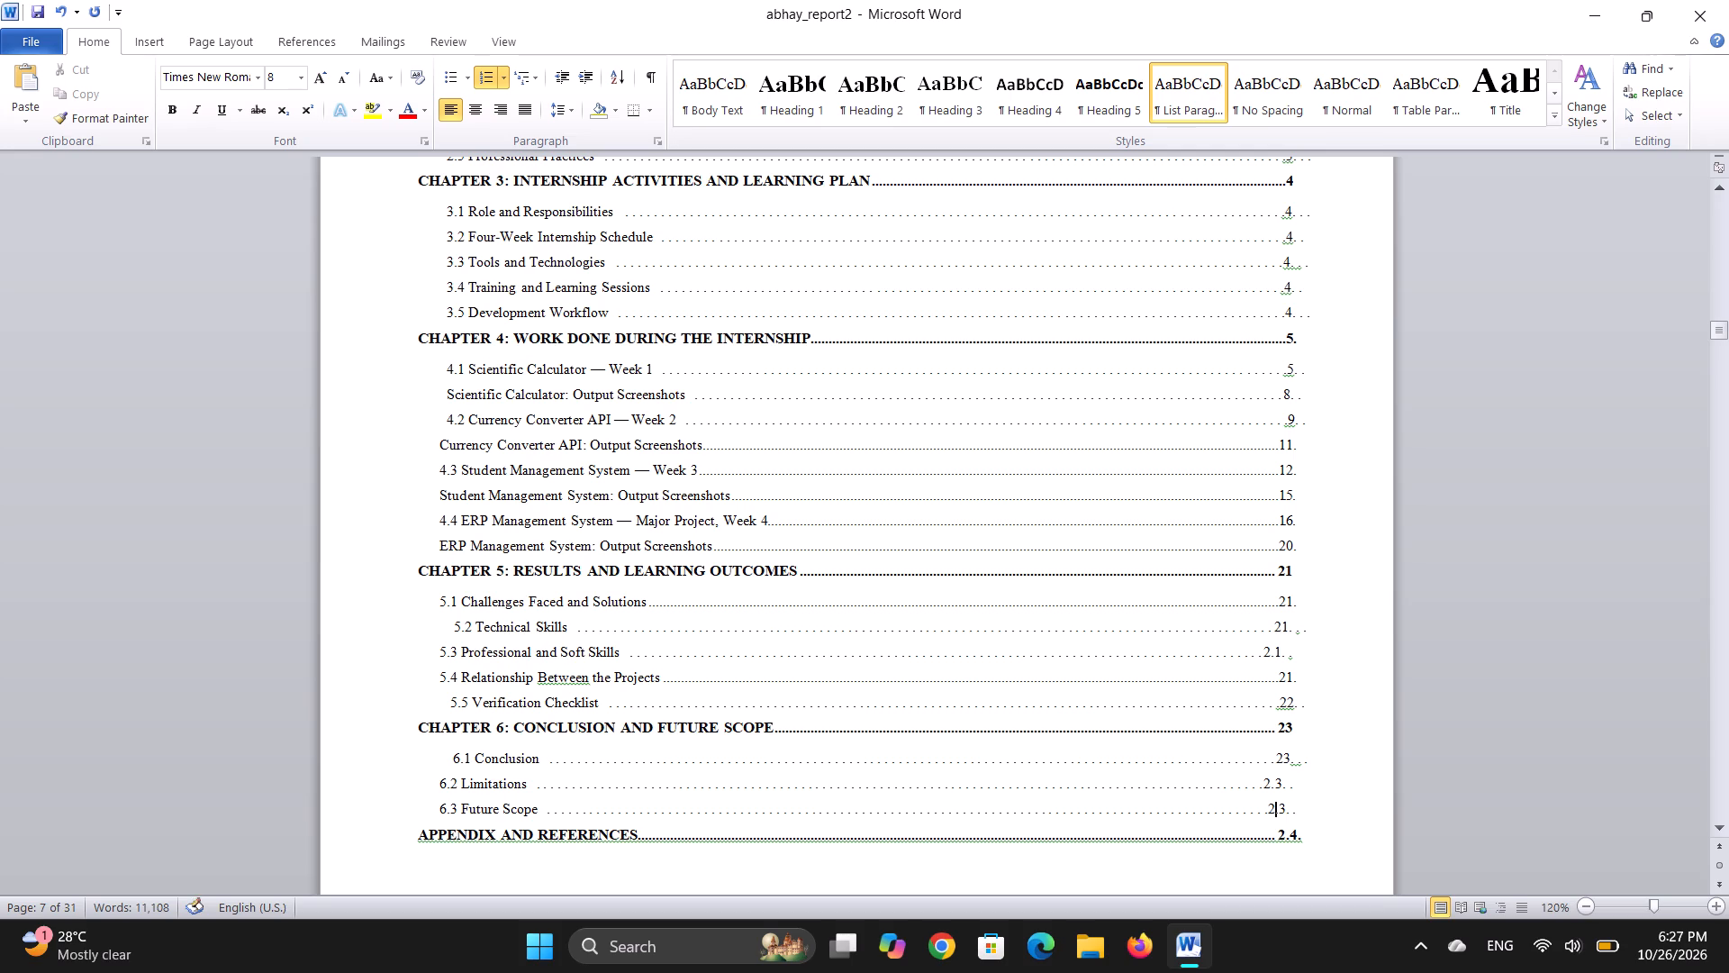
{"action": "left_click", "coordinate": [1278, 784]}
{"action": "key", "text": "BackSpace"}
{"action": "key", "text": "BackSpace"}
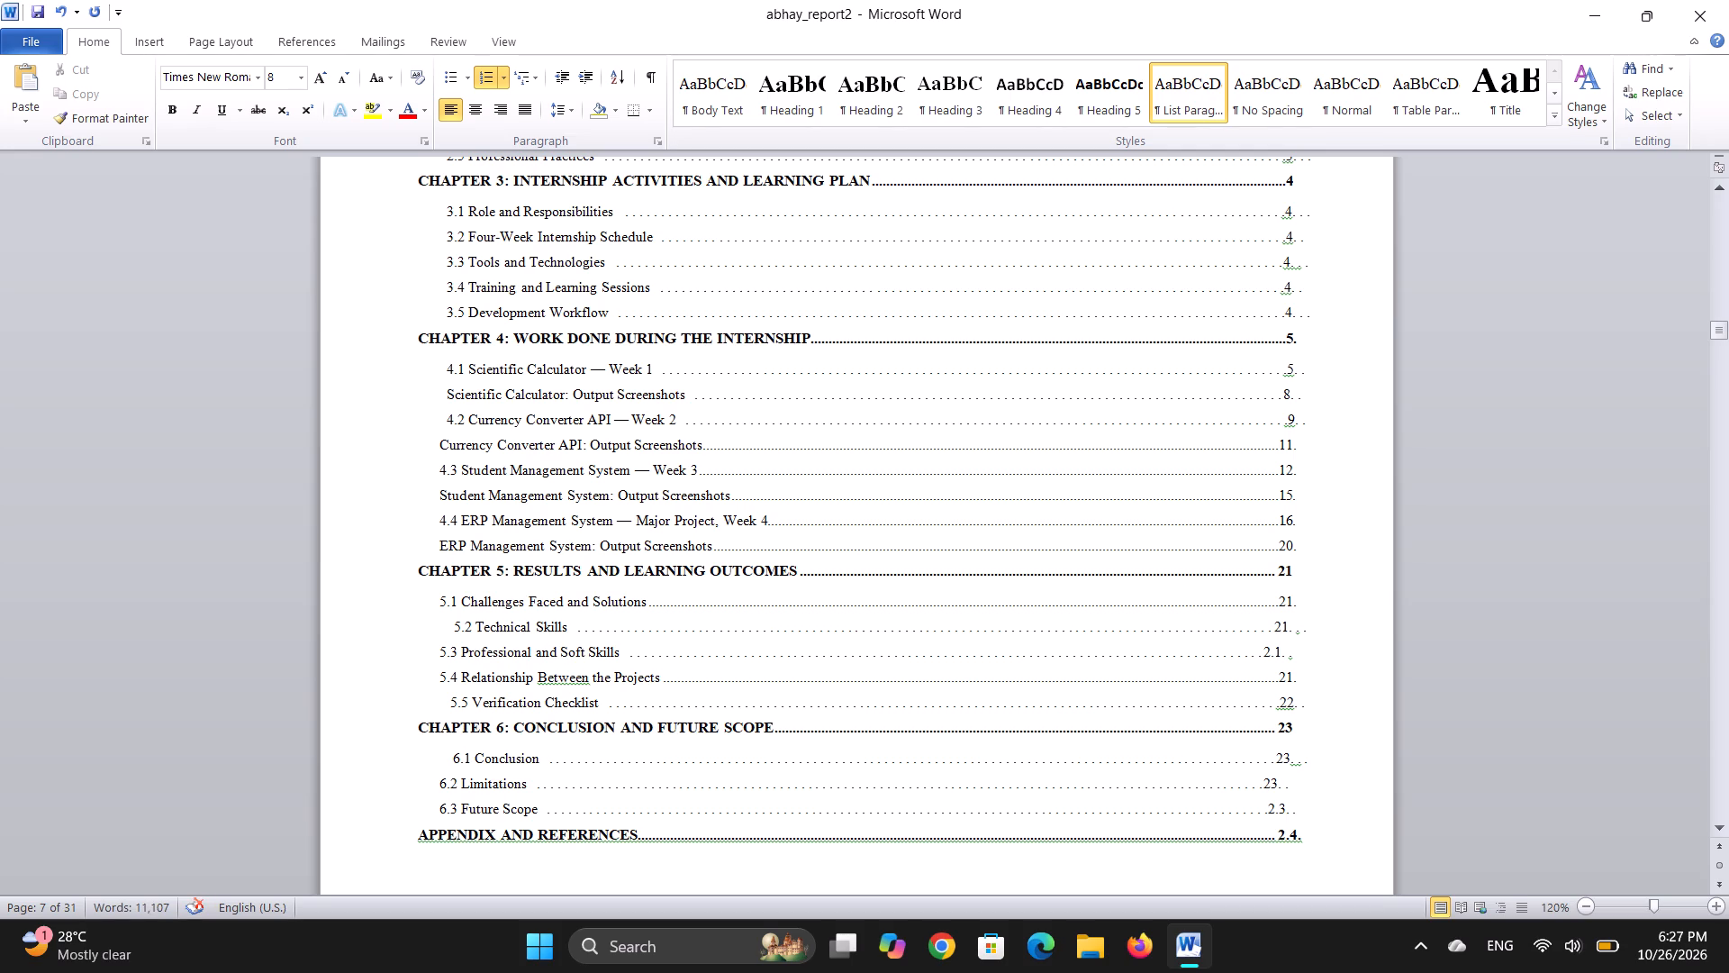
{"action": "left_click", "coordinate": [1282, 810]}
{"action": "key", "text": "Left"}
{"action": "key", "text": "BackSpace"}
Remove the stray dot inside the Appendix and References page number so it reads 24, and save the document.
{"action": "left_click", "coordinate": [1292, 836]}
{"action": "key", "text": "BackSpace"}
{"action": "key", "text": "ctrl+s"}
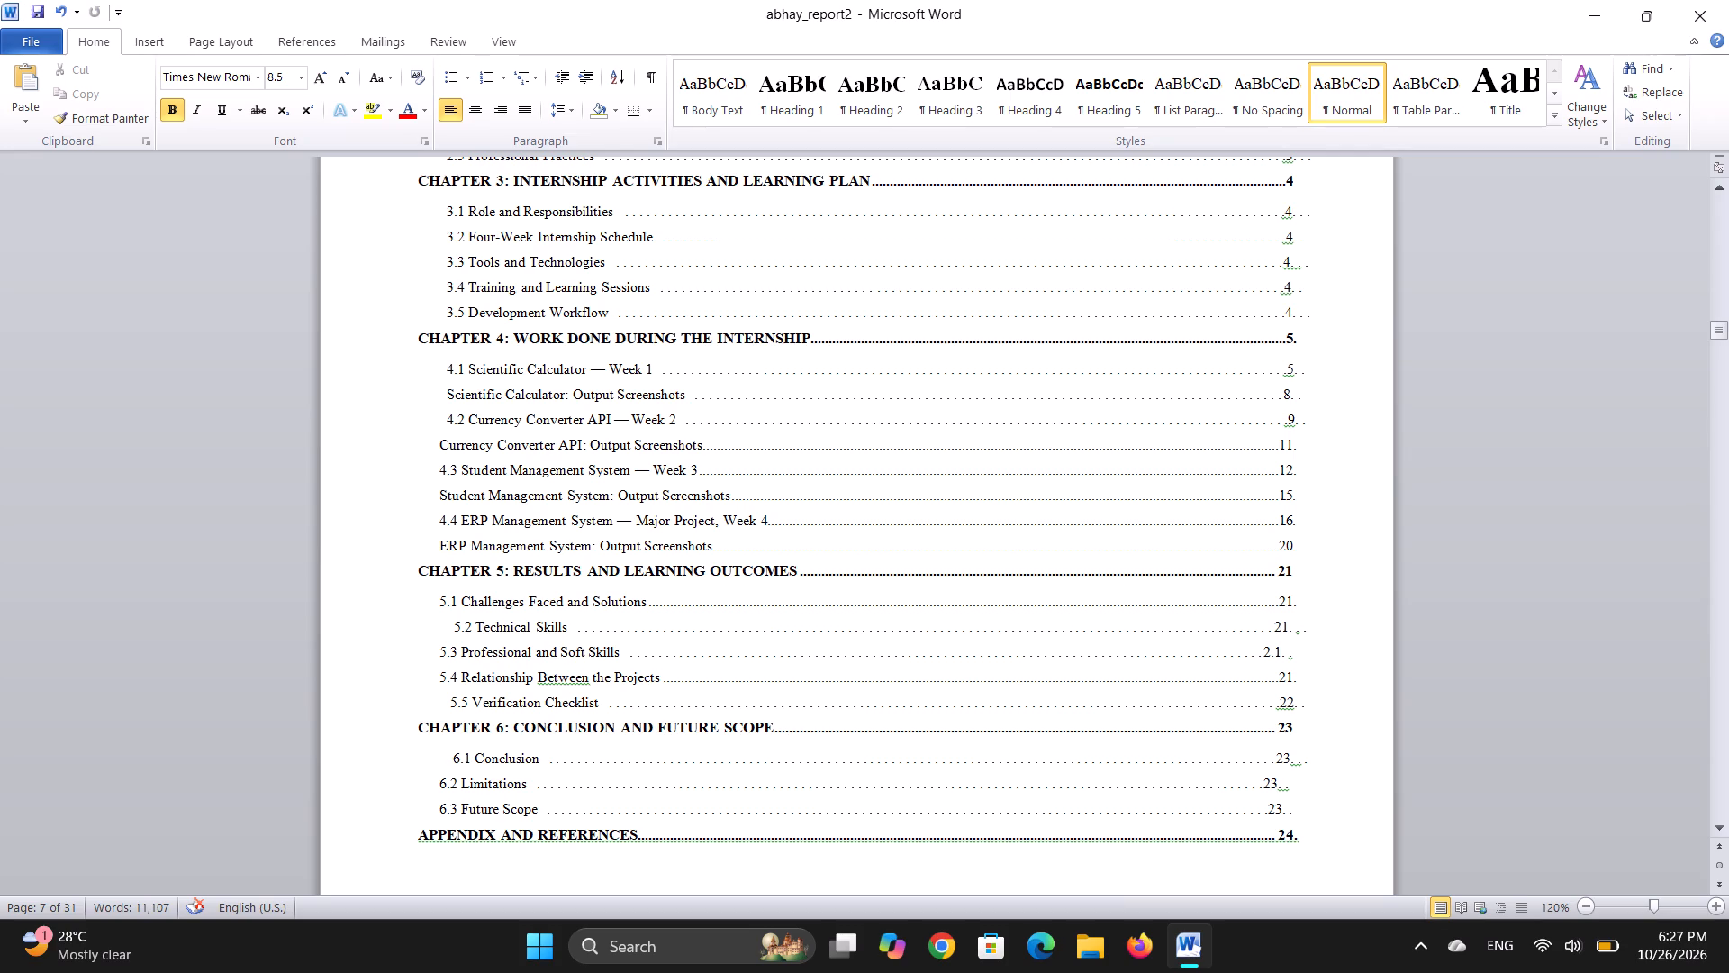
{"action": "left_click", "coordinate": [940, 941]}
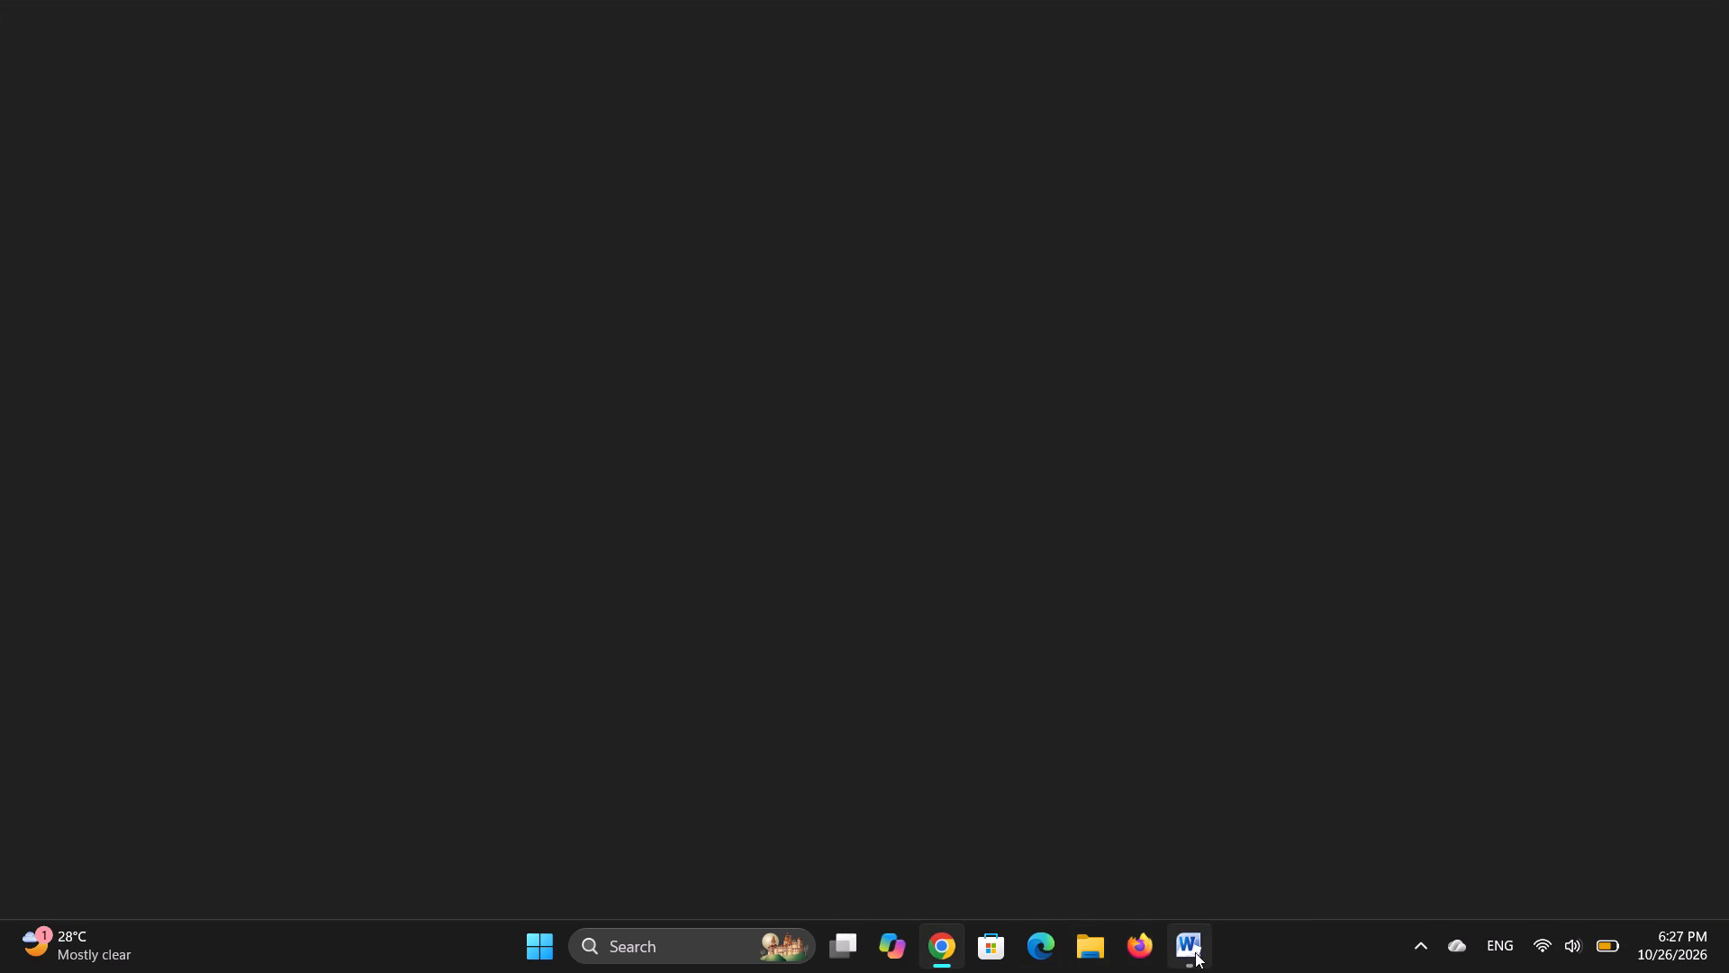
Switch to the internship report document in Word.
{"action": "left_click", "coordinate": [1195, 952]}
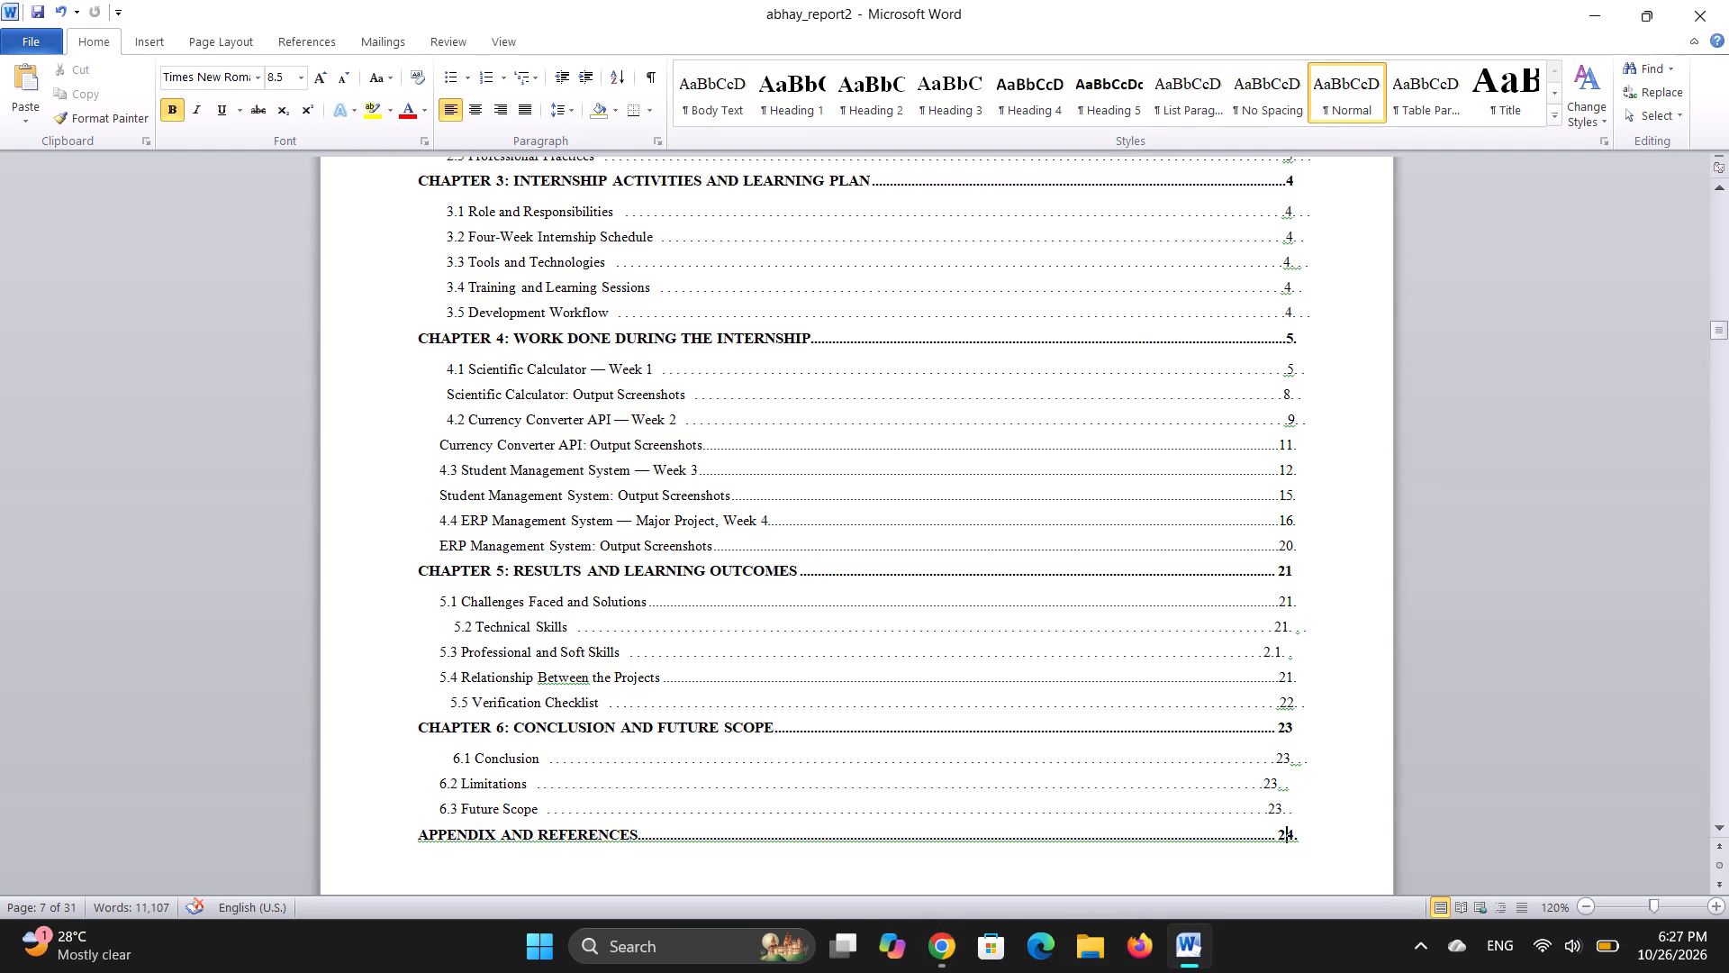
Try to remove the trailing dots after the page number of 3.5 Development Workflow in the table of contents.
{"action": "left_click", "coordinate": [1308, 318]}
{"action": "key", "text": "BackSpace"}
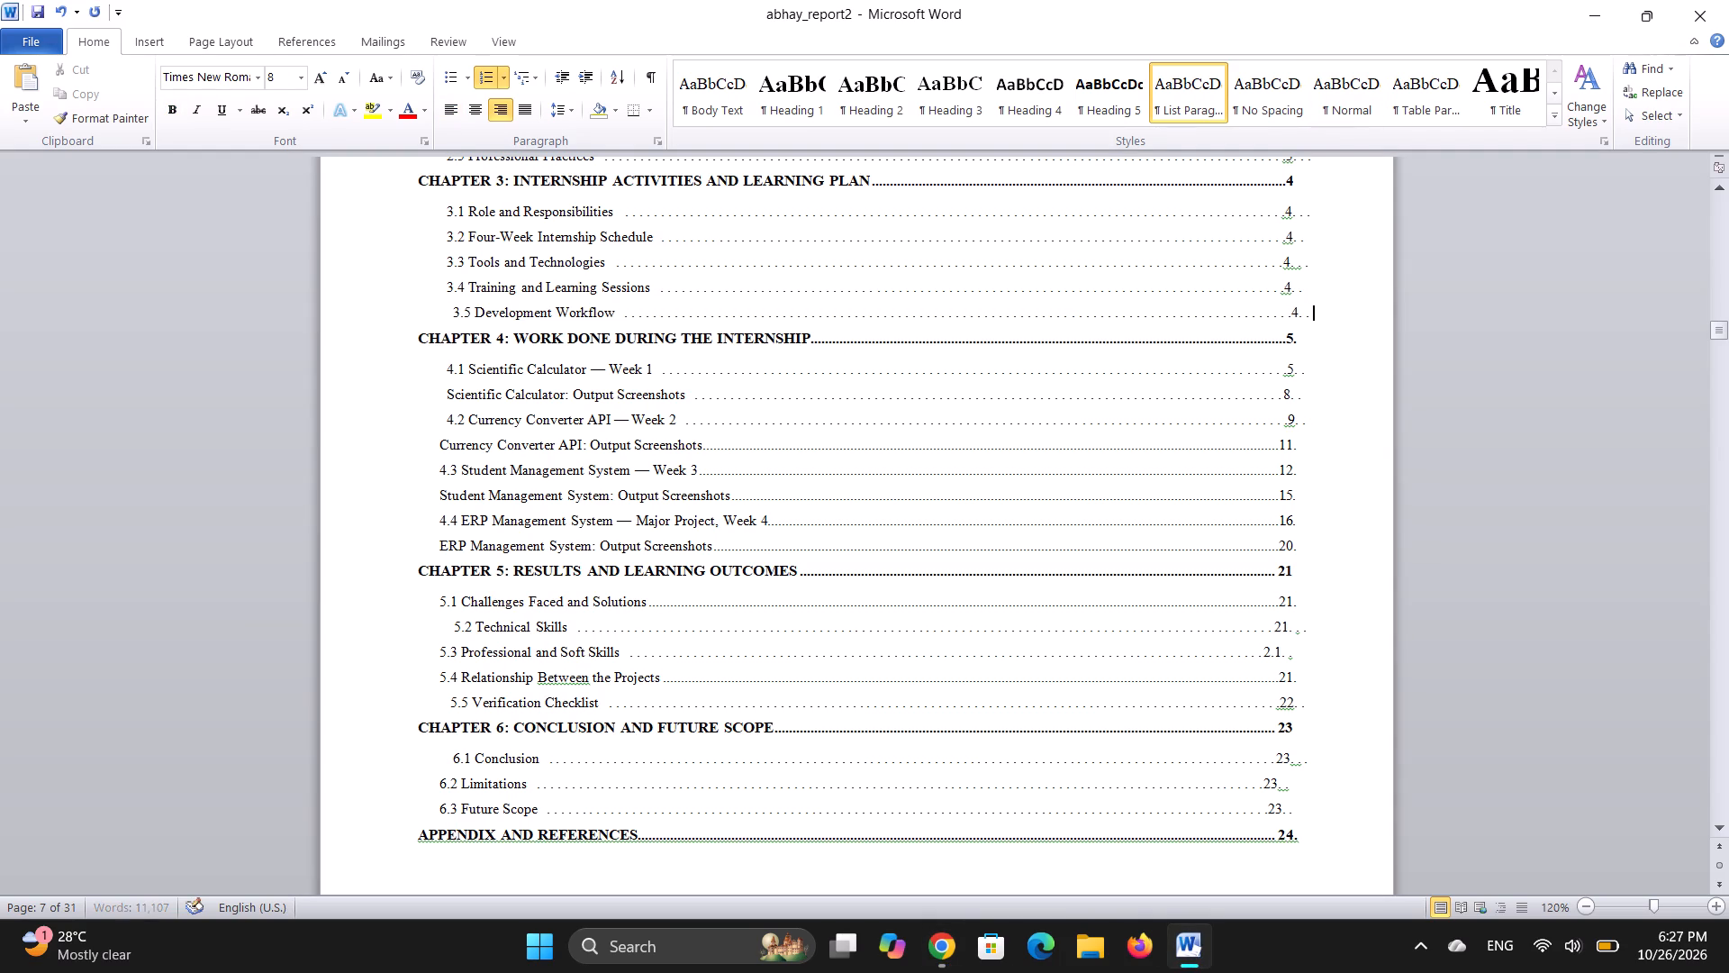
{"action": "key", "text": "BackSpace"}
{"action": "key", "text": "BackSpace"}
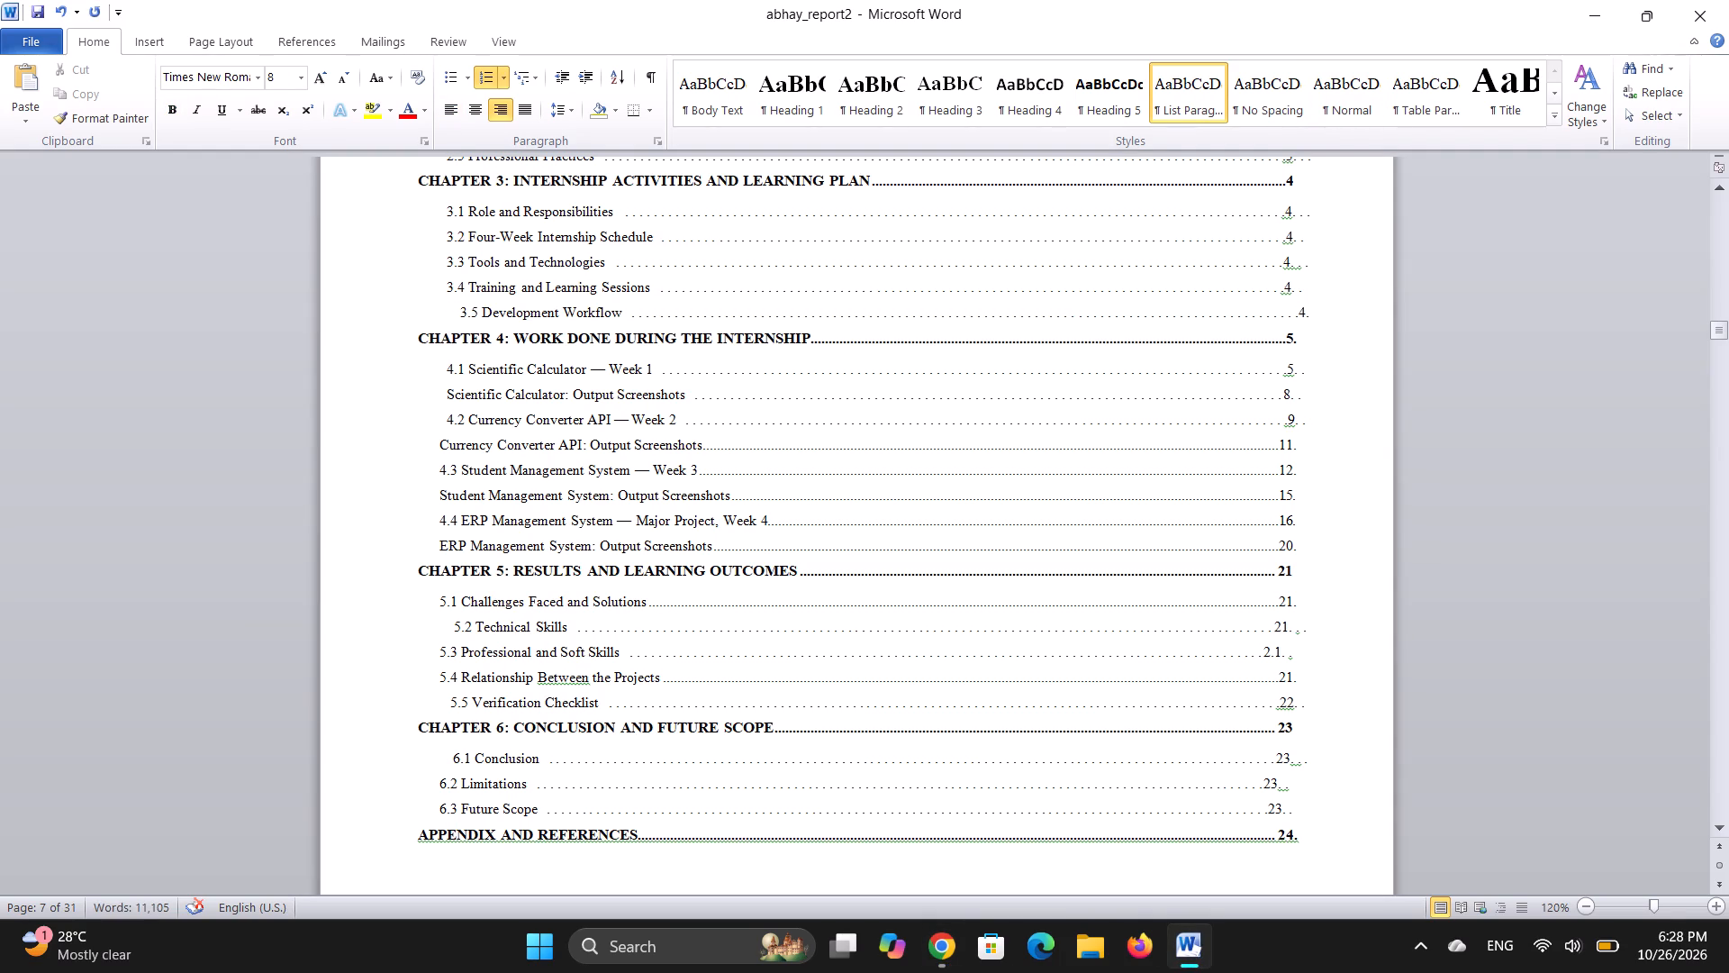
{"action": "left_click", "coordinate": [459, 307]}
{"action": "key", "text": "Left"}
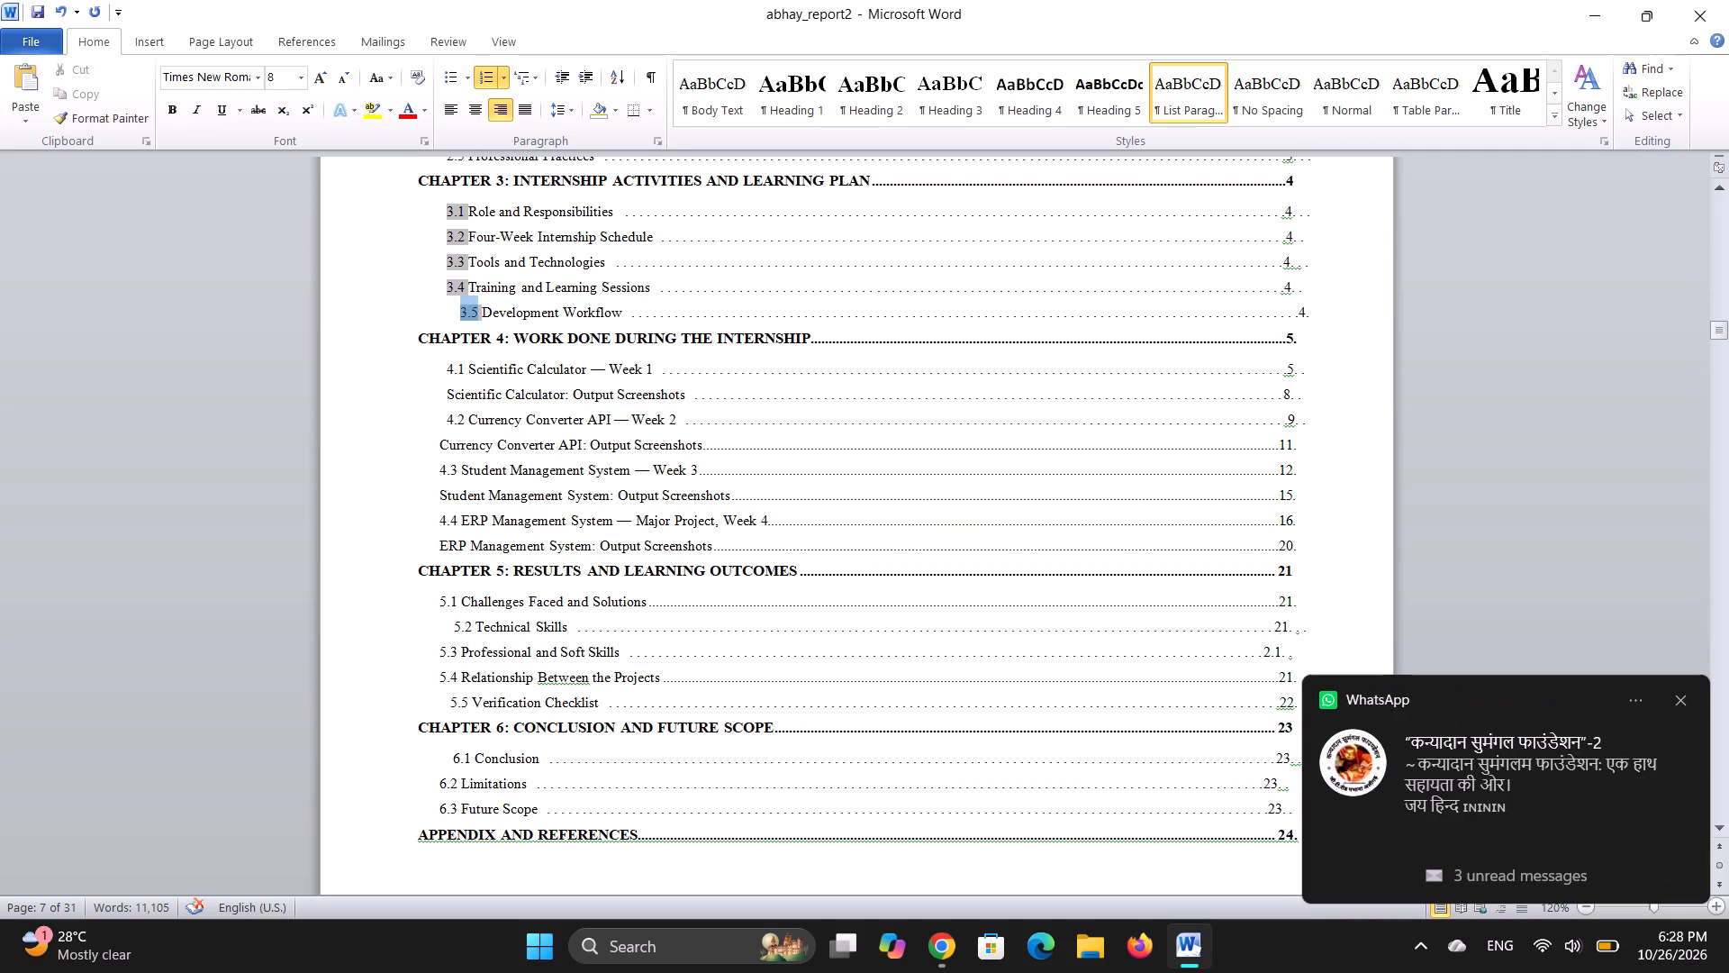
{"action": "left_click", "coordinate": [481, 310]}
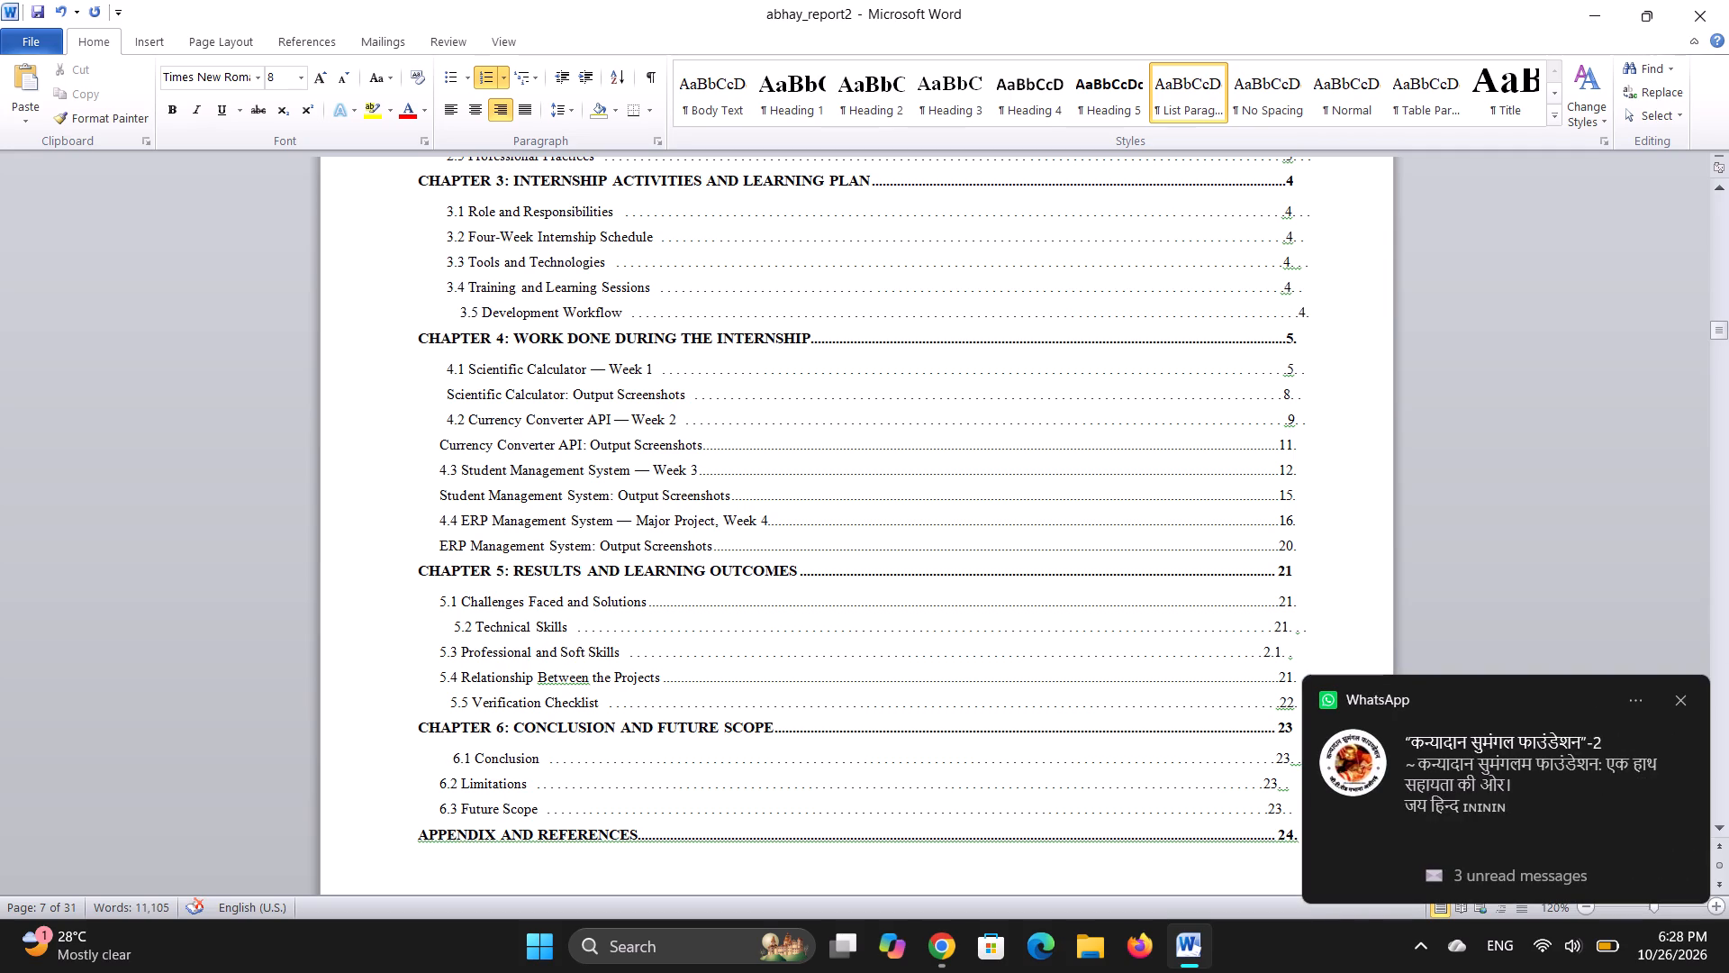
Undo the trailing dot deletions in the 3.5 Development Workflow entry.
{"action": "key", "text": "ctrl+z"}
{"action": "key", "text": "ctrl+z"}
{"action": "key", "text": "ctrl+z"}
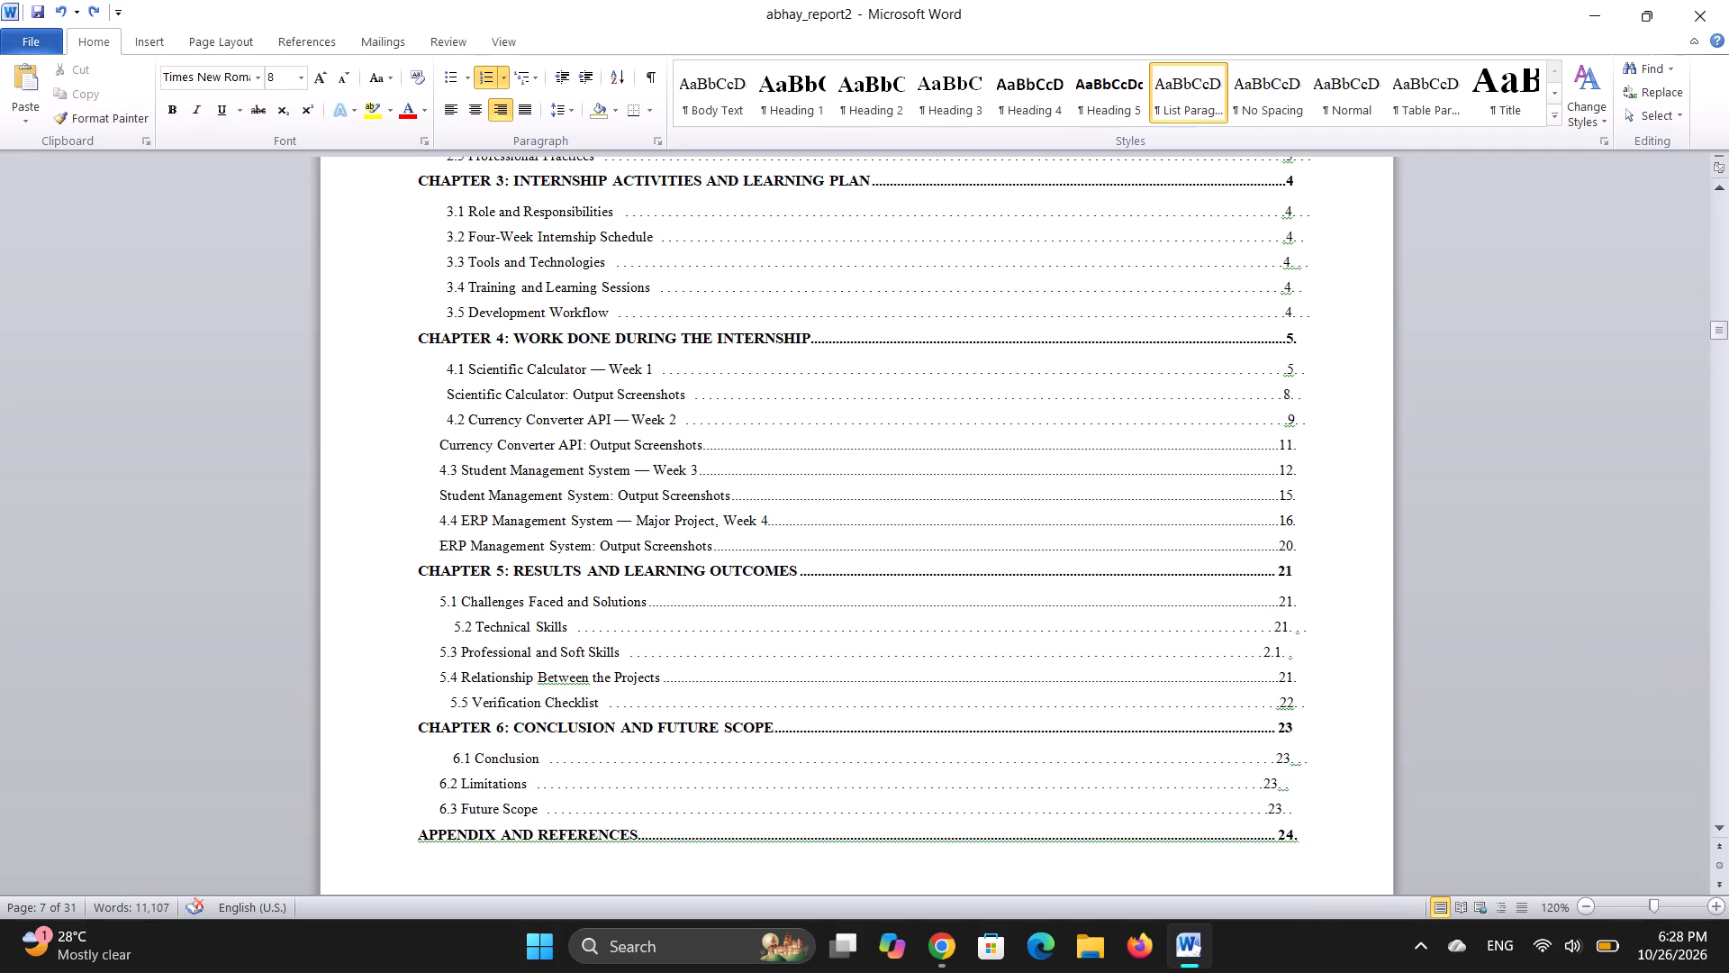
Save the internship report document.
{"action": "scroll", "coordinate": [1349, 451], "scroll_direction": "up", "scroll_amount": 2}
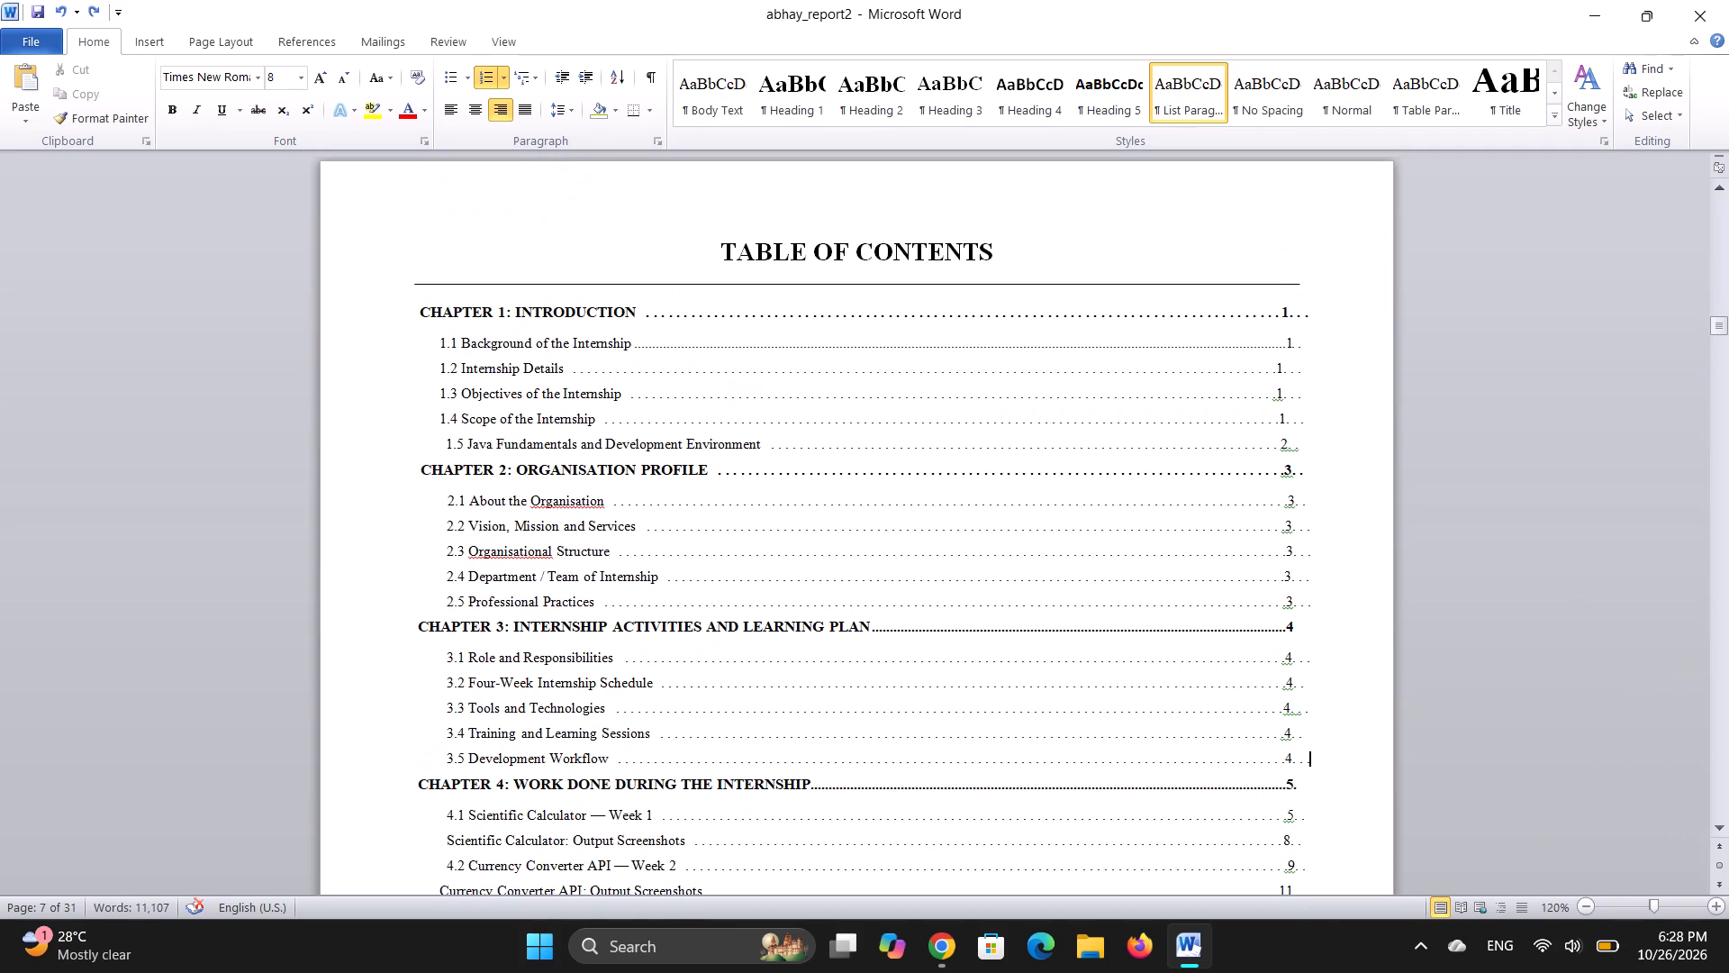
{"action": "key", "text": "ctrl+s"}
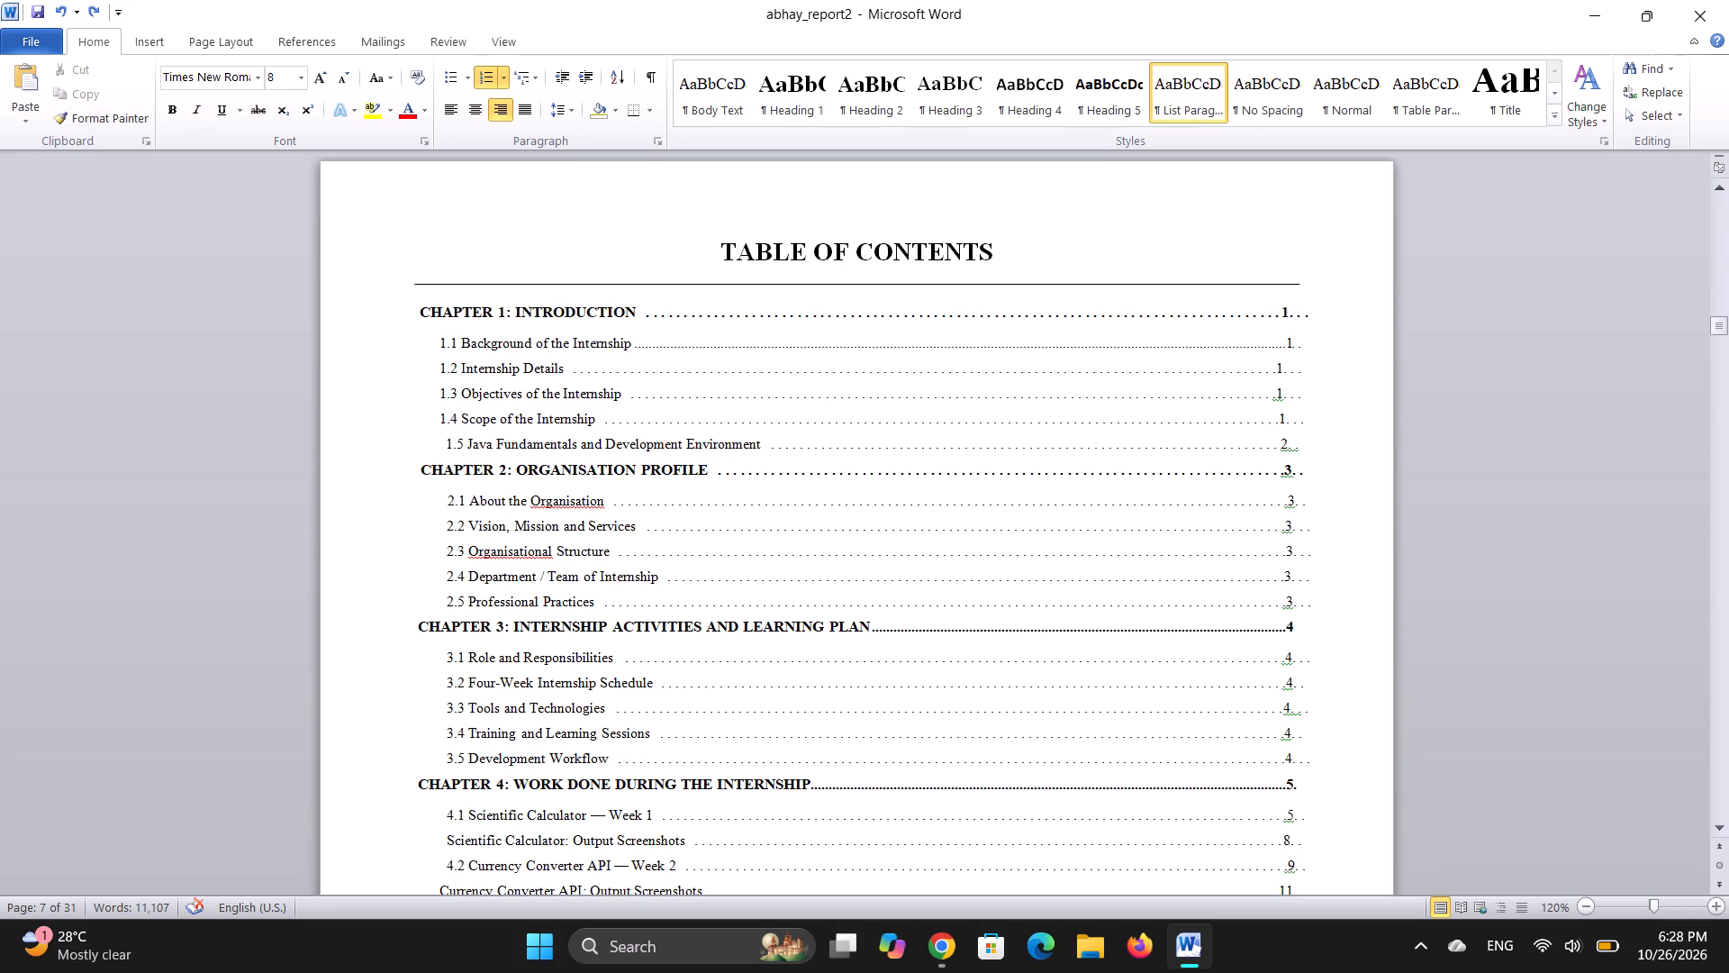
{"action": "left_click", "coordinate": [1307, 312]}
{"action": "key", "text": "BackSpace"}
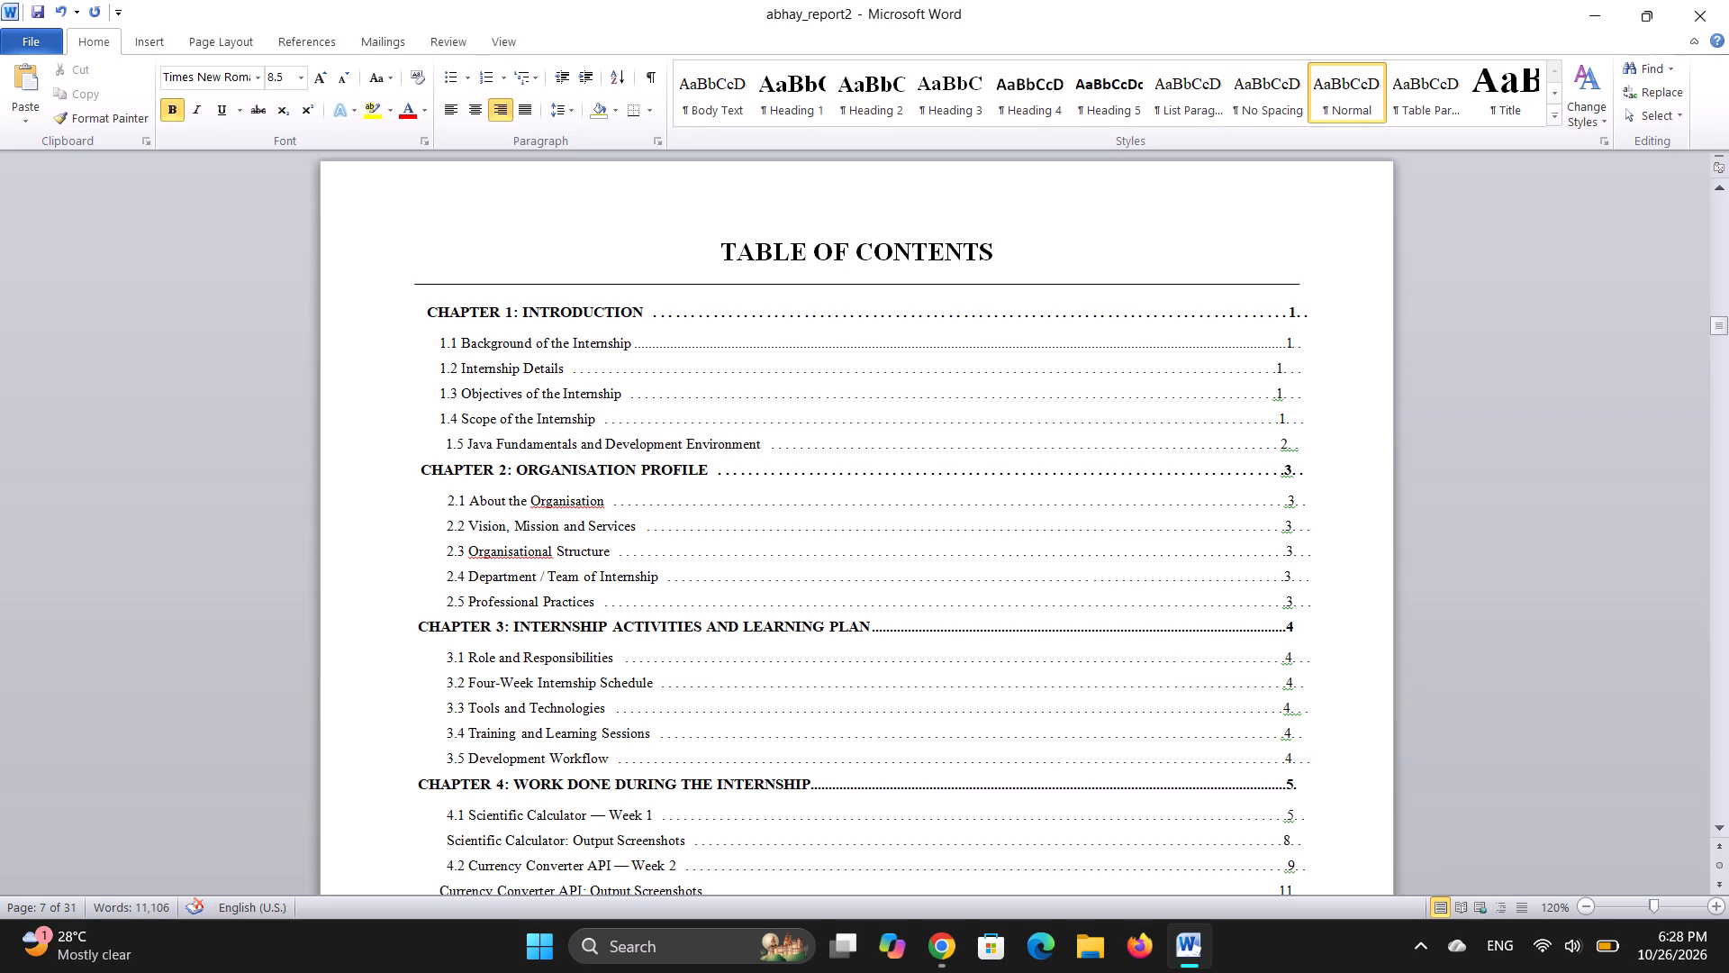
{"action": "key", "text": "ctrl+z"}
Insert four spaces before the 5.2 Technical Skills page number to line its title up with 5.1.
{"action": "scroll", "coordinate": [1307, 312], "scroll_direction": "down", "scroll_amount": 3}
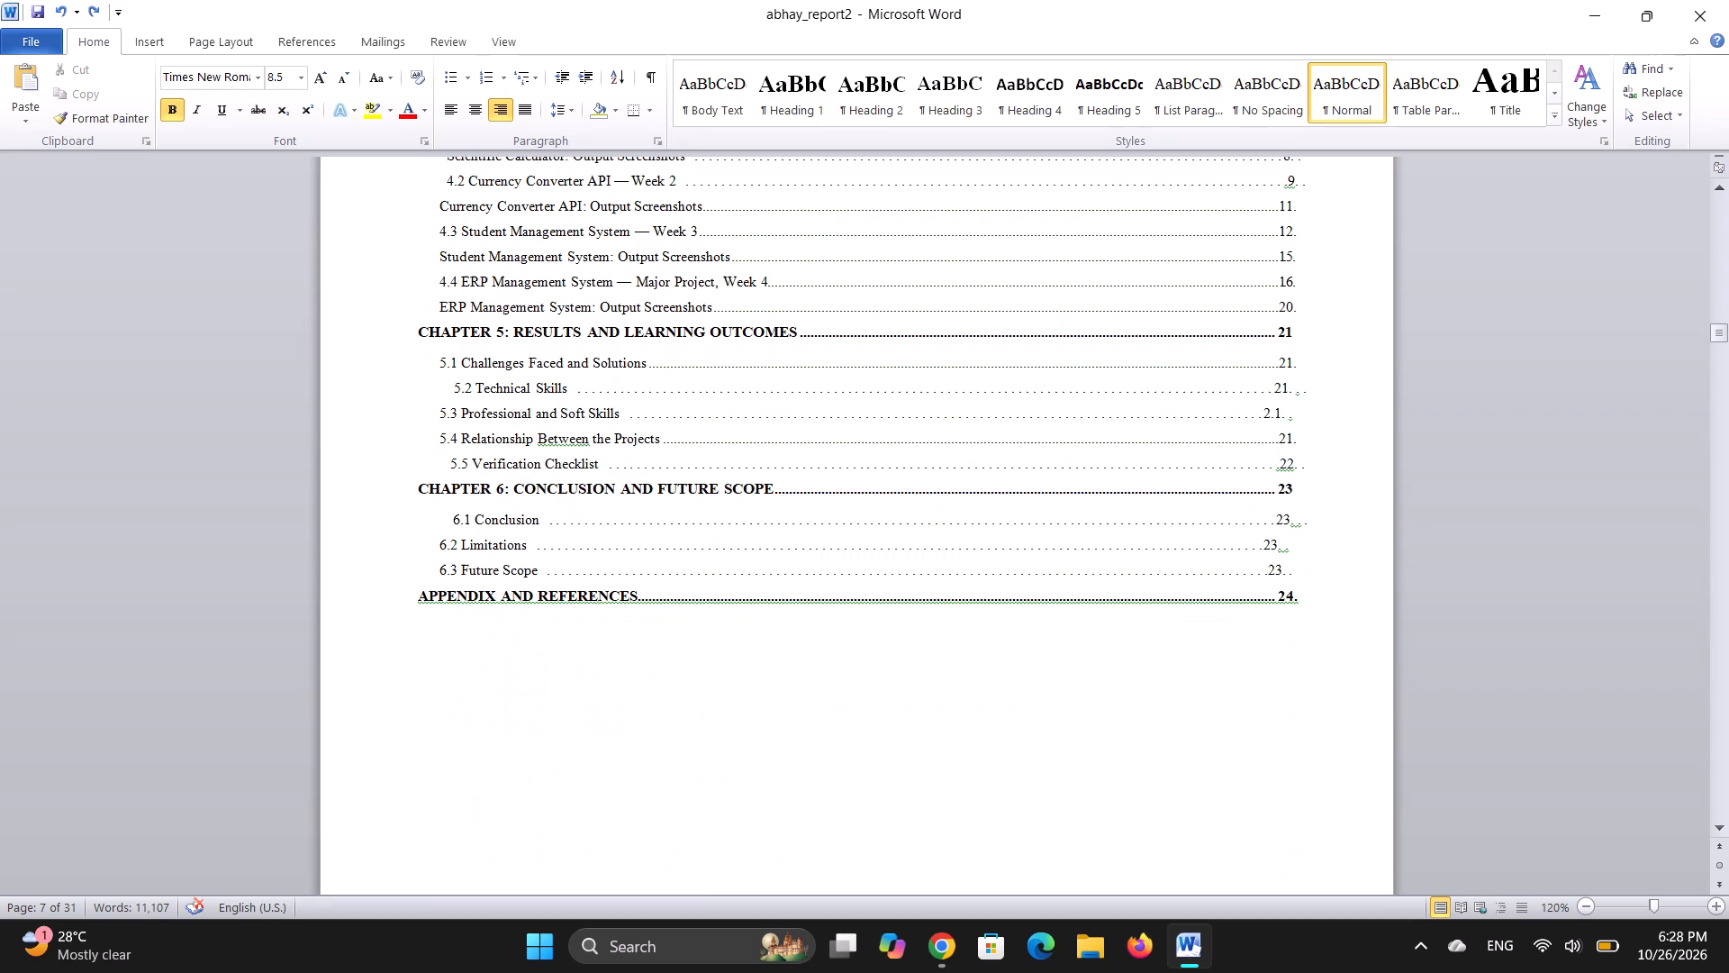
{"action": "scroll", "coordinate": [1307, 312], "scroll_direction": "up", "scroll_amount": 1}
{"action": "left_click", "coordinate": [1301, 413]}
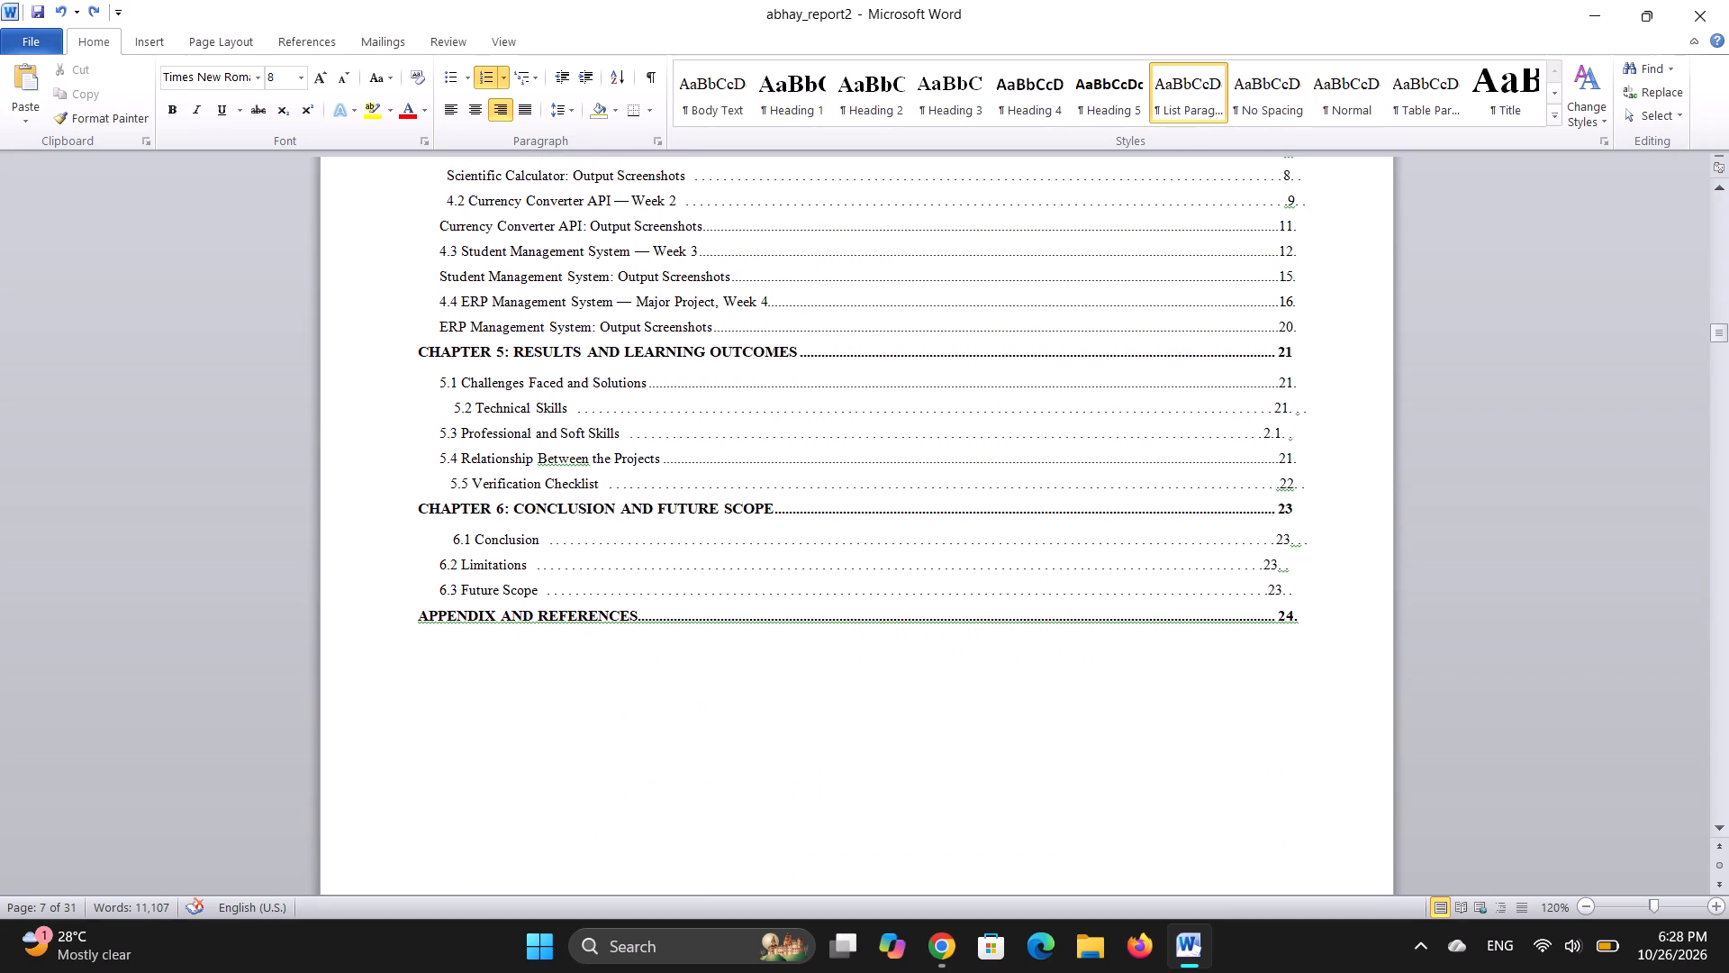
{"action": "left_click", "coordinate": [1269, 407]}
{"action": "key", "text": "space"}
{"action": "key", "text": "space"}
{"action": "key", "text": "space"}
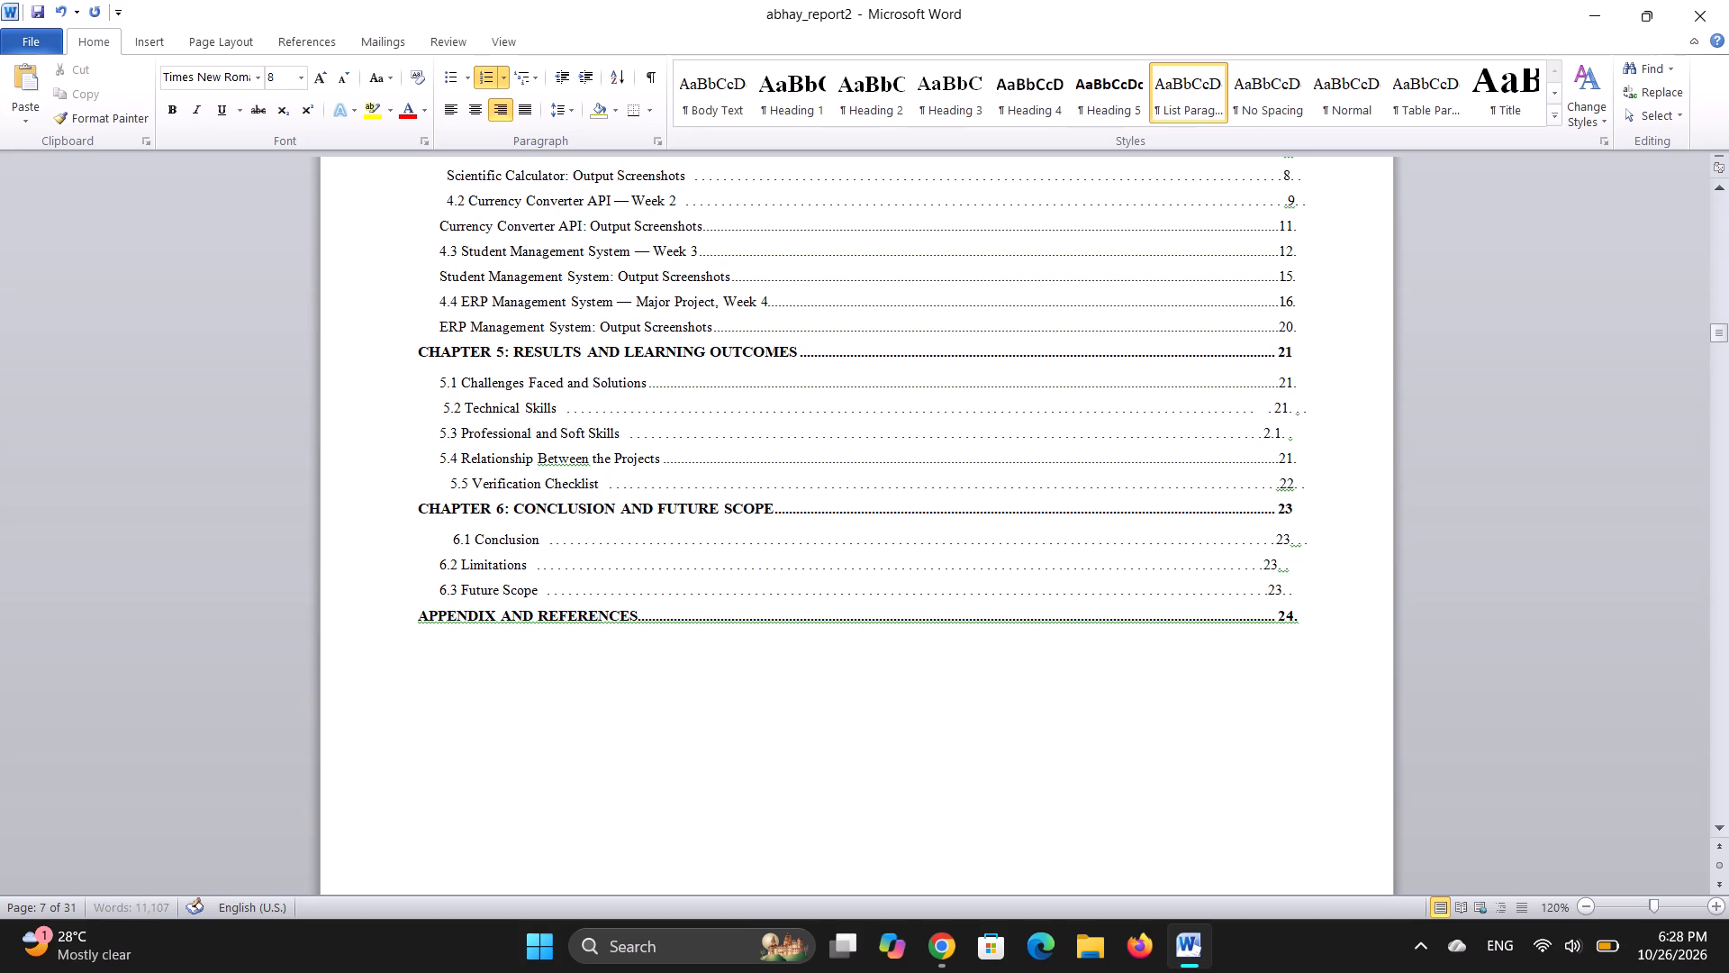
{"action": "key", "text": "space"}
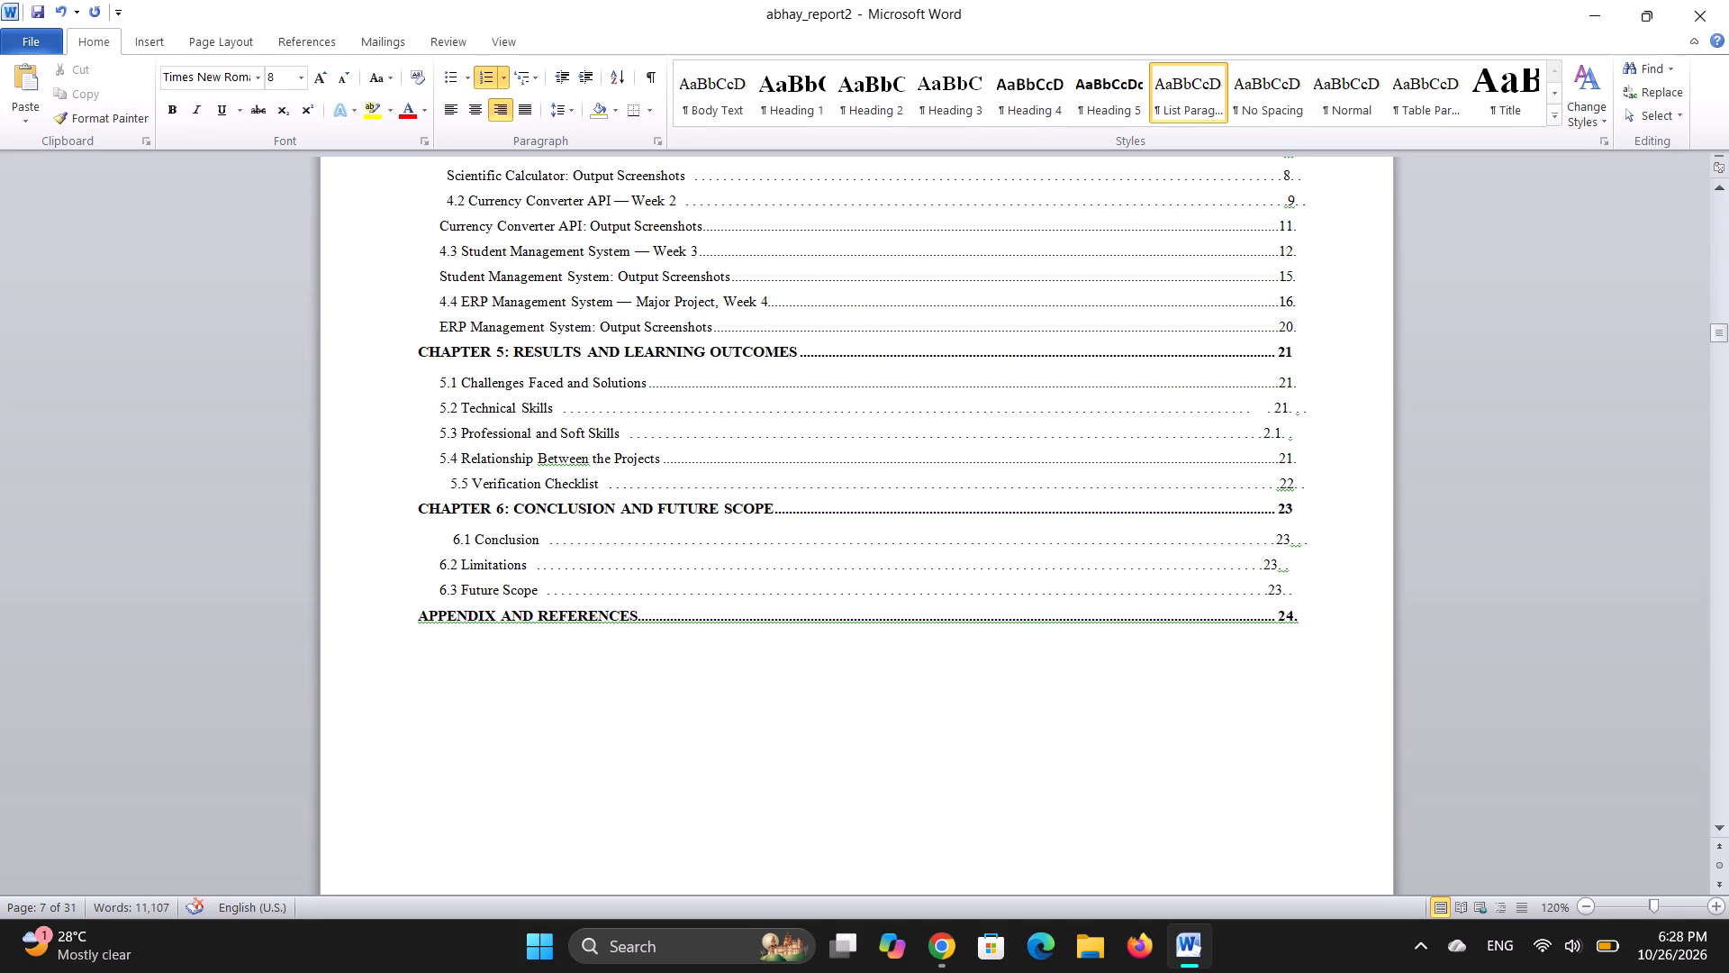
Align the 5.5 Verification Checklist and 6.1 Conclusion titles with their neighbours by adding three and four spaces at the ends of their lines.
{"action": "left_click", "coordinate": [1300, 483]}
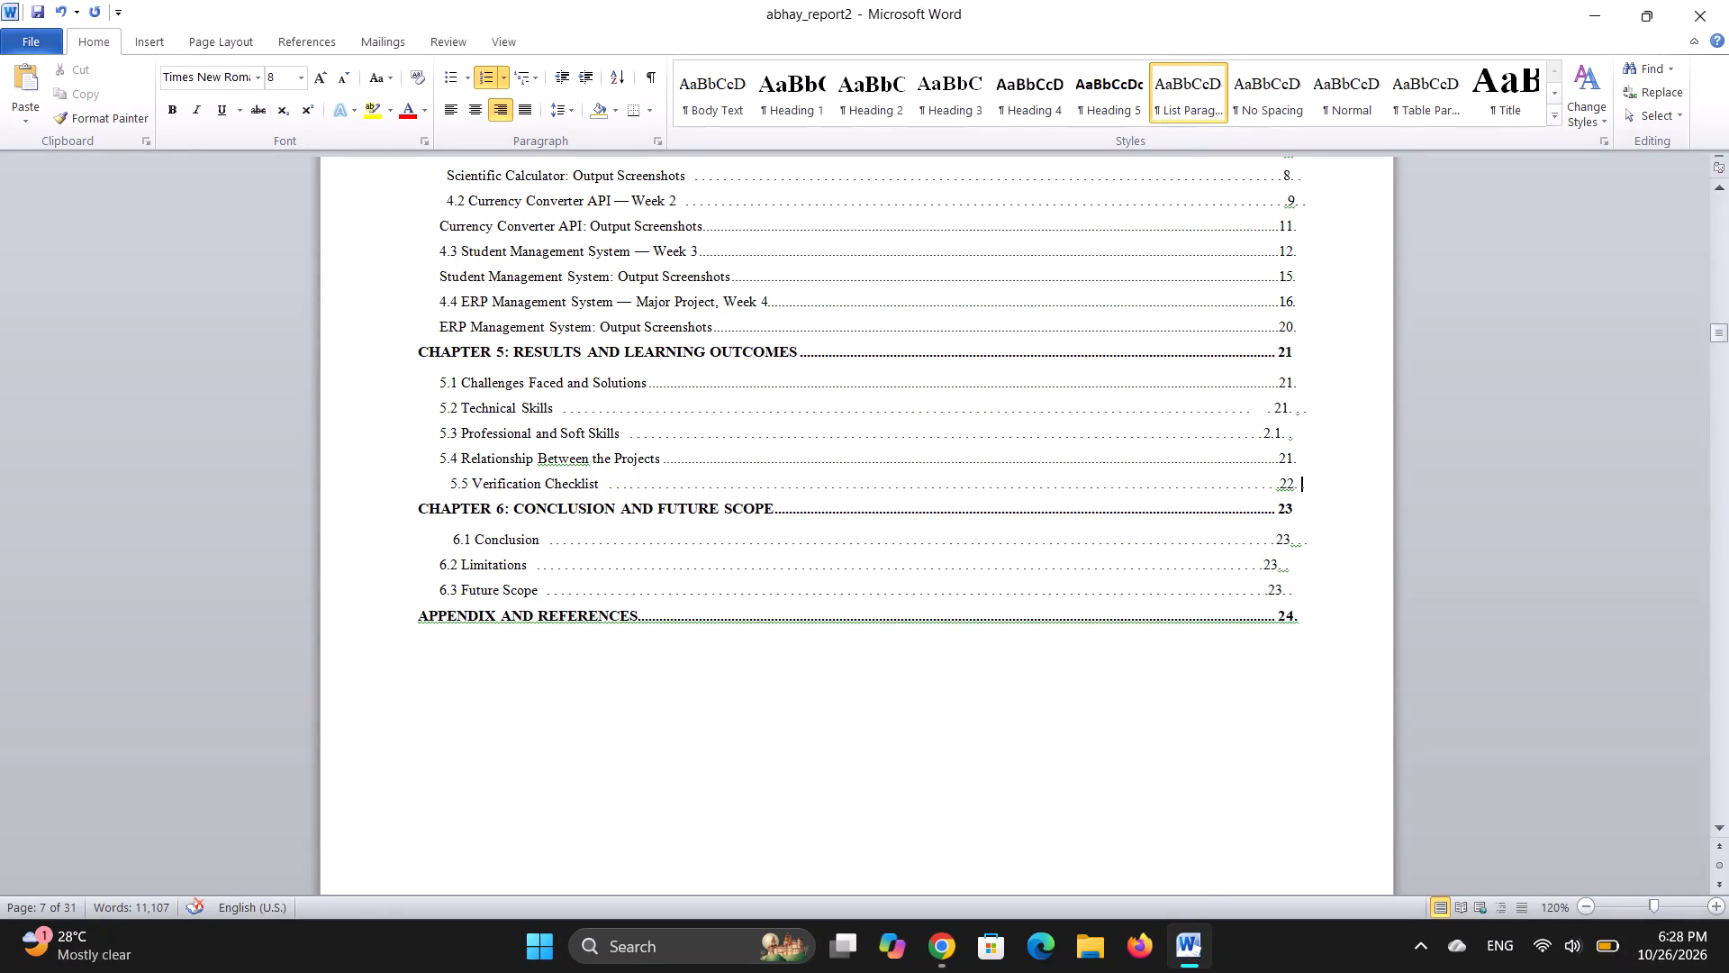
{"action": "key", "text": "space"}
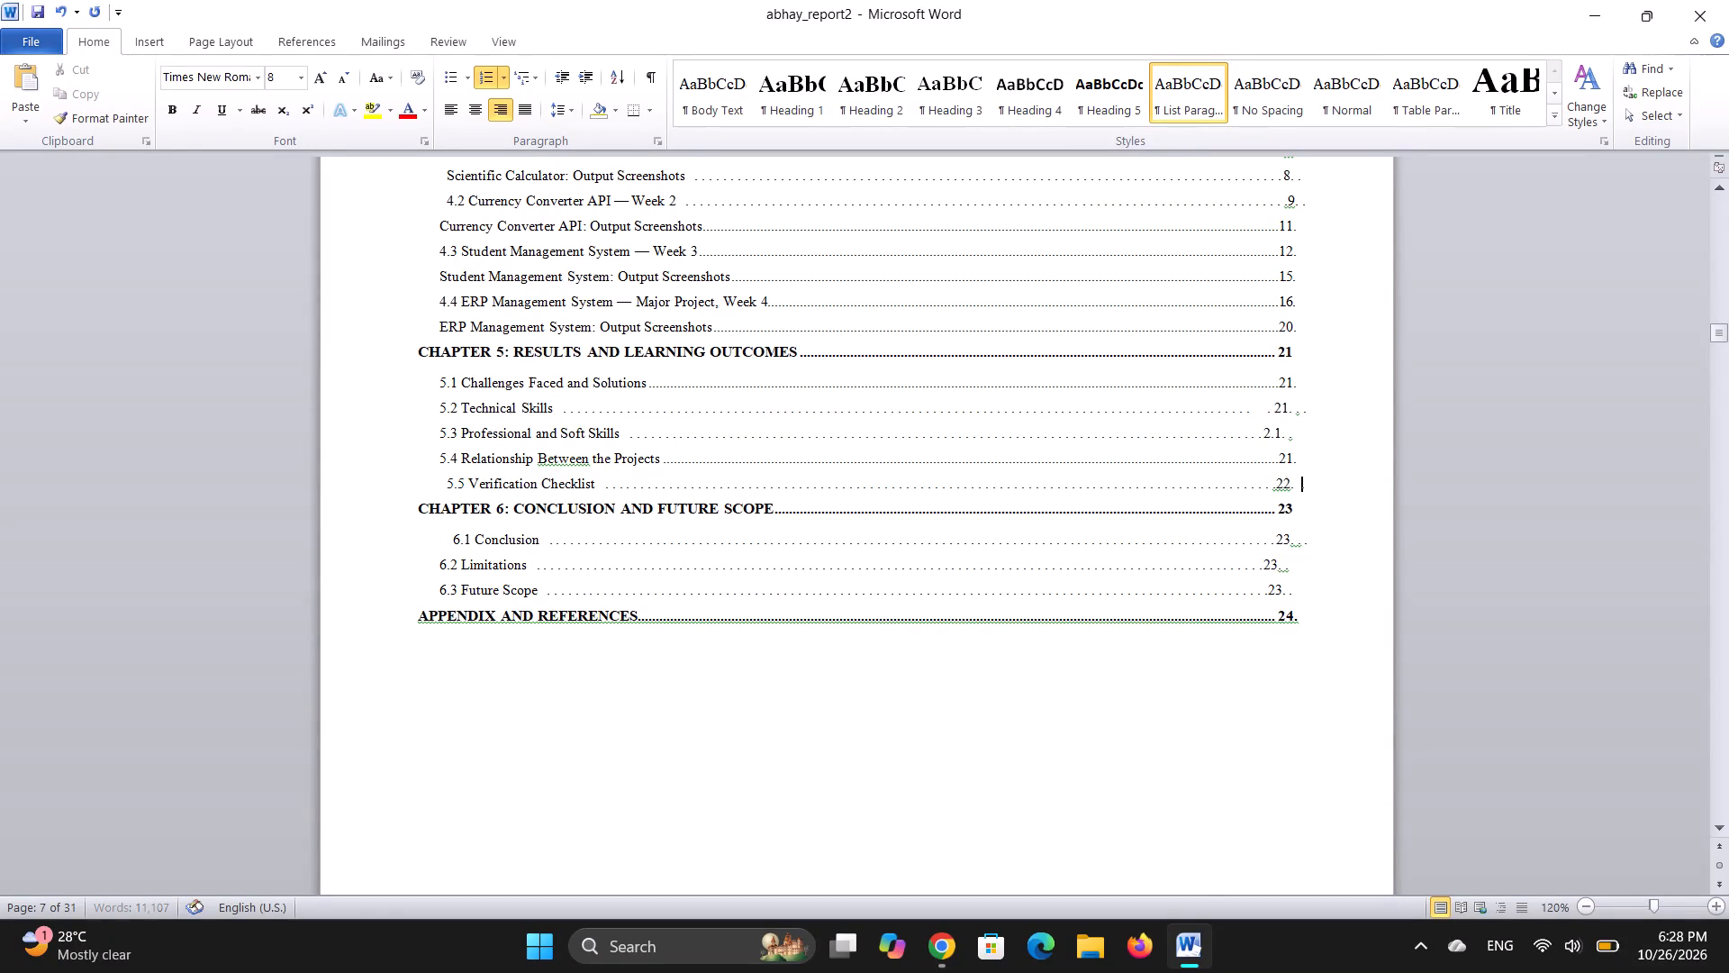
{"action": "key", "text": "space"}
{"action": "key", "text": "space"}
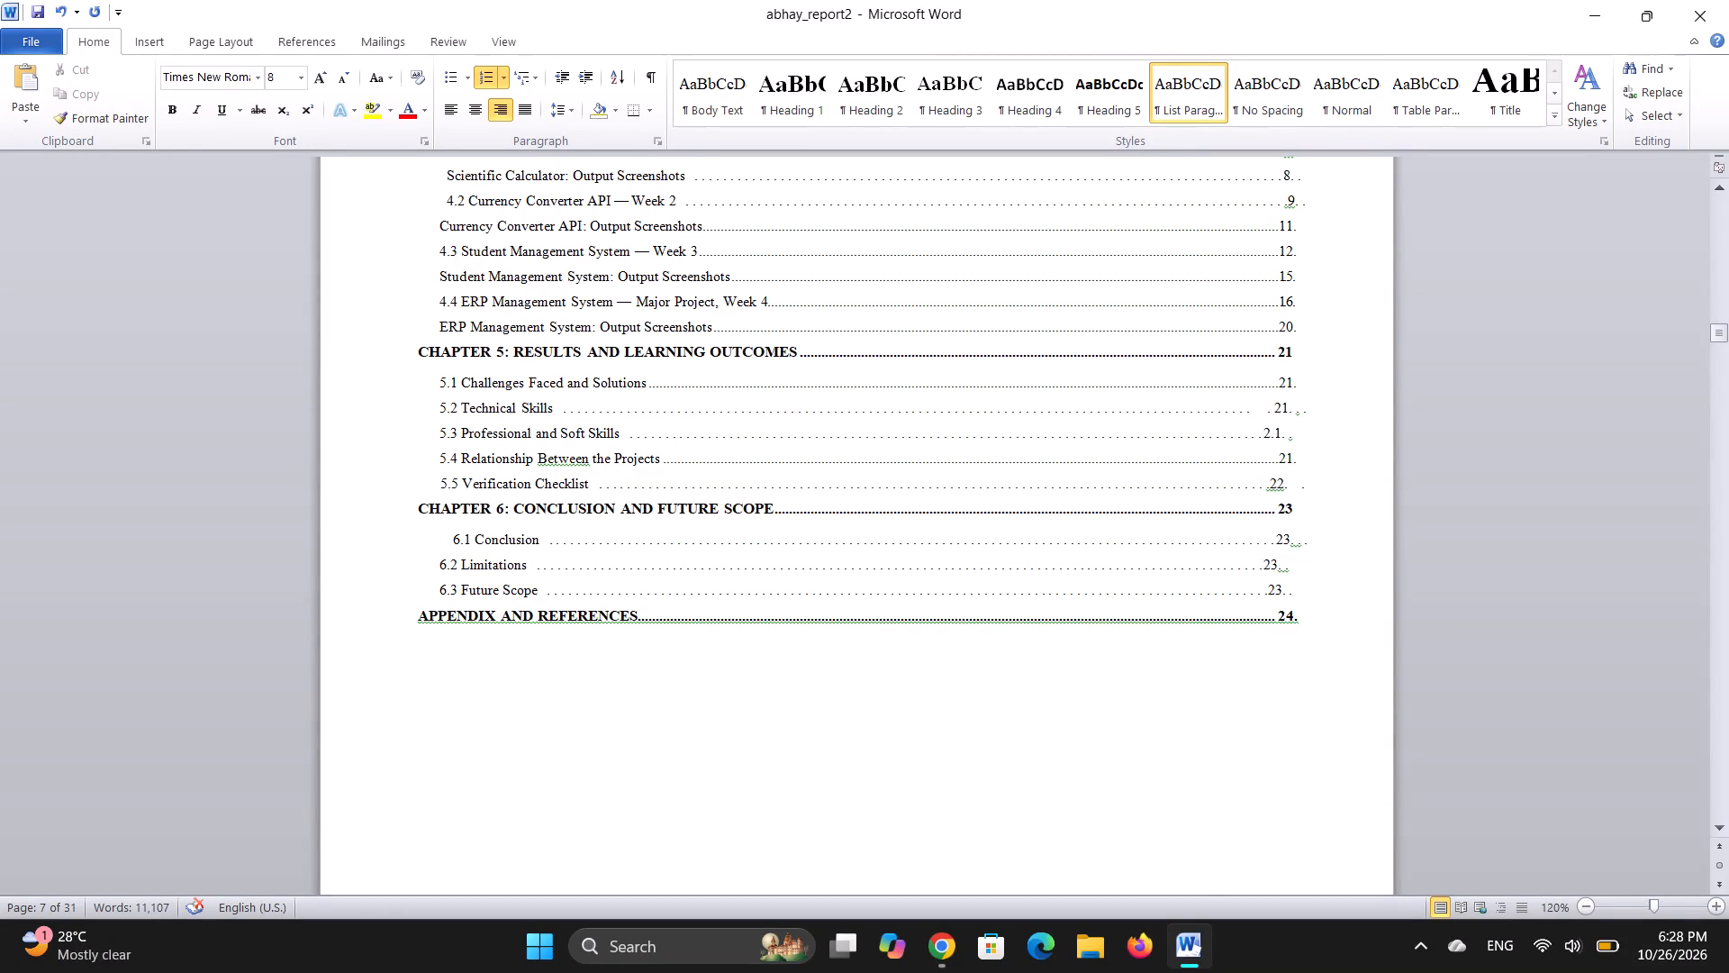
{"action": "left_click", "coordinate": [1303, 542]}
{"action": "key", "text": "space"}
{"action": "key", "text": "space"}
{"action": "key", "text": "space"}
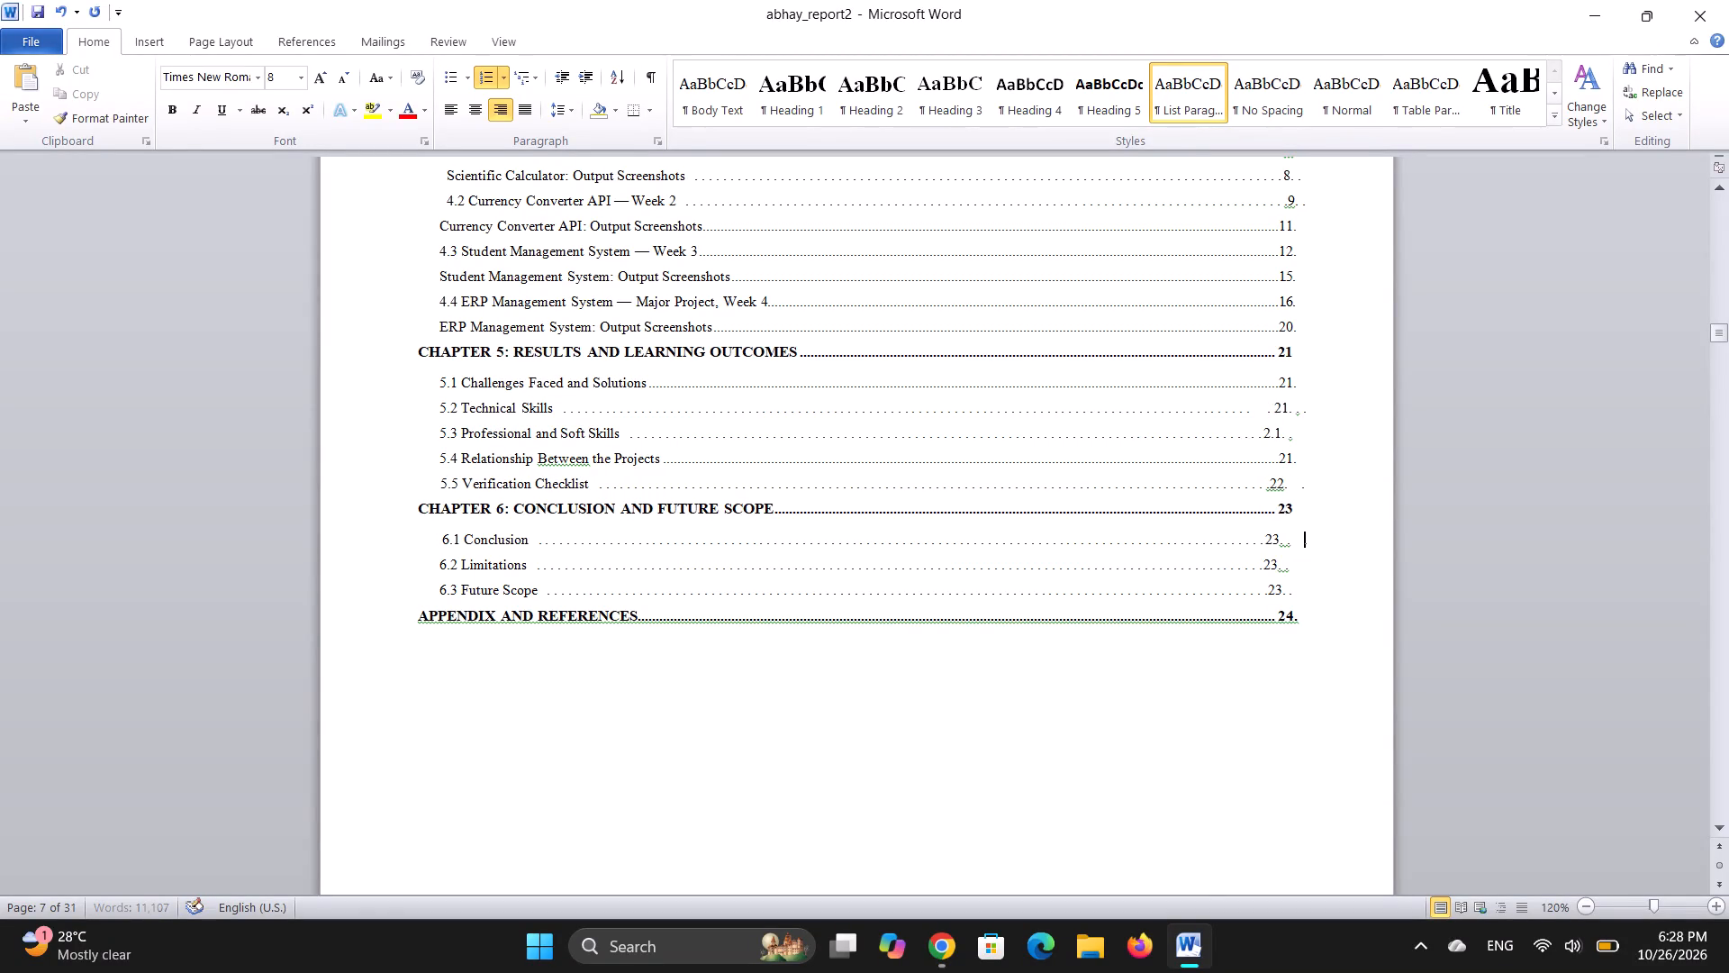
{"action": "key", "text": "space"}
Align the 4.2 Currency Converter API — Week 2 title with the entries below by adding six trailing spaces and two within its dot leader.
{"action": "scroll", "coordinate": [1303, 542], "scroll_direction": "up", "scroll_amount": 2}
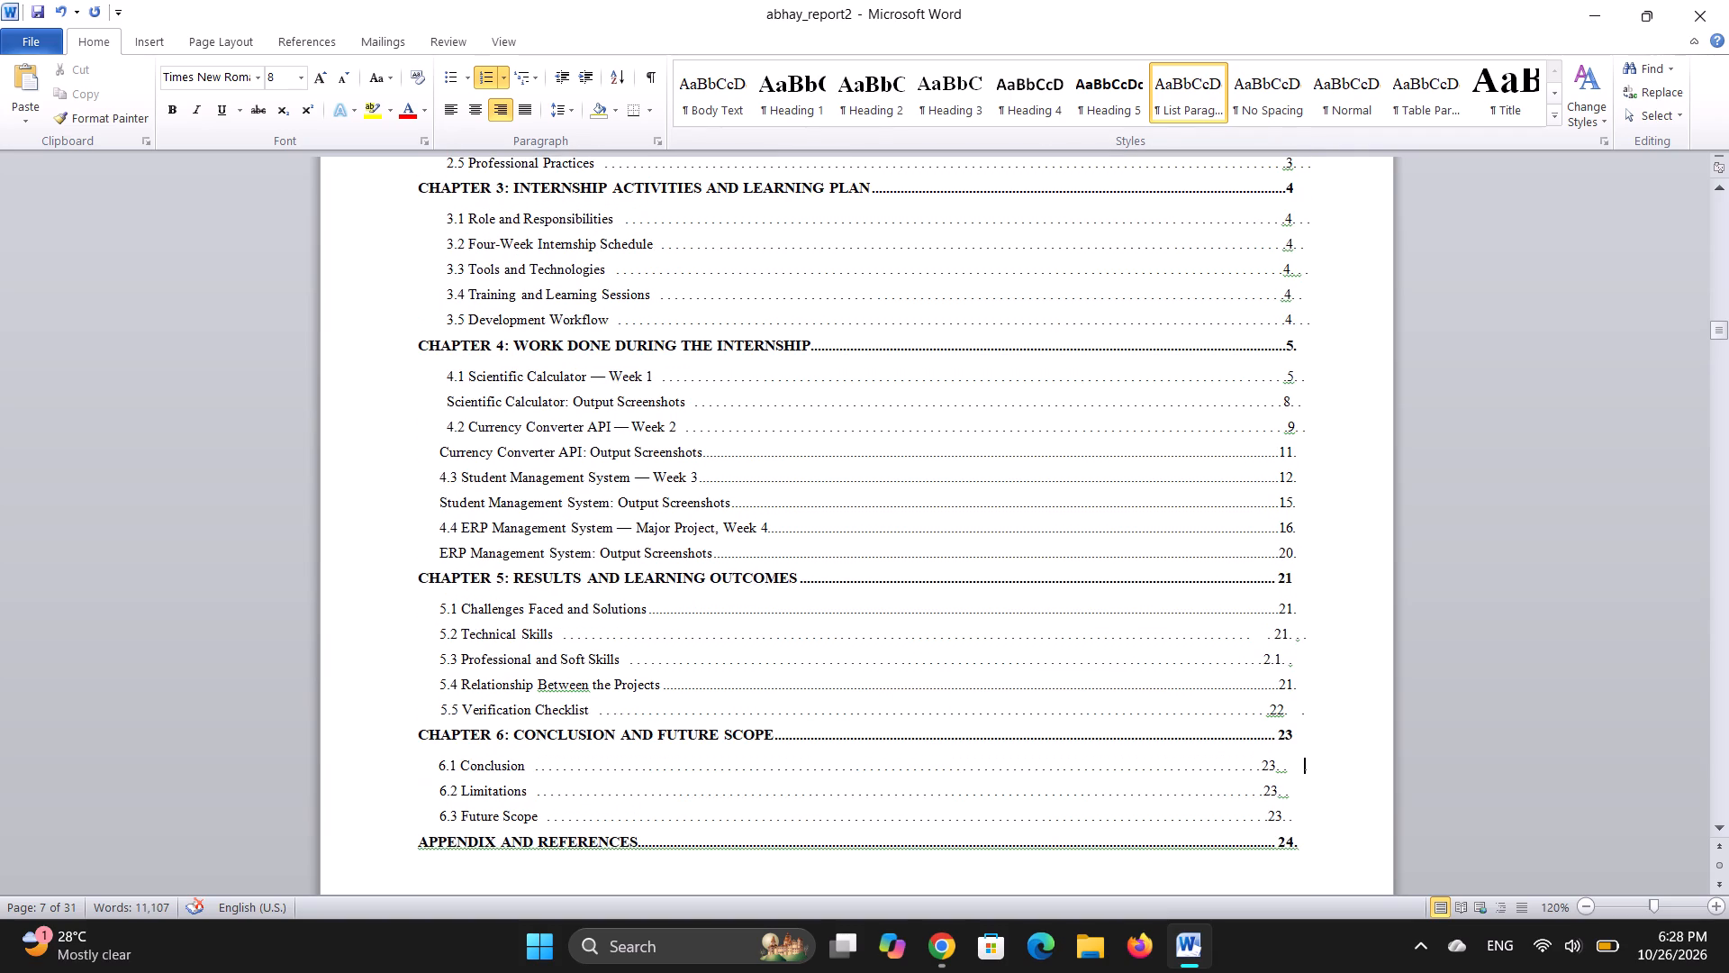
{"action": "left_click", "coordinate": [1310, 426]}
{"action": "key", "text": "space"}
{"action": "key", "text": "space"}
{"action": "key", "text": "space"}
{"action": "key", "text": "space"}
{"action": "key", "text": "space"}
{"action": "key", "text": "space"}
{"action": "left_click", "coordinate": [1207, 431]}
{"action": "key", "text": "space"}
{"action": "key", "text": "space"}
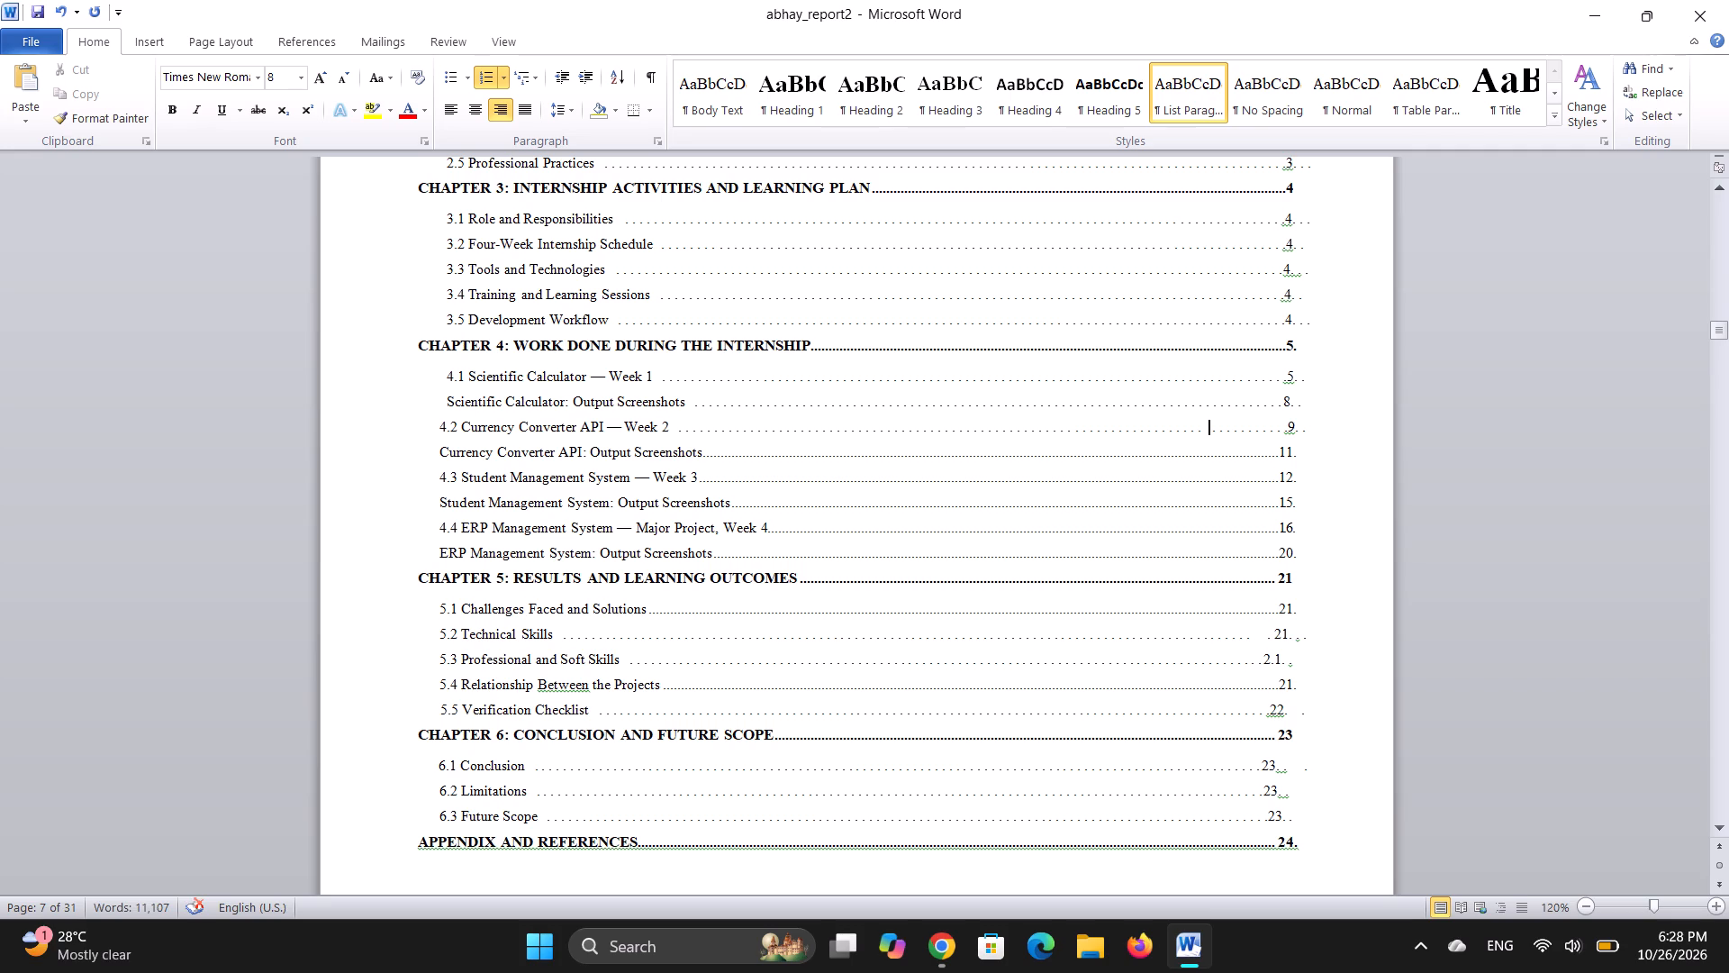
Insert two spaces into the dot leaders of Scientific Calculator: Output Screenshots and 4.1 Scientific Calculator — Week 1 to align their titles.
{"action": "left_click", "coordinate": [1219, 399]}
{"action": "key", "text": "space"}
{"action": "key", "text": "space"}
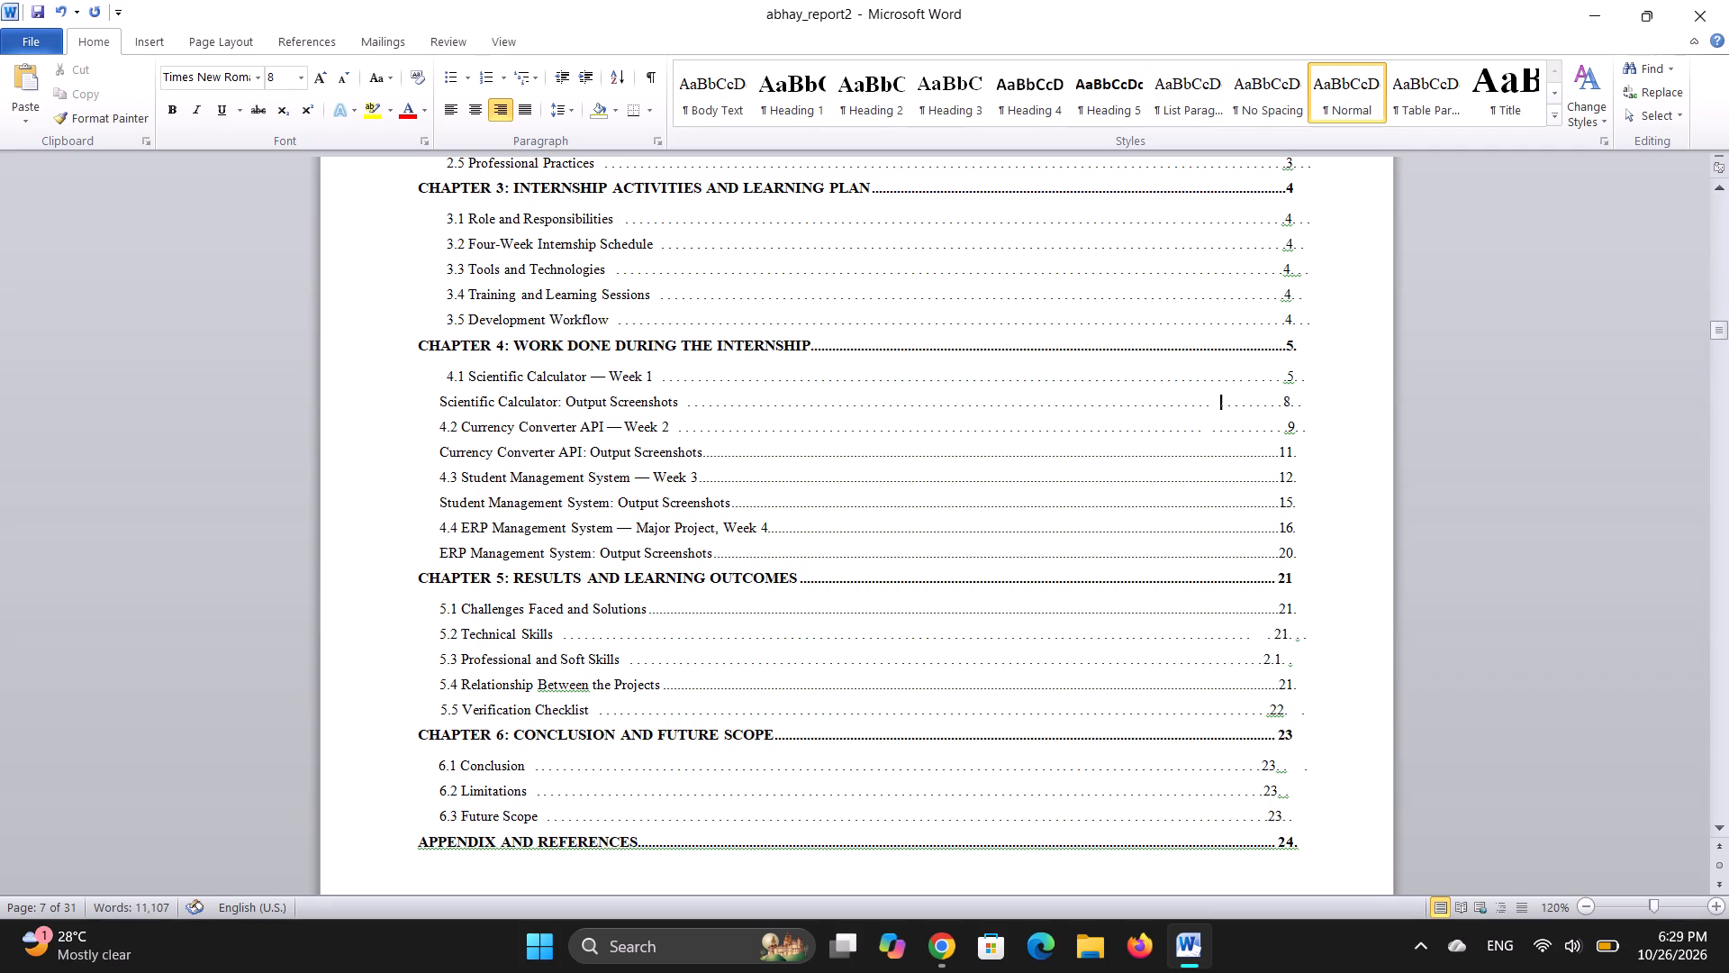
{"action": "left_click", "coordinate": [1232, 380]}
{"action": "key", "text": "space"}
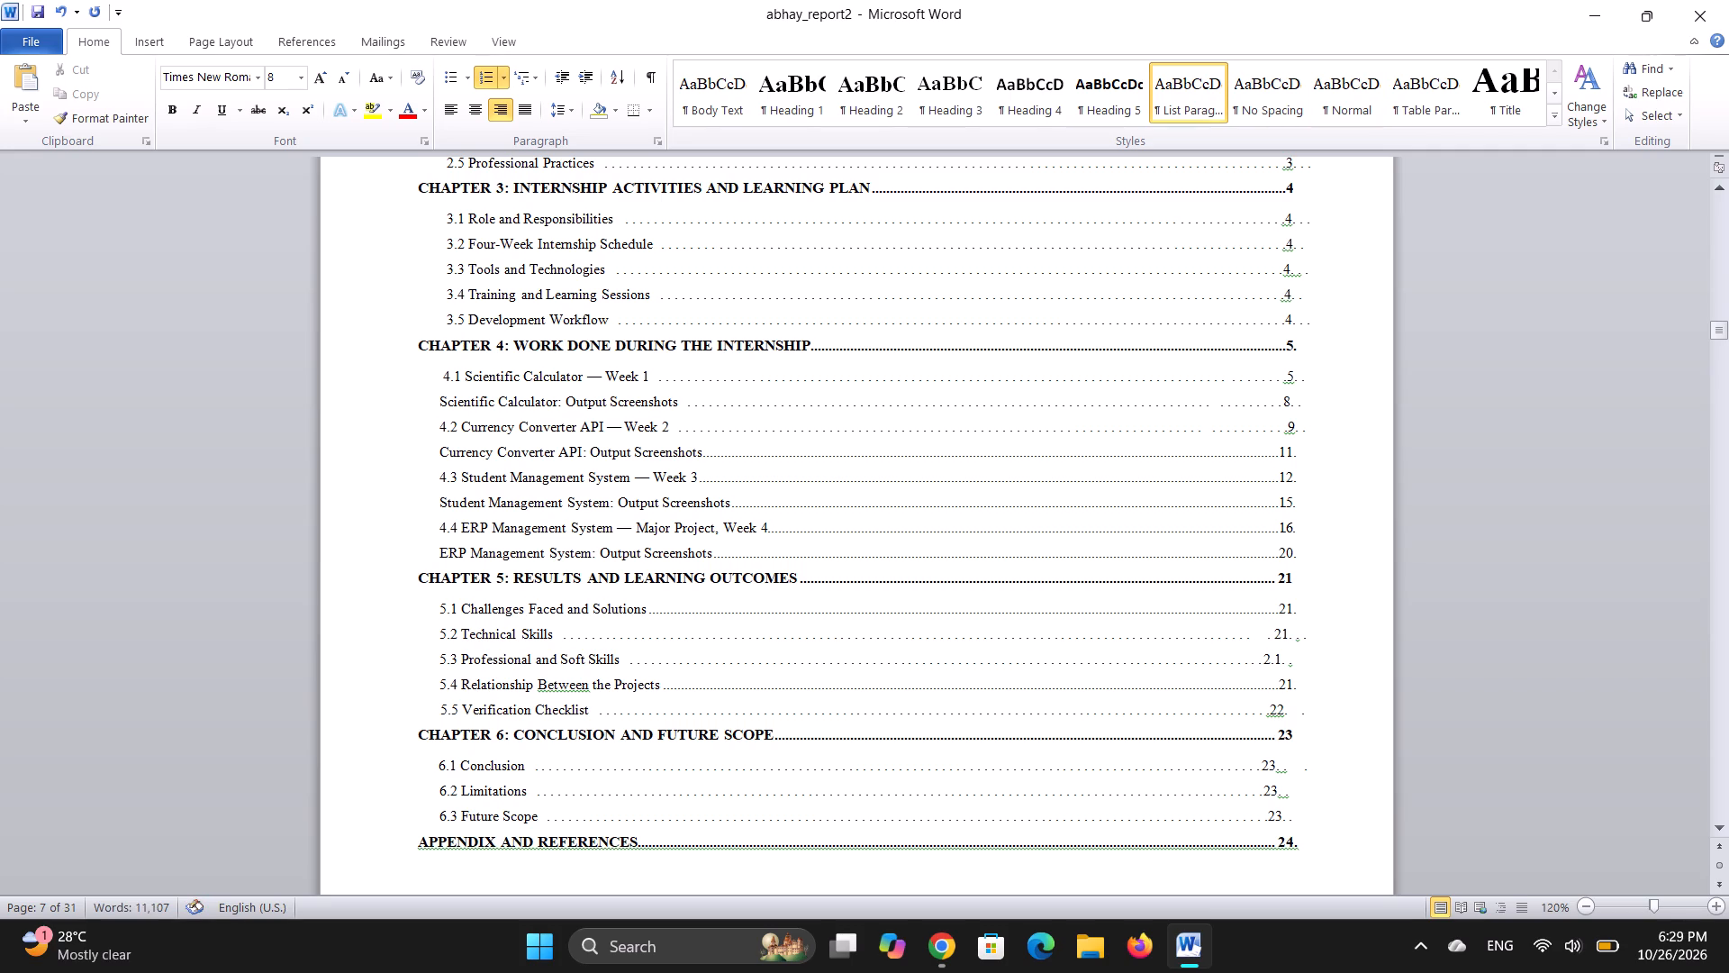
{"action": "key", "text": "space"}
Insert two spaces into the dot leader of 1.5 Java Fundamentals and Development Environment to line its title up with 1.4.
{"action": "scroll", "coordinate": [1232, 380], "scroll_direction": "up", "scroll_amount": 1}
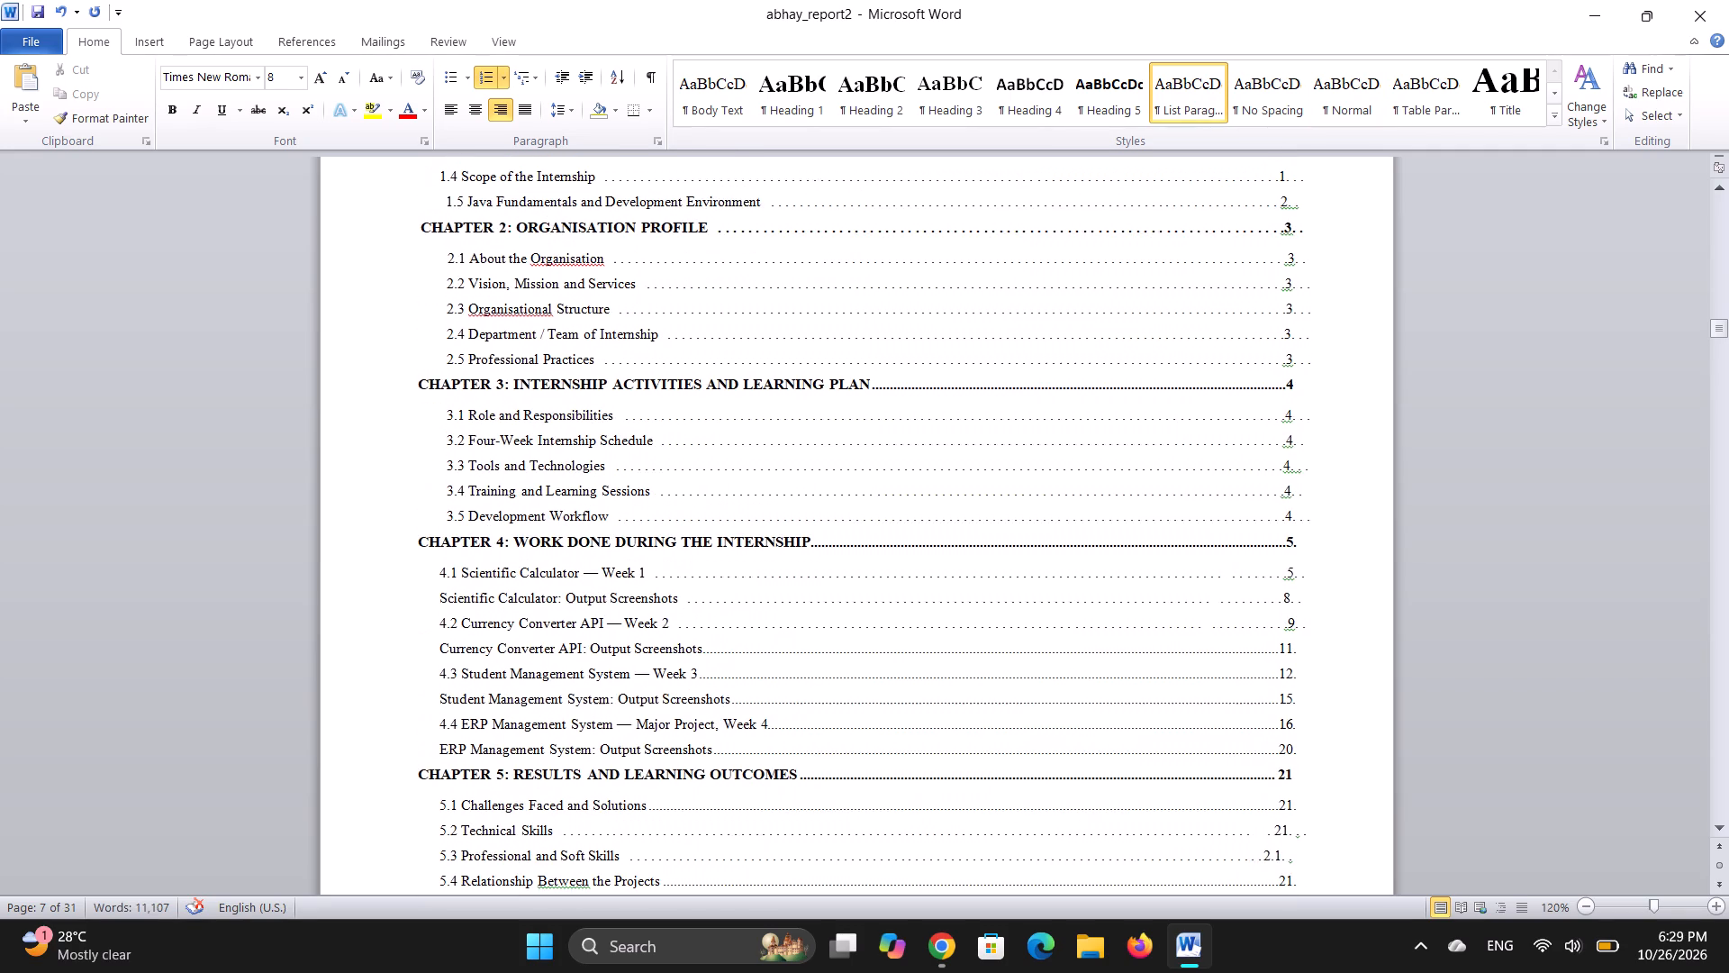
{"action": "scroll", "coordinate": [1232, 380], "scroll_direction": "up", "scroll_amount": 2}
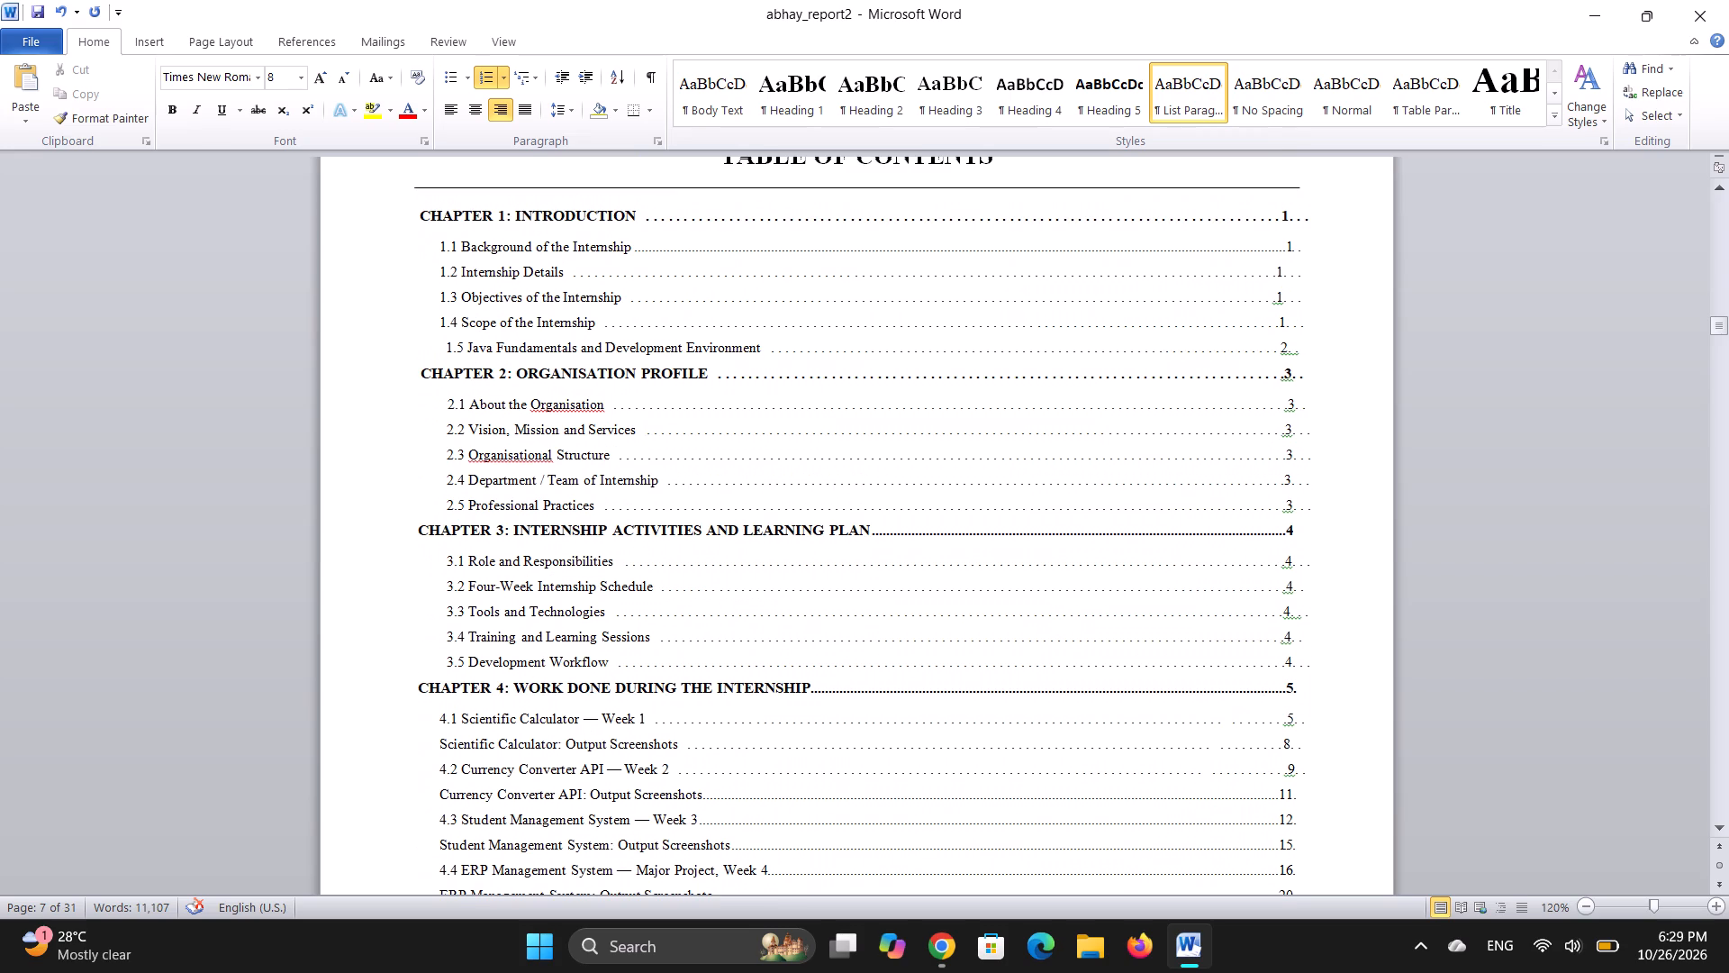
{"action": "left_click", "coordinate": [1261, 350]}
{"action": "key", "text": "space"}
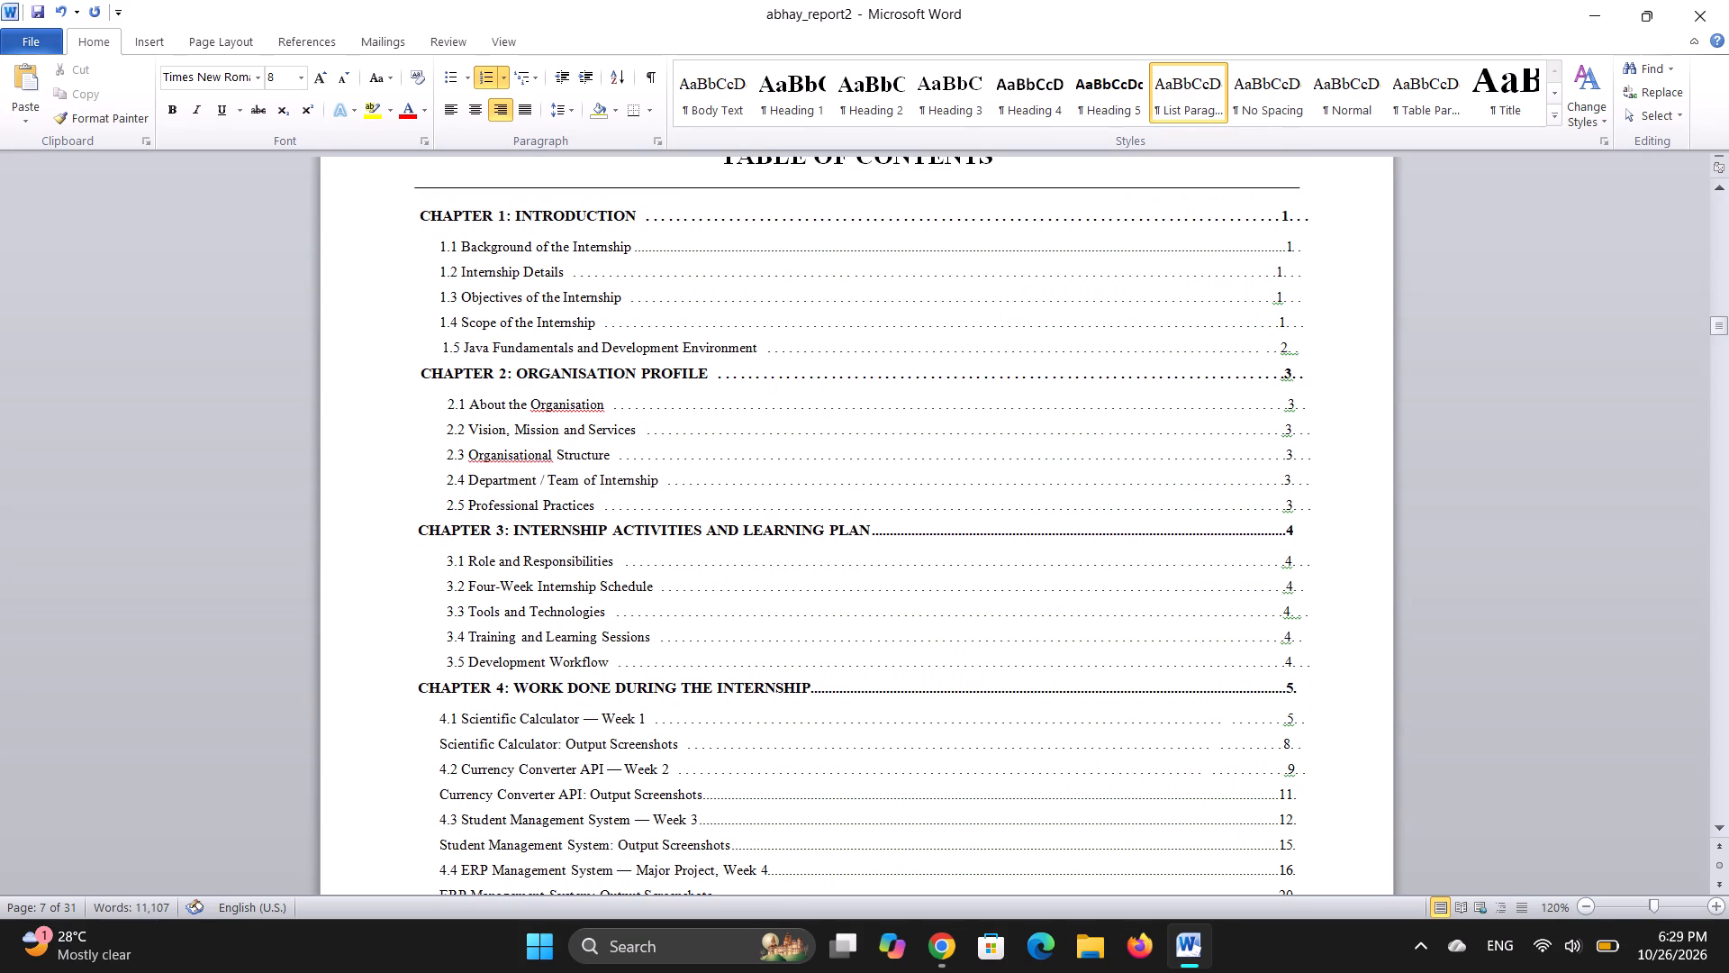
{"action": "key", "text": "space"}
Review the adjusted table of contents and save abhay_report2.
{"action": "scroll", "coordinate": [1261, 350], "scroll_direction": "down", "scroll_amount": 2}
{"action": "scroll", "coordinate": [1261, 350], "scroll_direction": "up", "scroll_amount": 5}
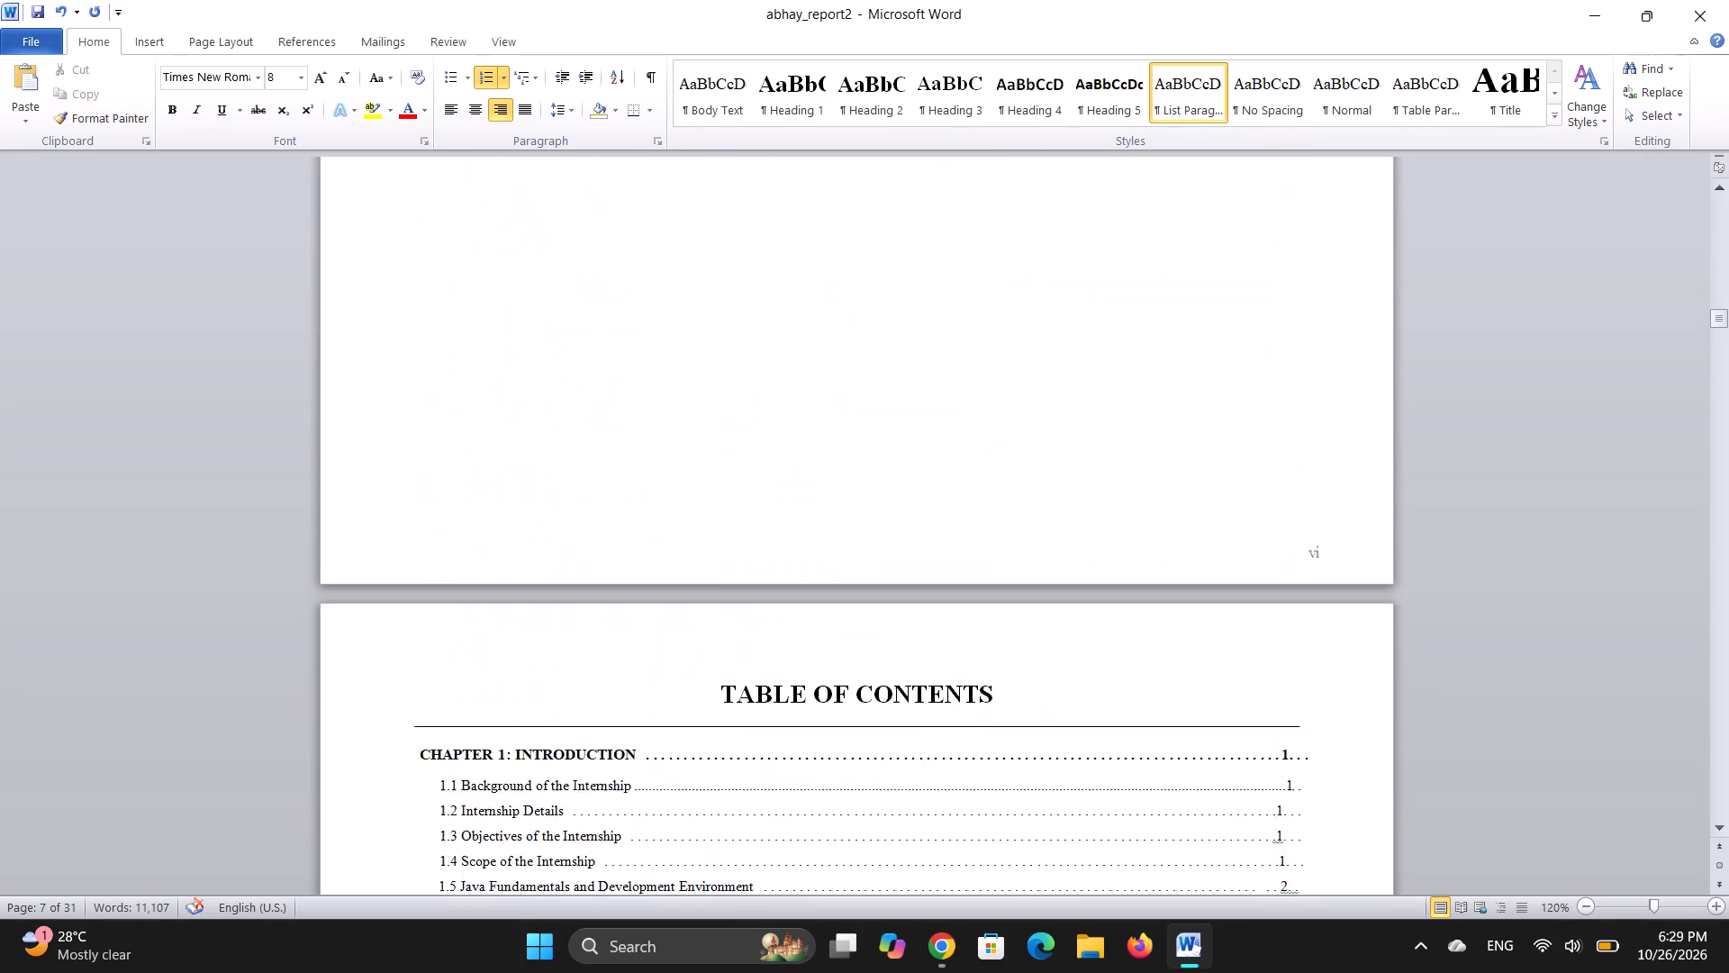
{"action": "scroll", "coordinate": [1261, 350], "scroll_direction": "down", "scroll_amount": 4}
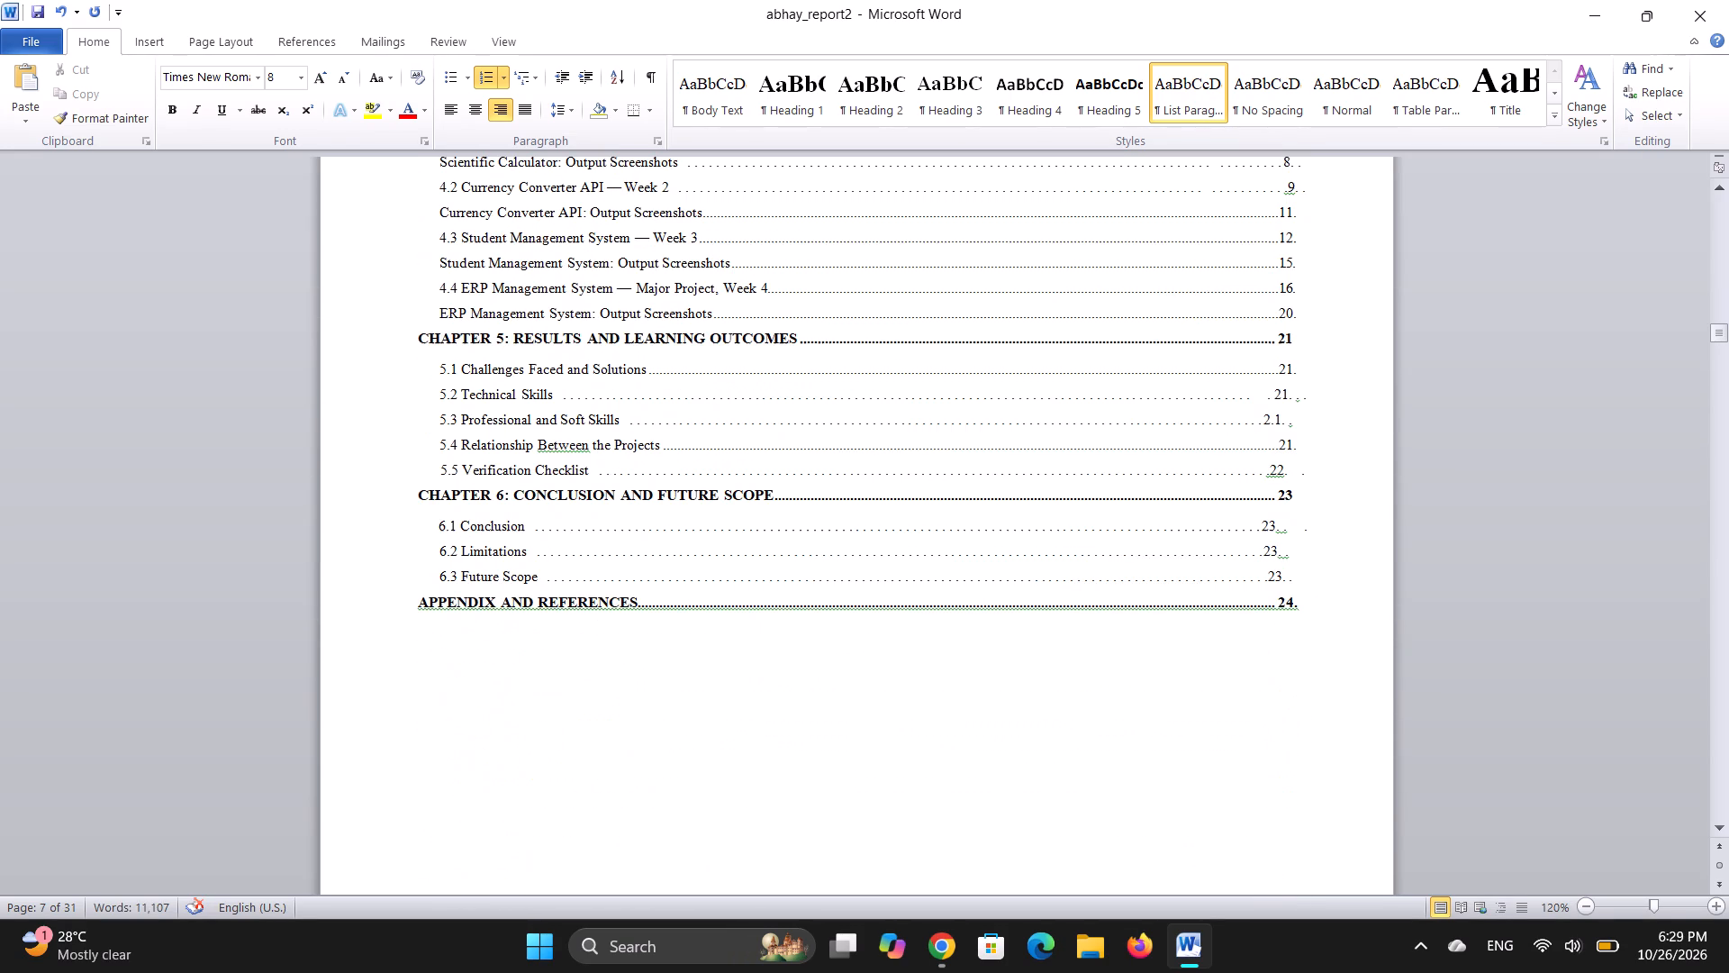
{"action": "scroll", "coordinate": [1261, 350], "scroll_direction": "down", "scroll_amount": 1}
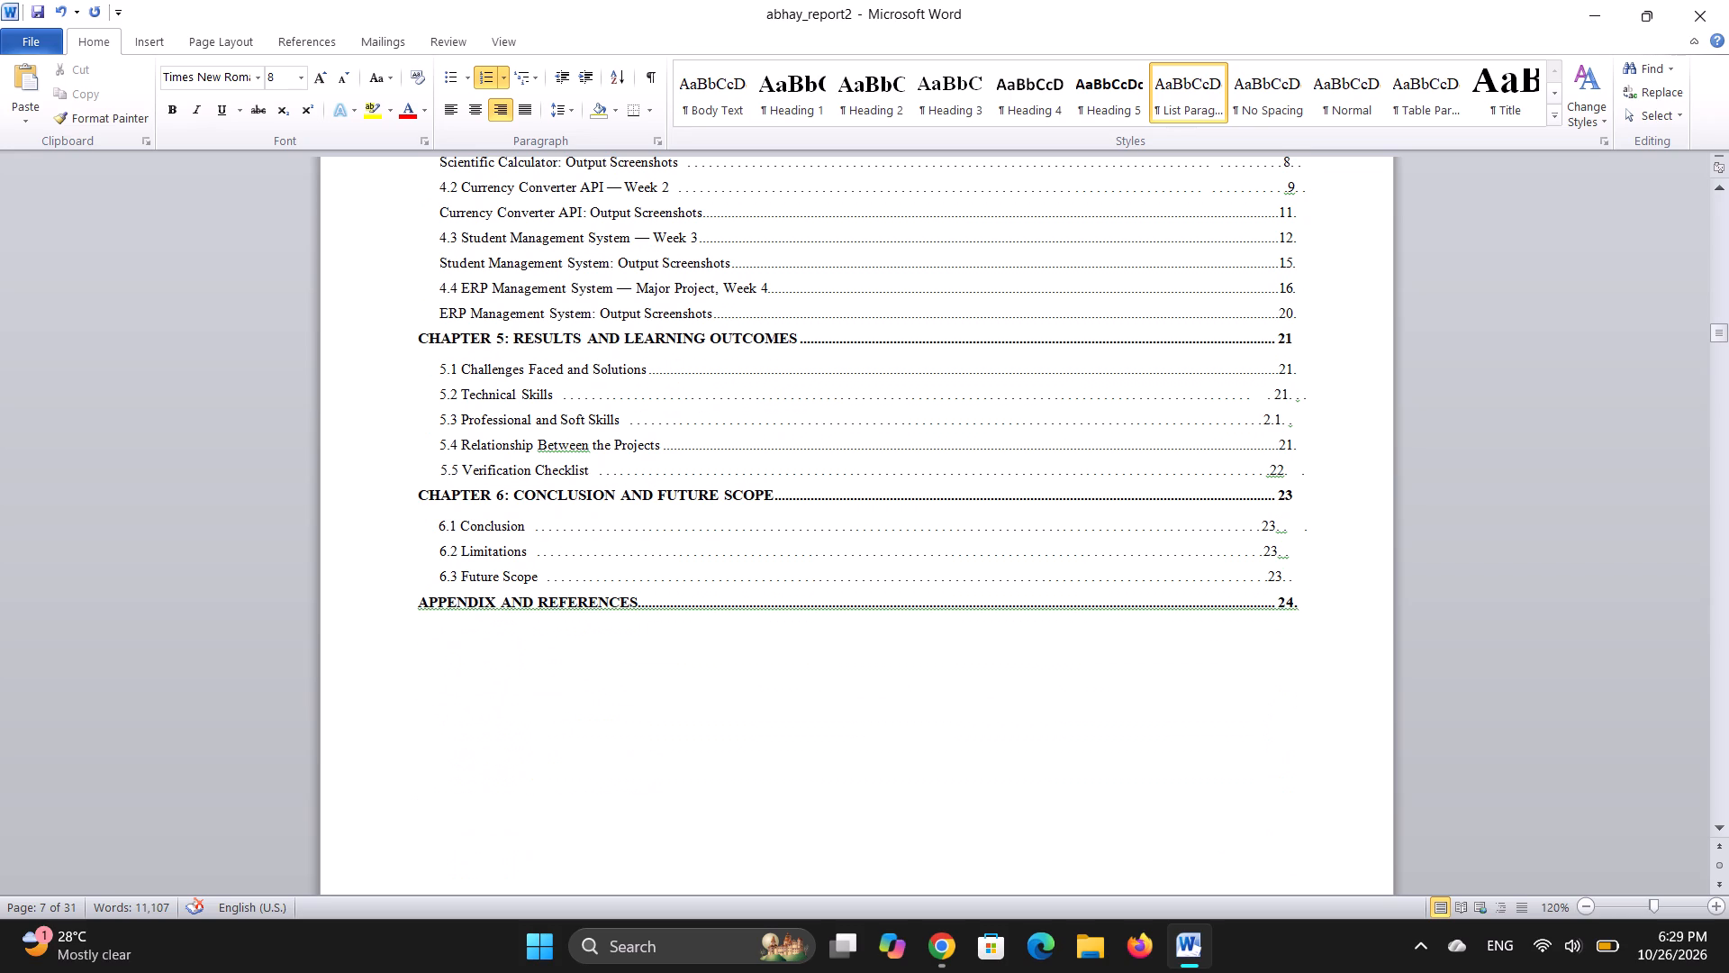
{"action": "key", "text": "ctrl+s"}
{"action": "key", "text": "ctrl+s"}
{"action": "key", "text": "ctrl+s"}
{"action": "key", "text": "ctrl+s"}
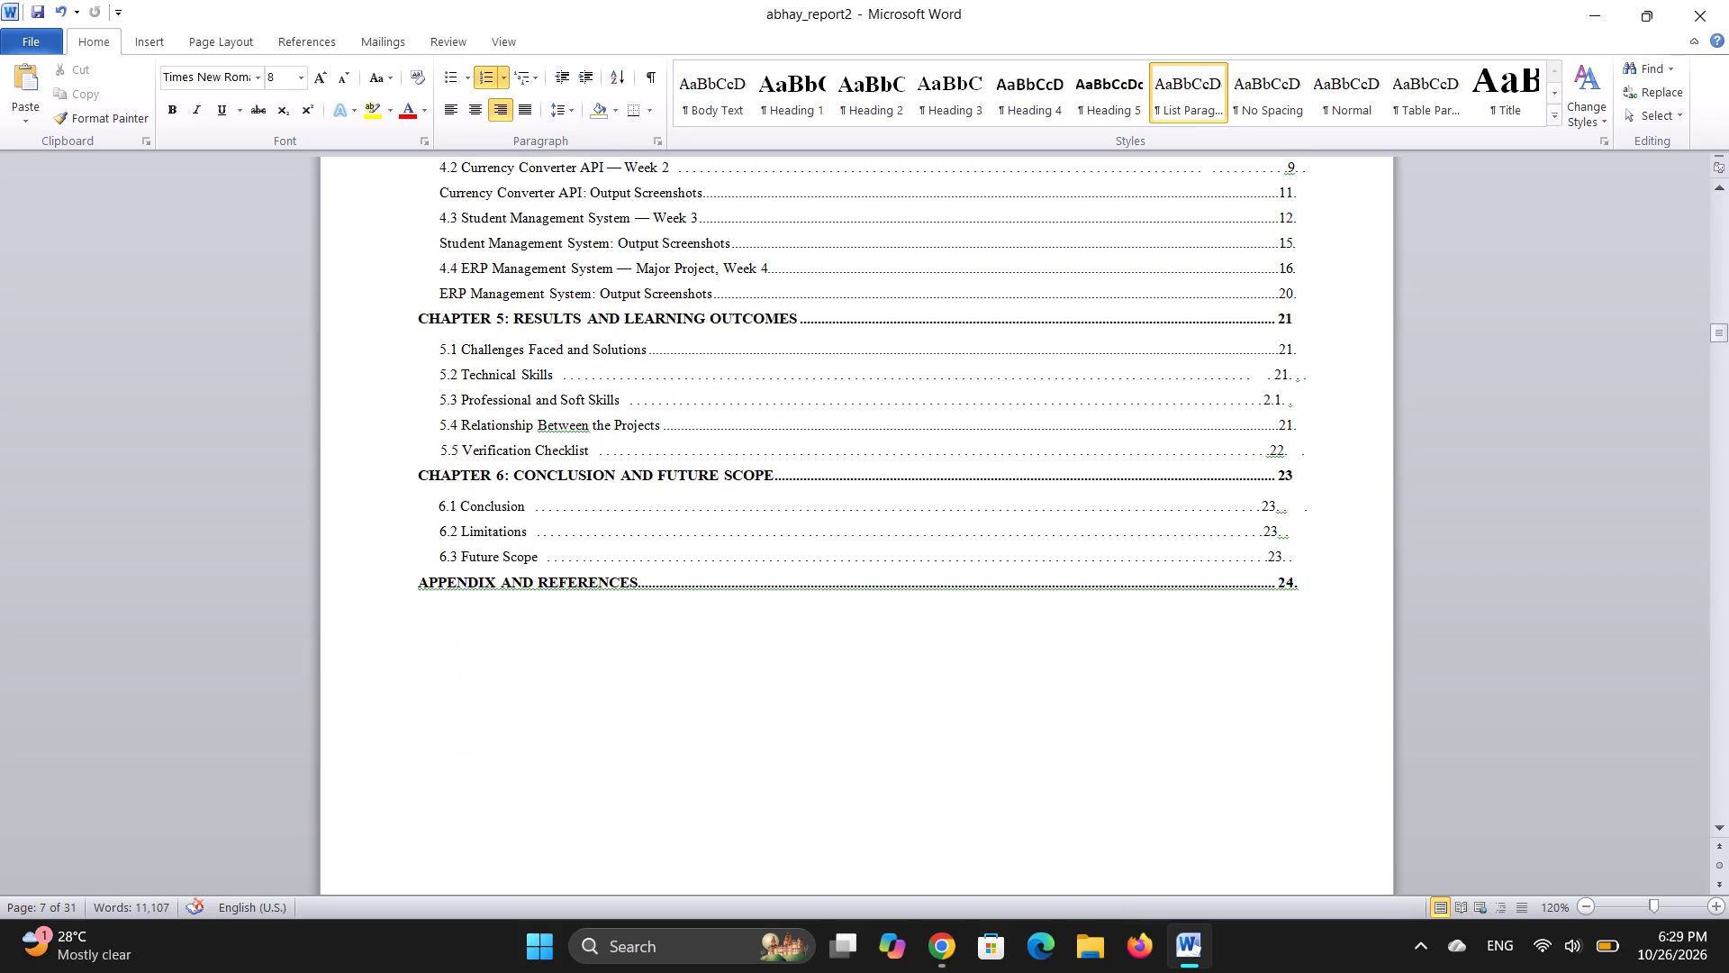
{"action": "key", "text": "ctrl+s"}
{"action": "key", "text": "ctrl+d"}
{"action": "key", "text": "ctrl+s"}
{"action": "key", "text": "ctrl+s"}
{"action": "left_click", "coordinate": [1050, 723]}
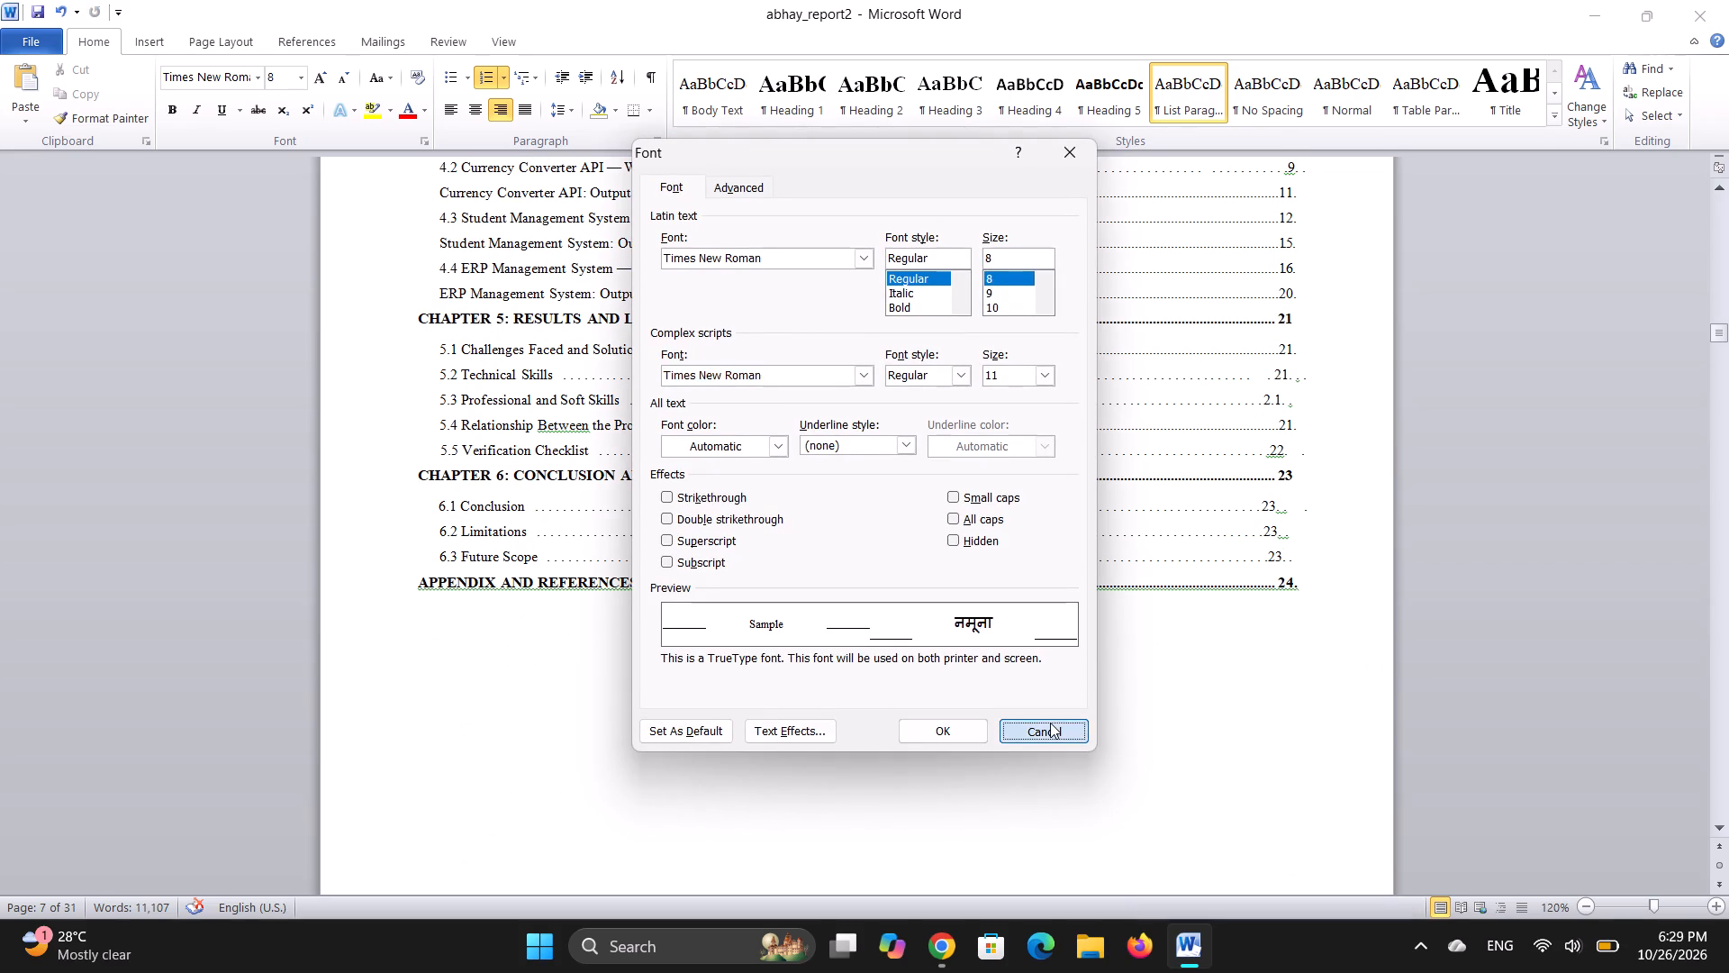
{"action": "key", "text": "ctrl+s"}
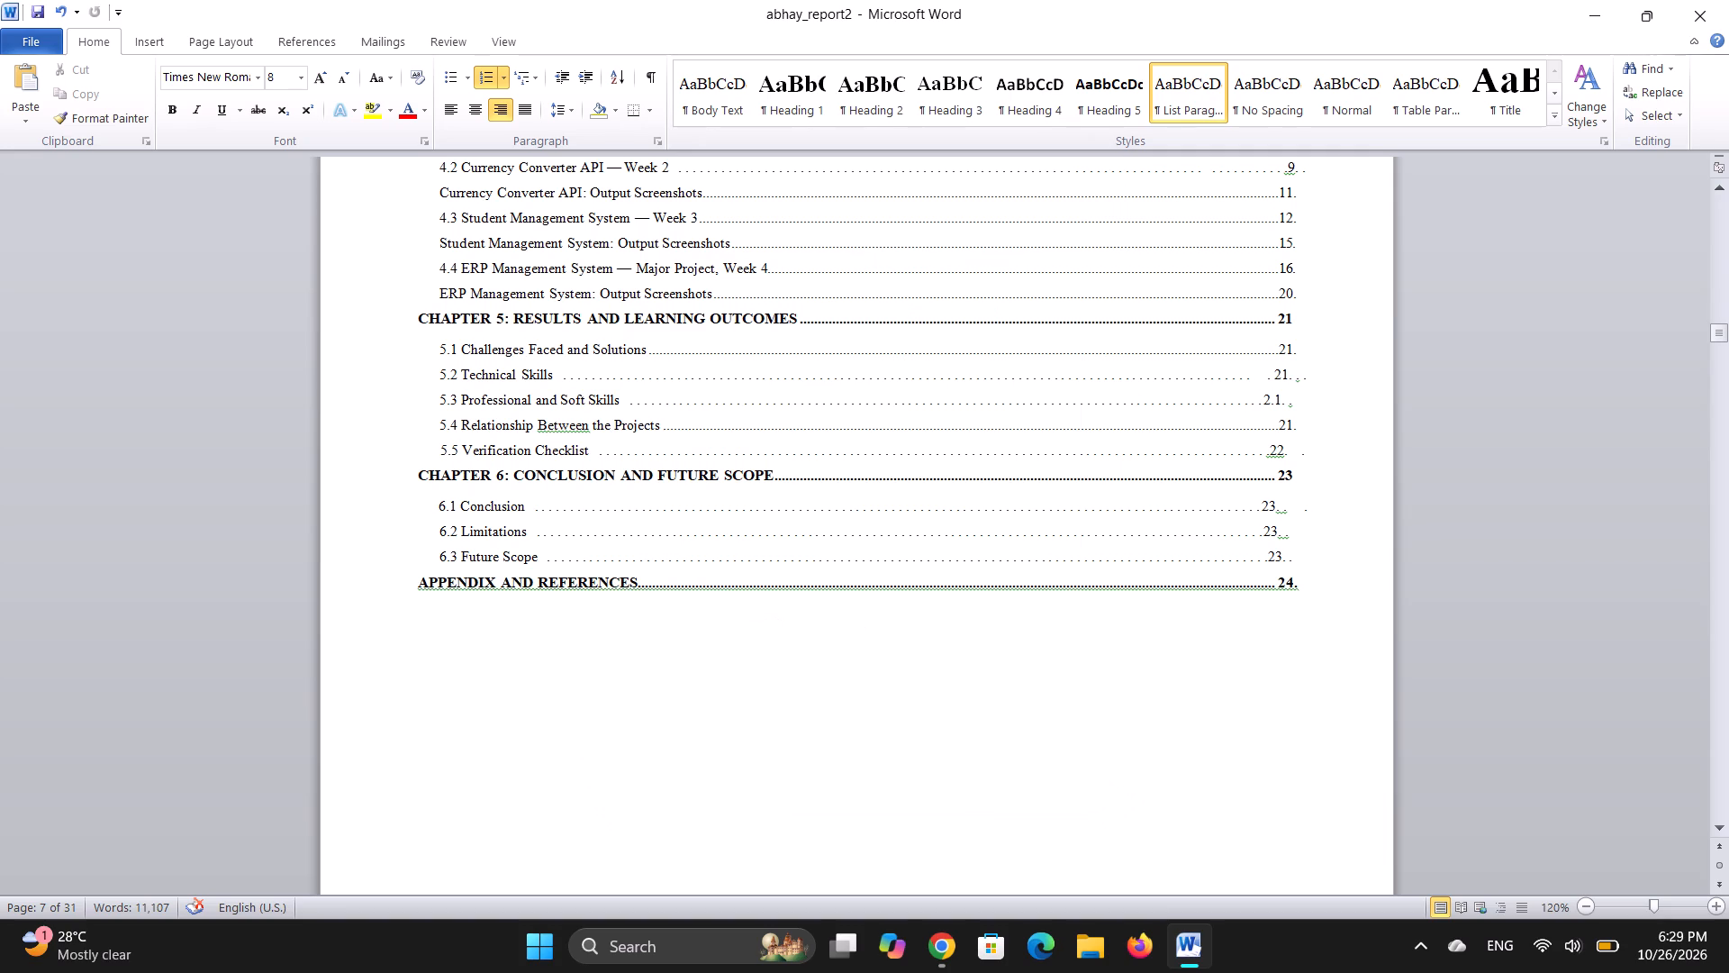
{"action": "key", "text": "ctrl+s"}
{"action": "left_click", "coordinate": [945, 943]}
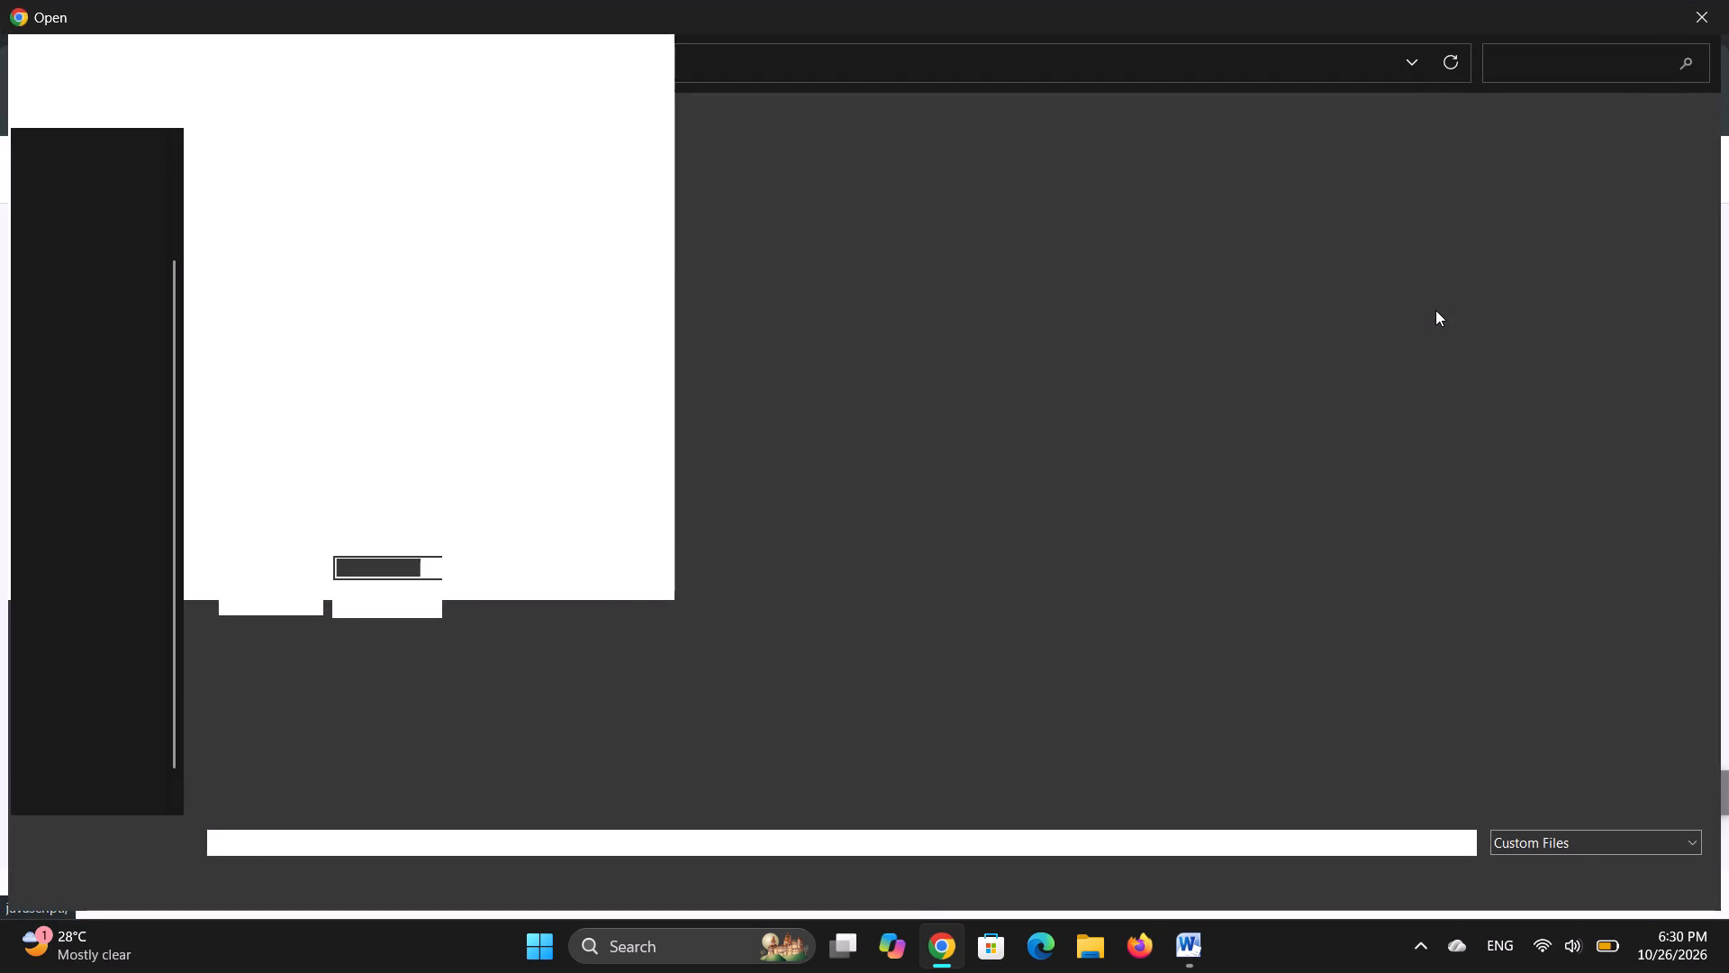
{"action": "left_click", "coordinate": [1498, 216]}
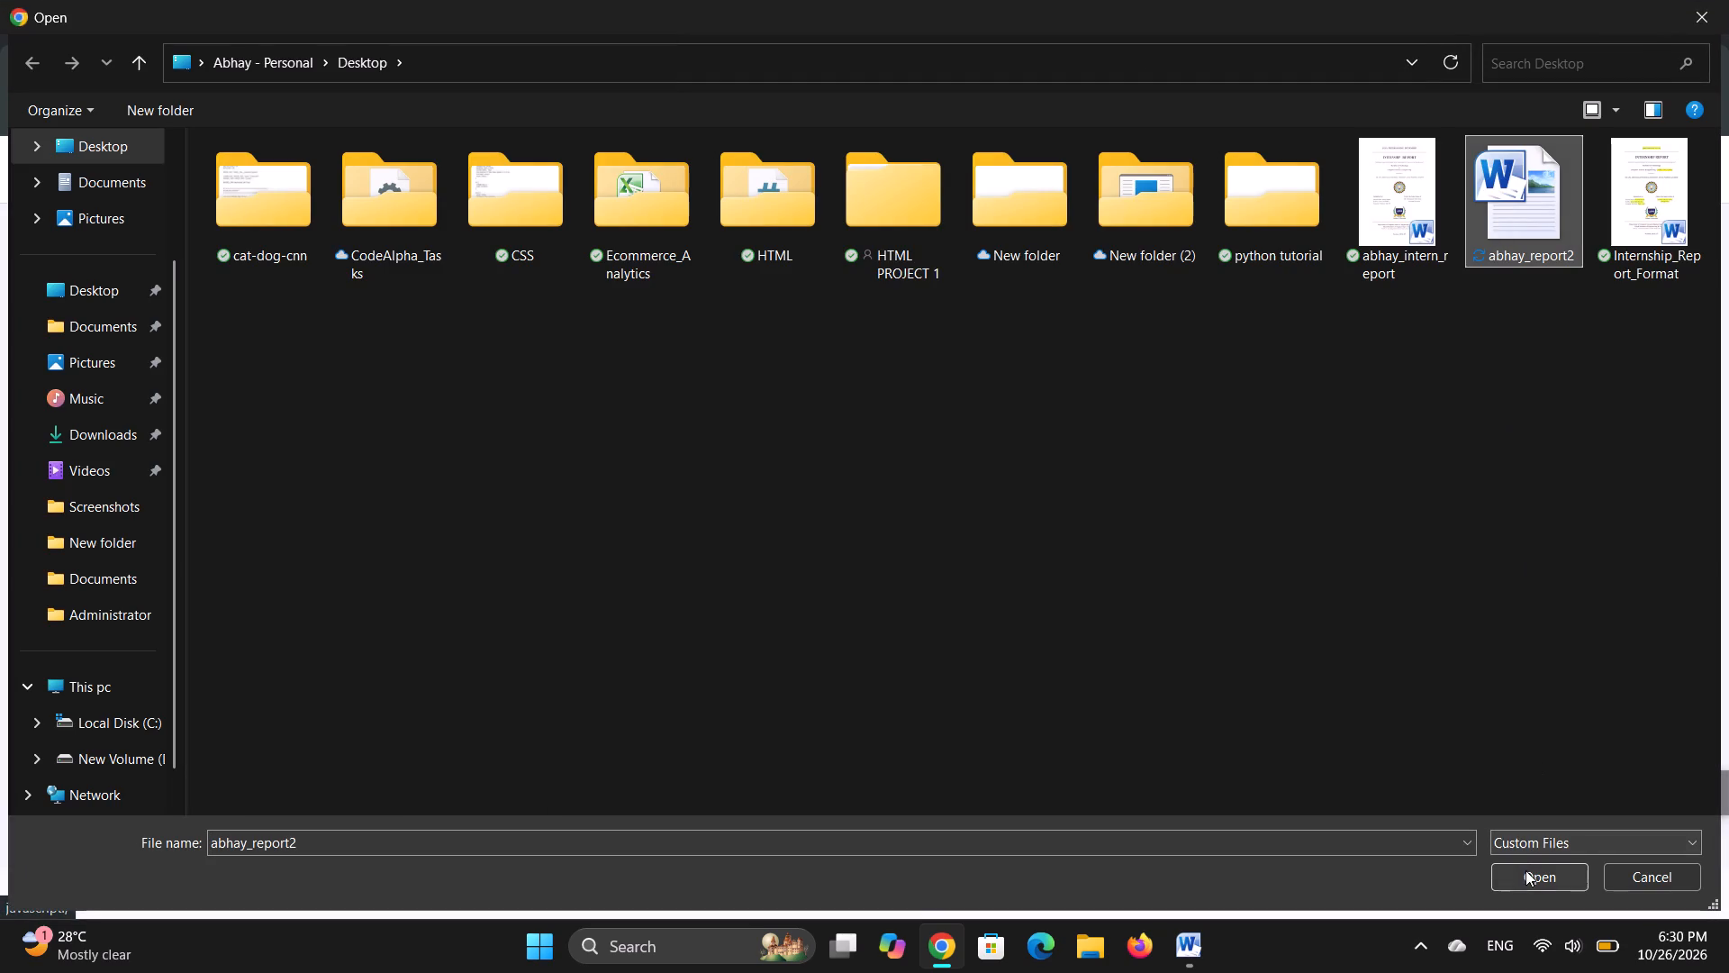
{"action": "left_click", "coordinate": [1525, 870]}
{"action": "left_click", "coordinate": [1457, 868]}
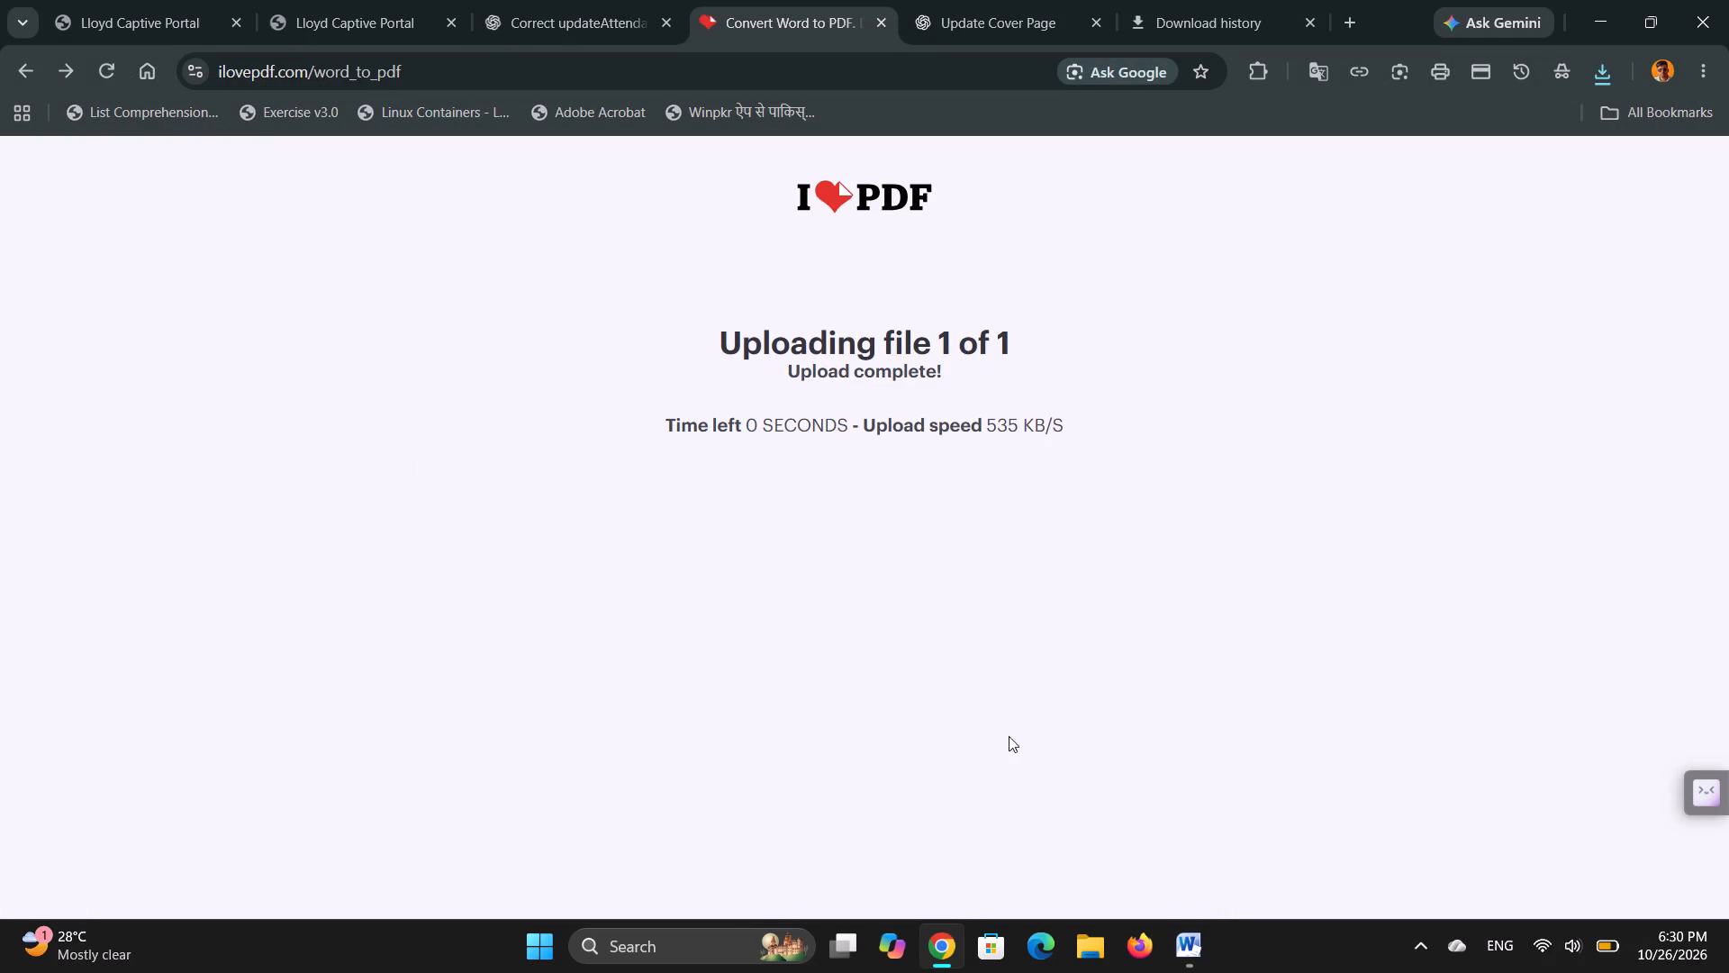
Open WhatsApp from the recent apps in Windows search.
{"action": "left_click", "coordinate": [711, 929]}
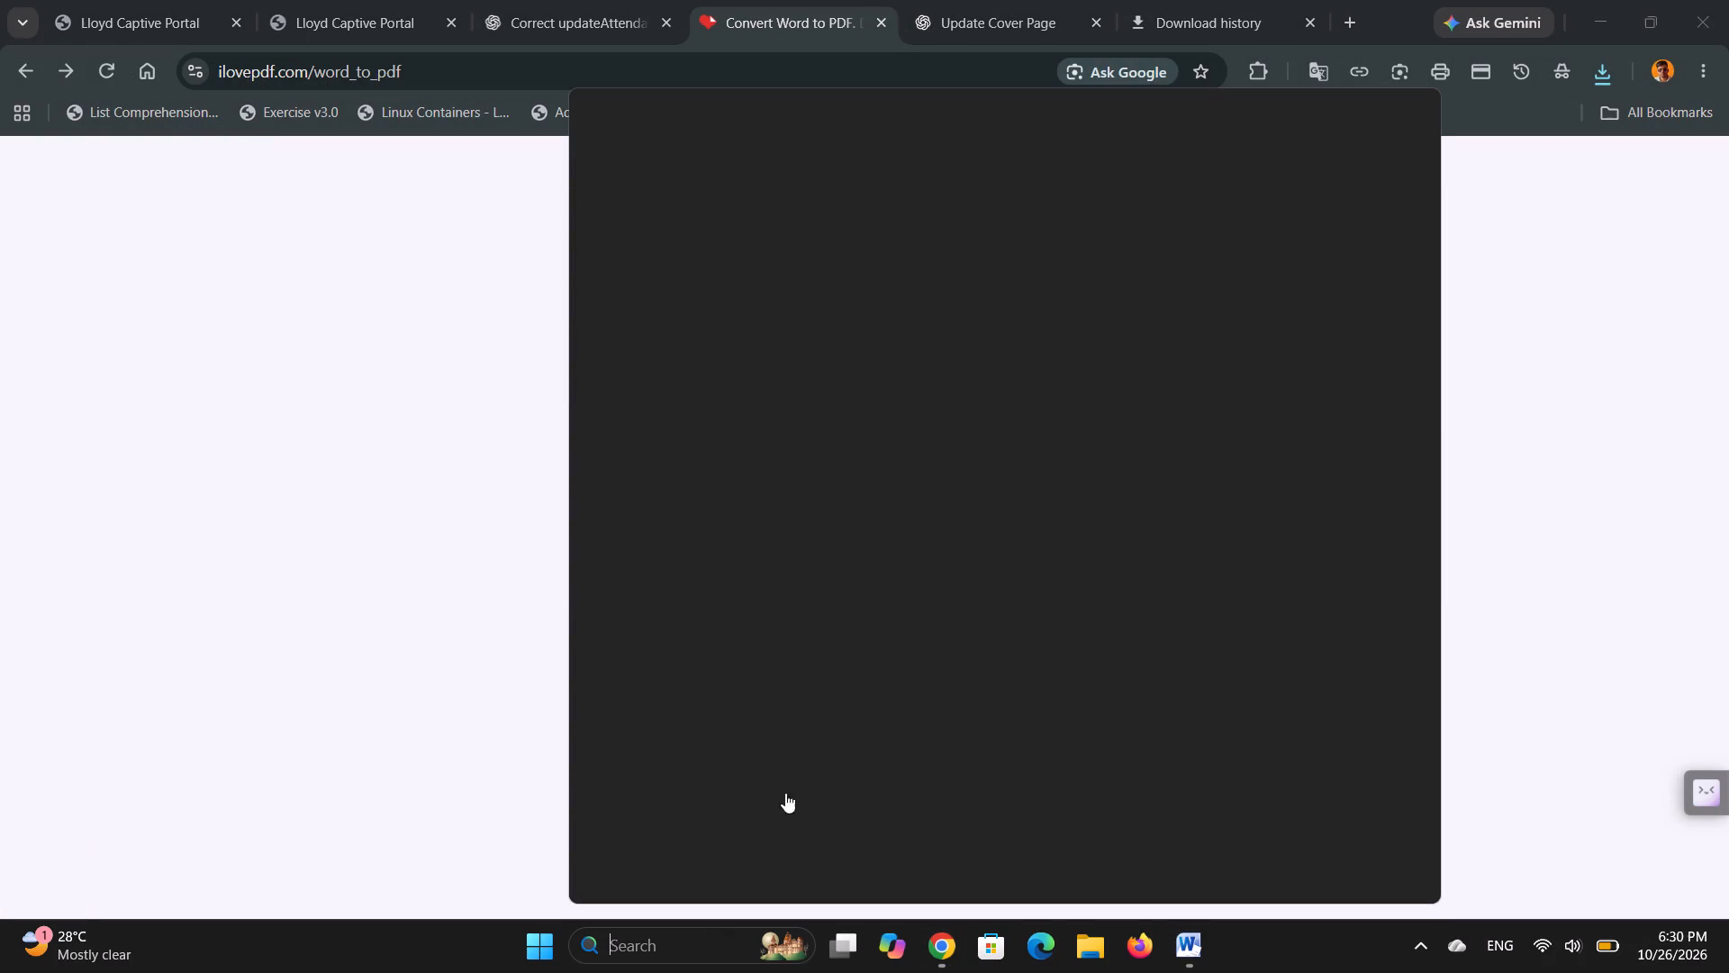
{"action": "left_click", "coordinate": [737, 182]}
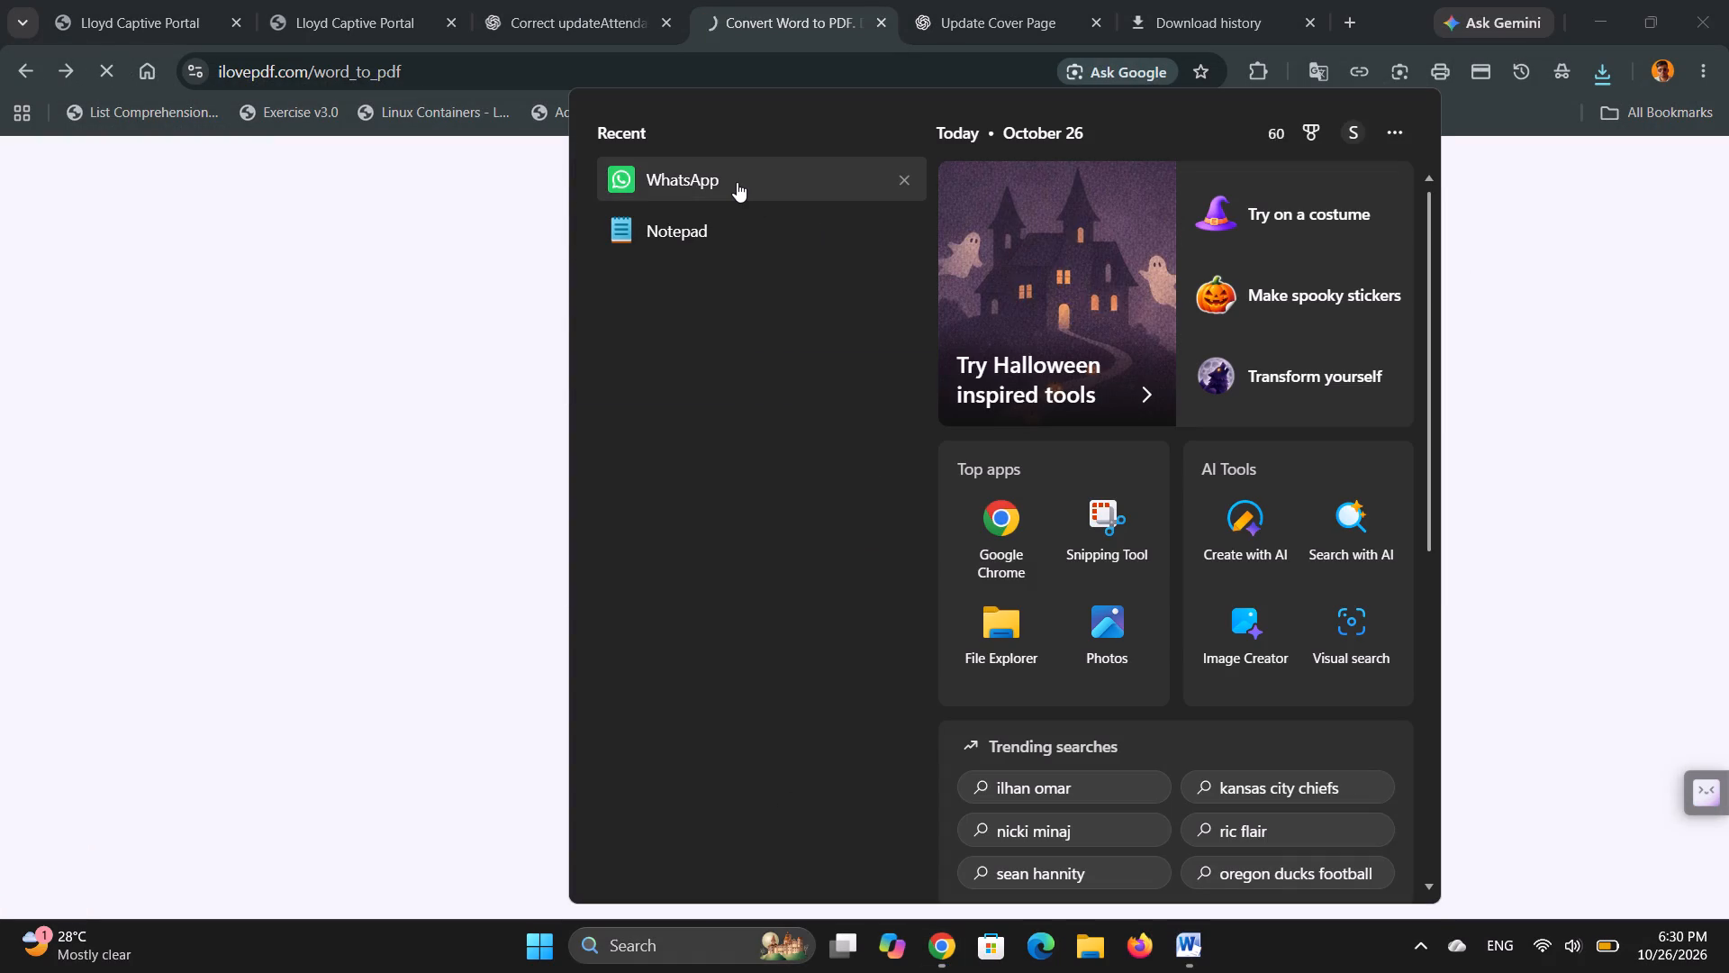
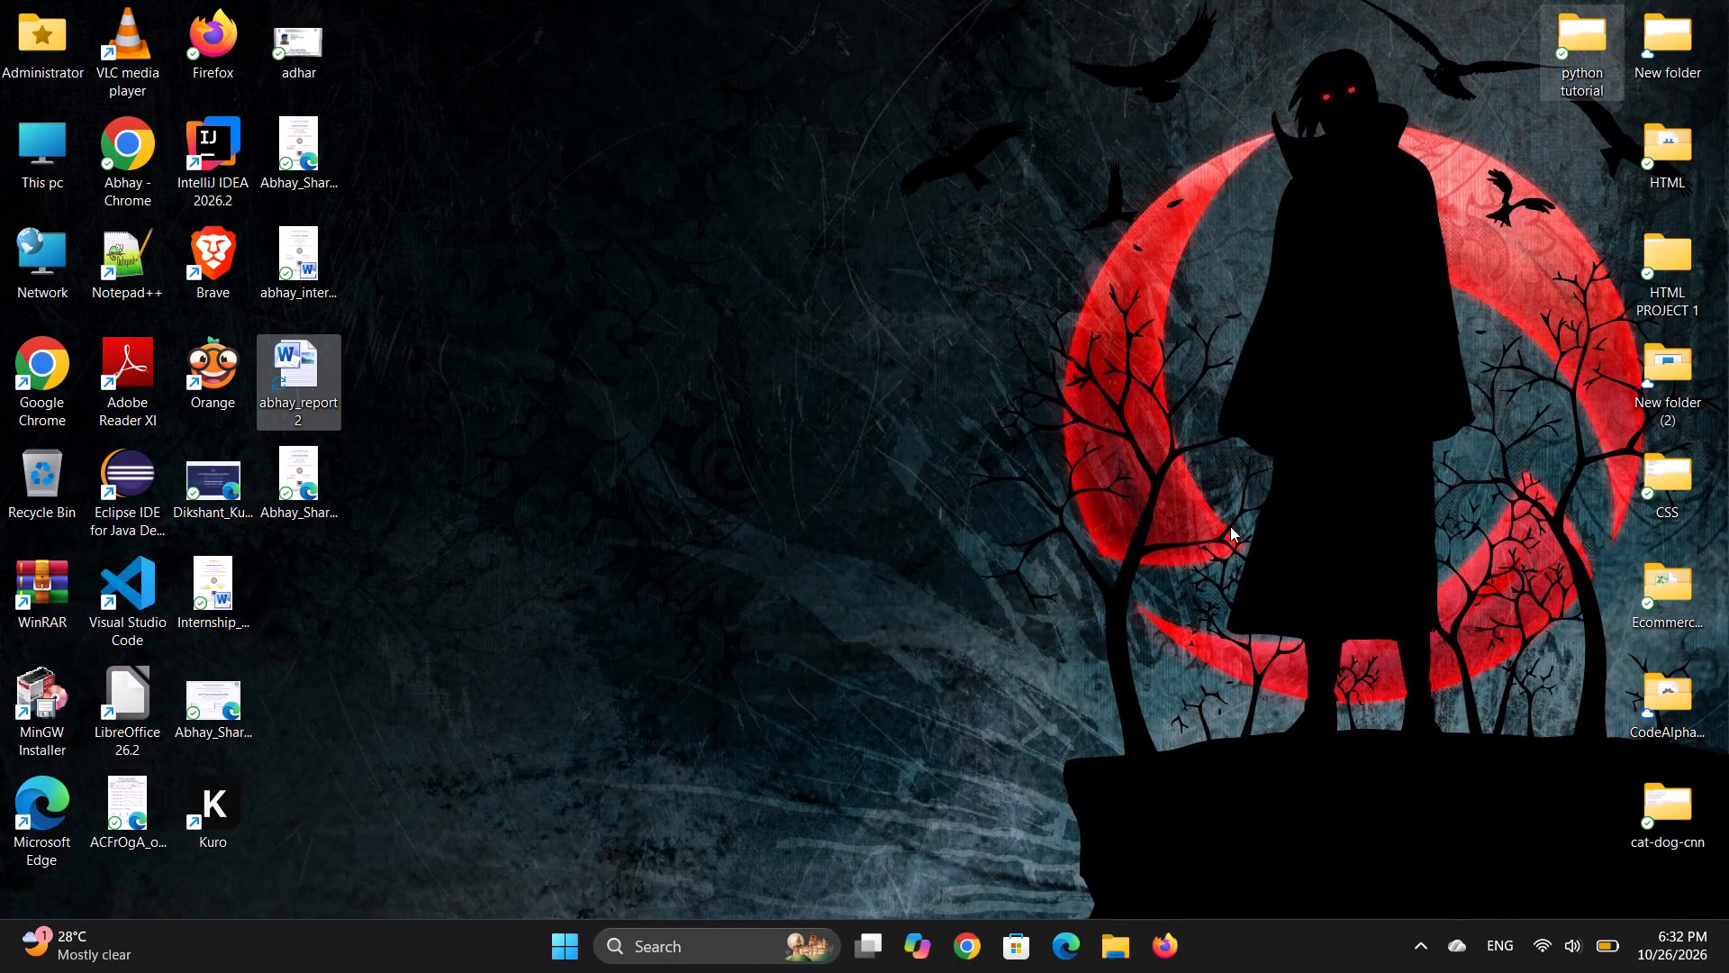
Shut down the computer from the Windows desktop.
{"action": "key", "text": "alt+F4"}
{"action": "key", "text": "Return"}
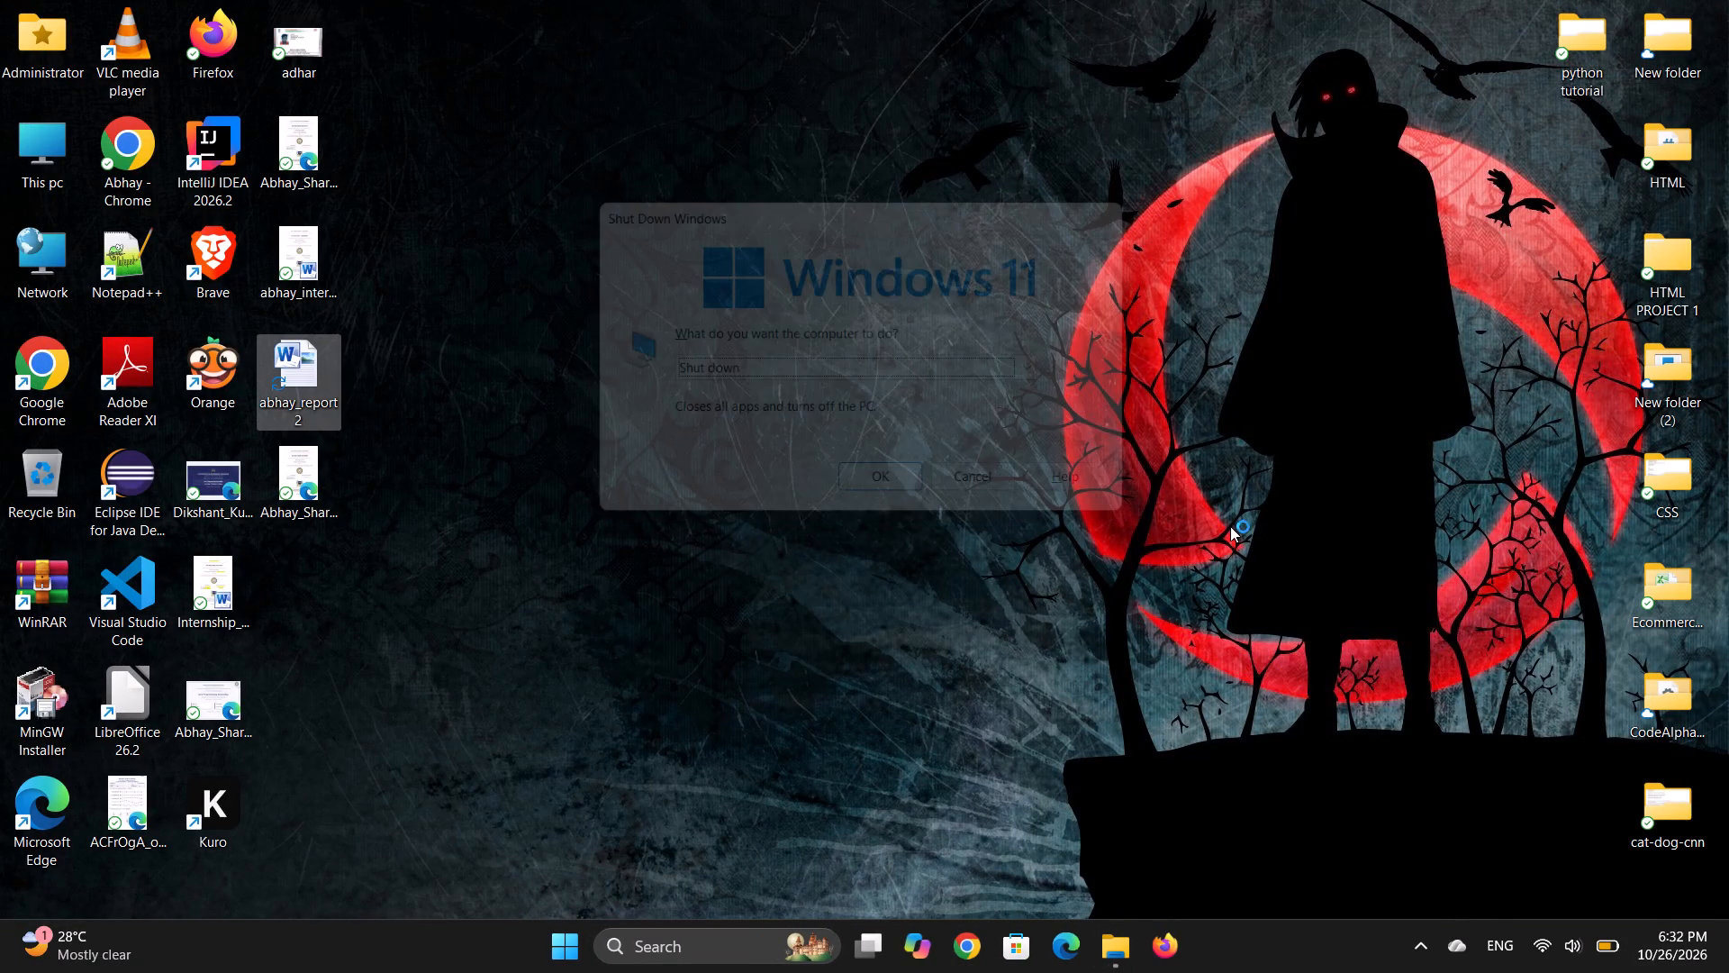